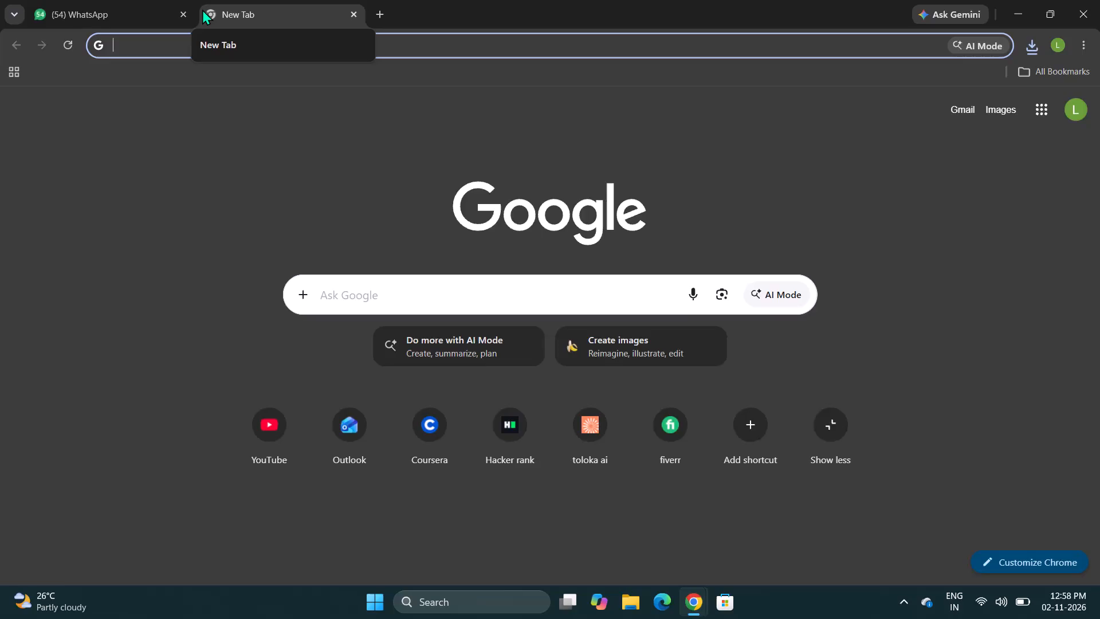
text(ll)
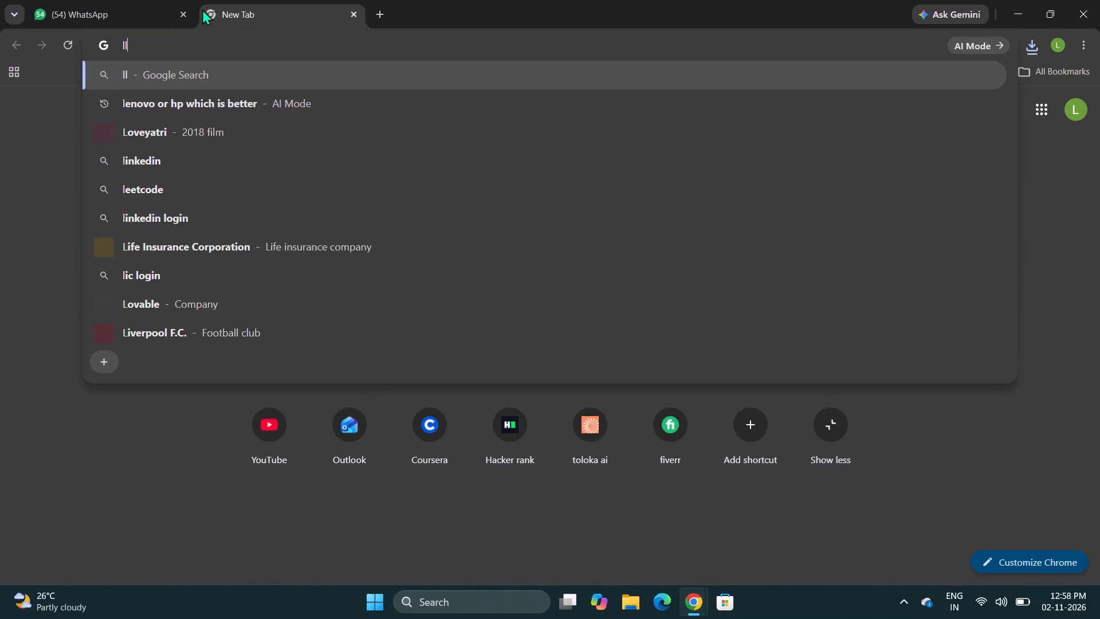
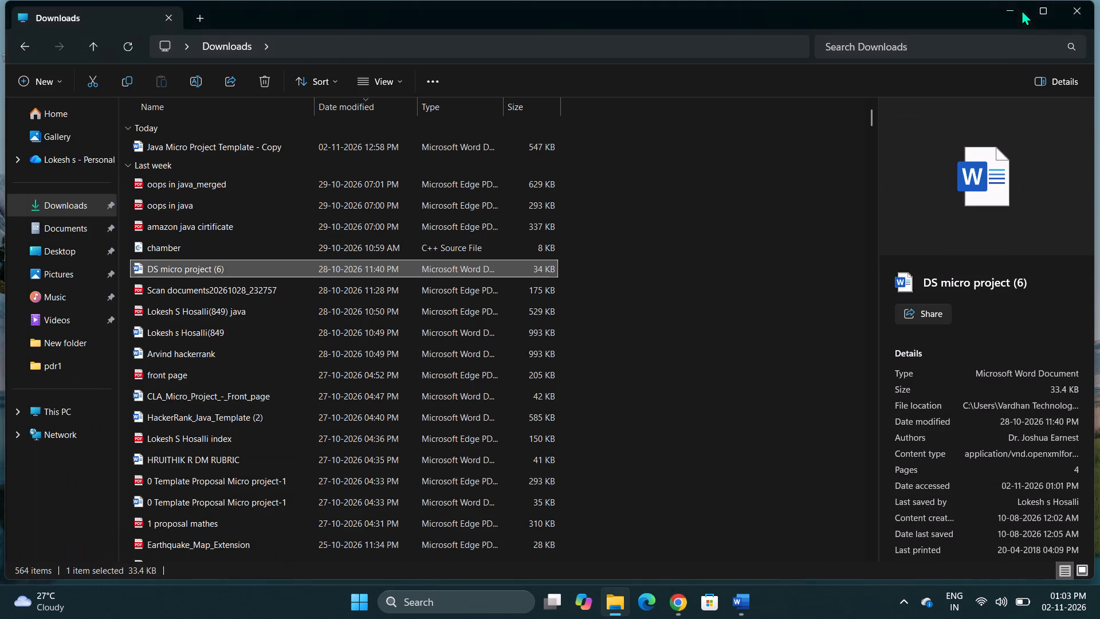
click(1087, 7)
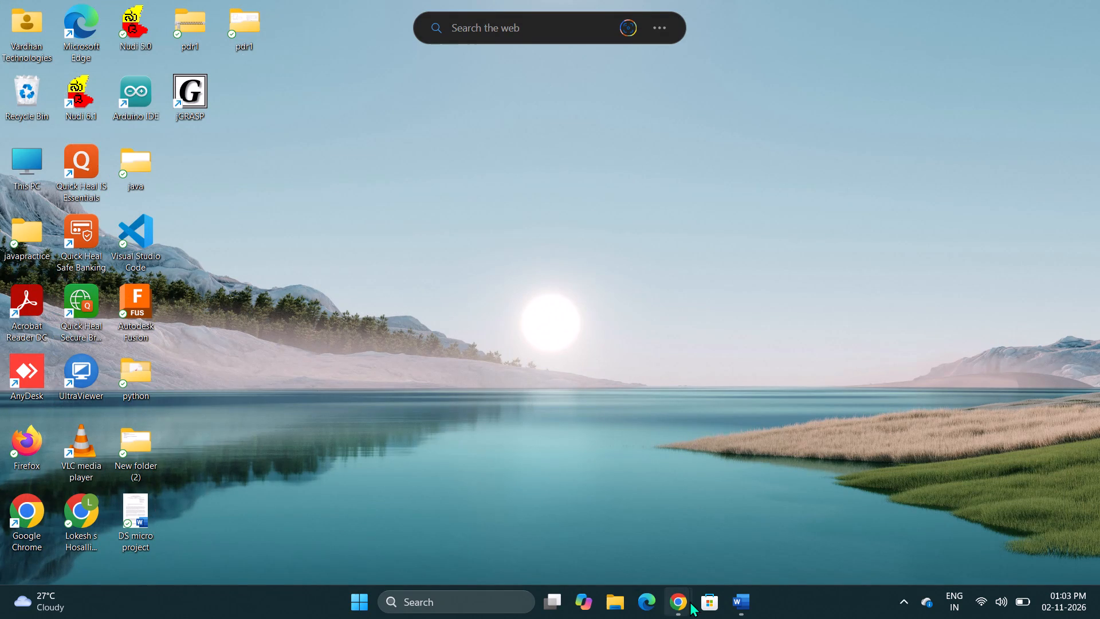
click(26, 140)
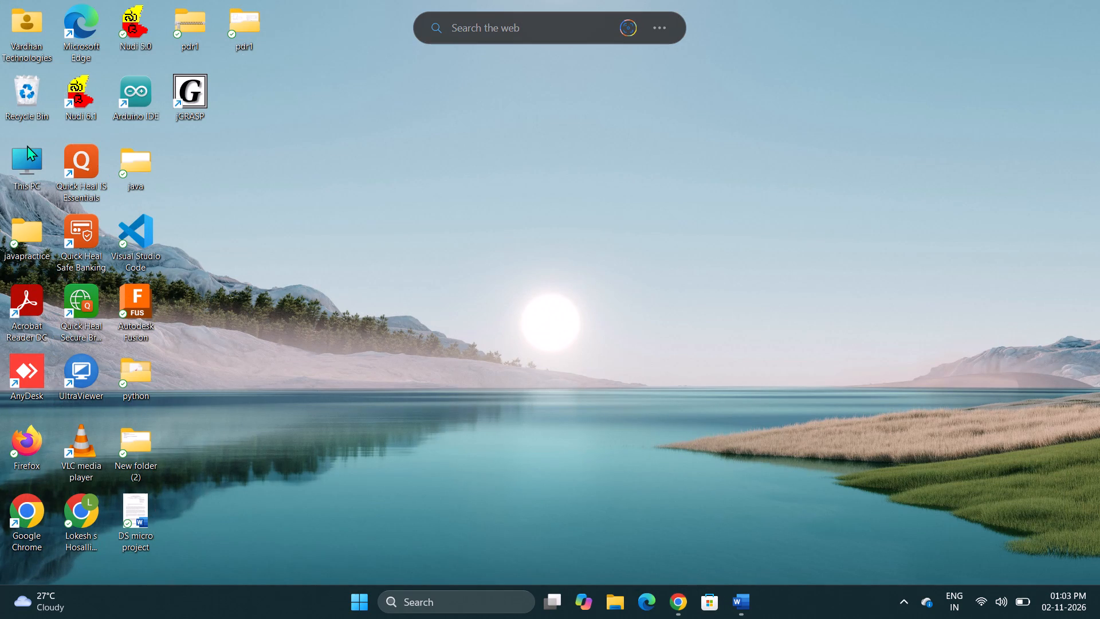
double_click(27, 145)
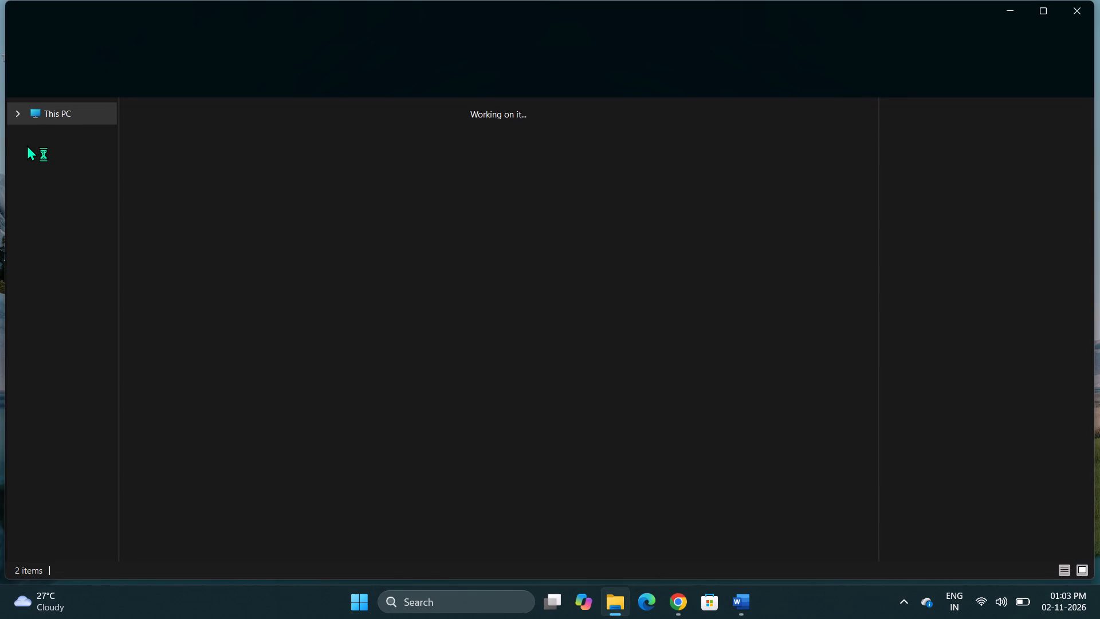
click(50, 204)
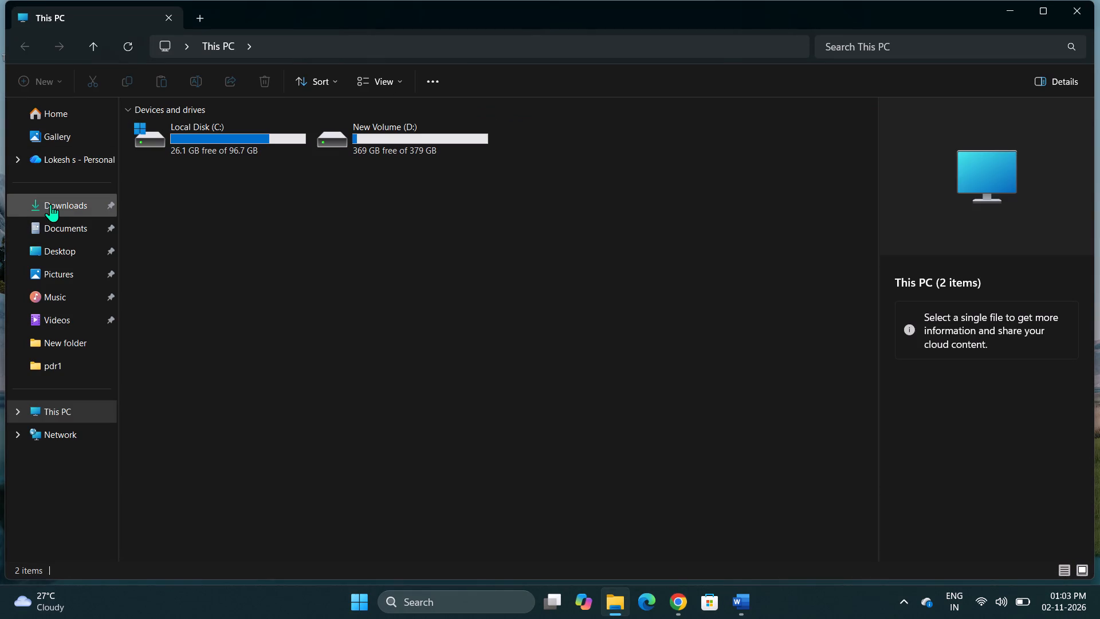
double_click(354, 148)
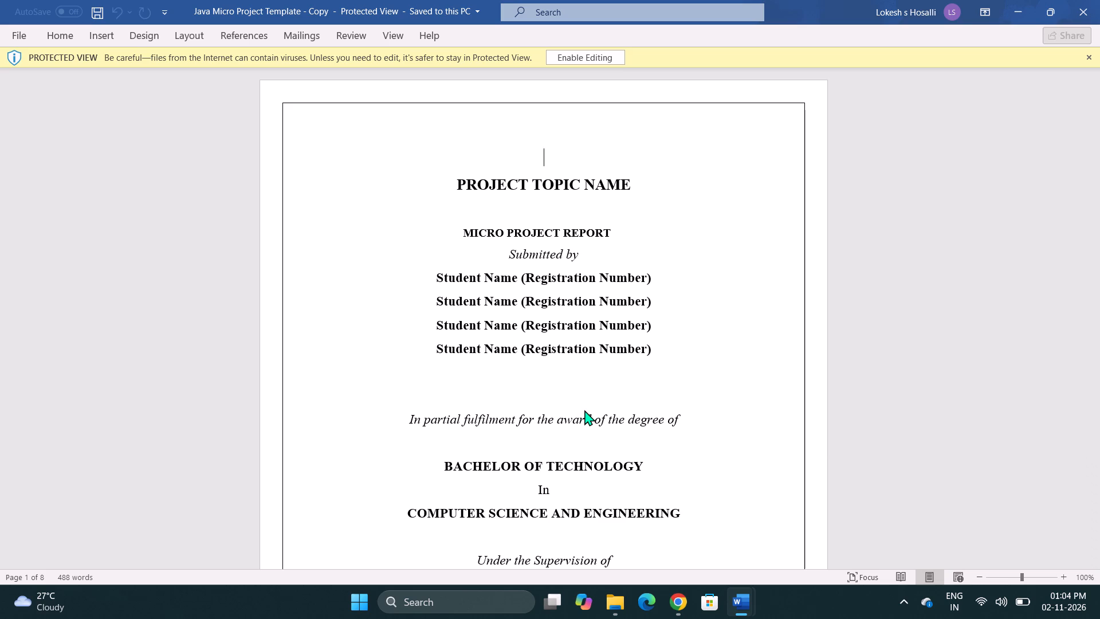
Enable editing for the micro-project template copy that opened in Protected View.
scroll(584, 410, down, 15)
scroll(584, 410, down, 8)
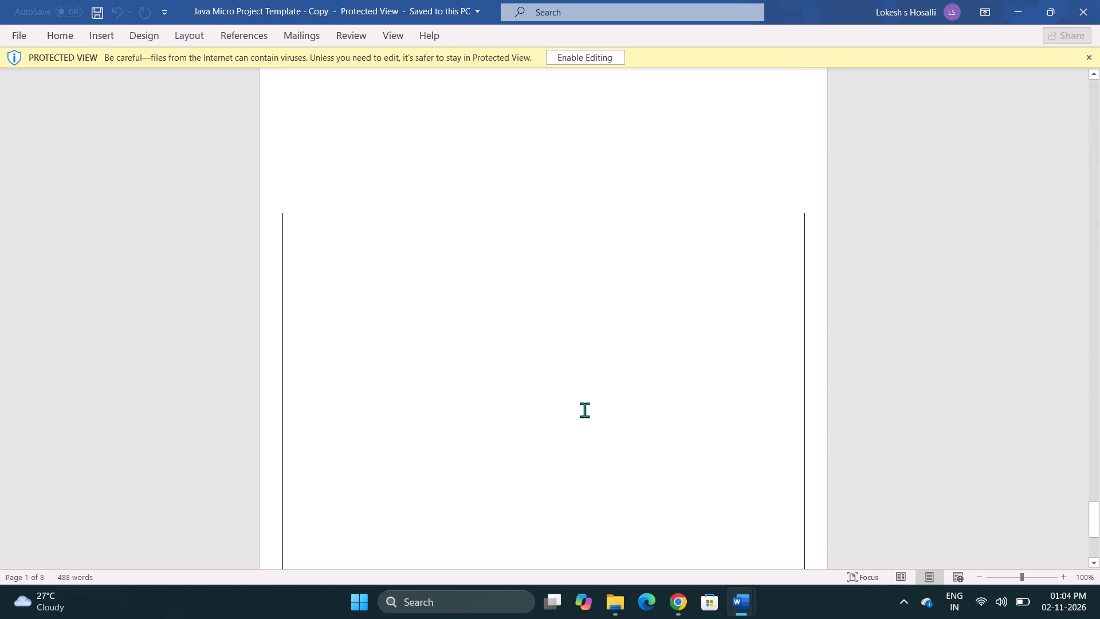
click(588, 57)
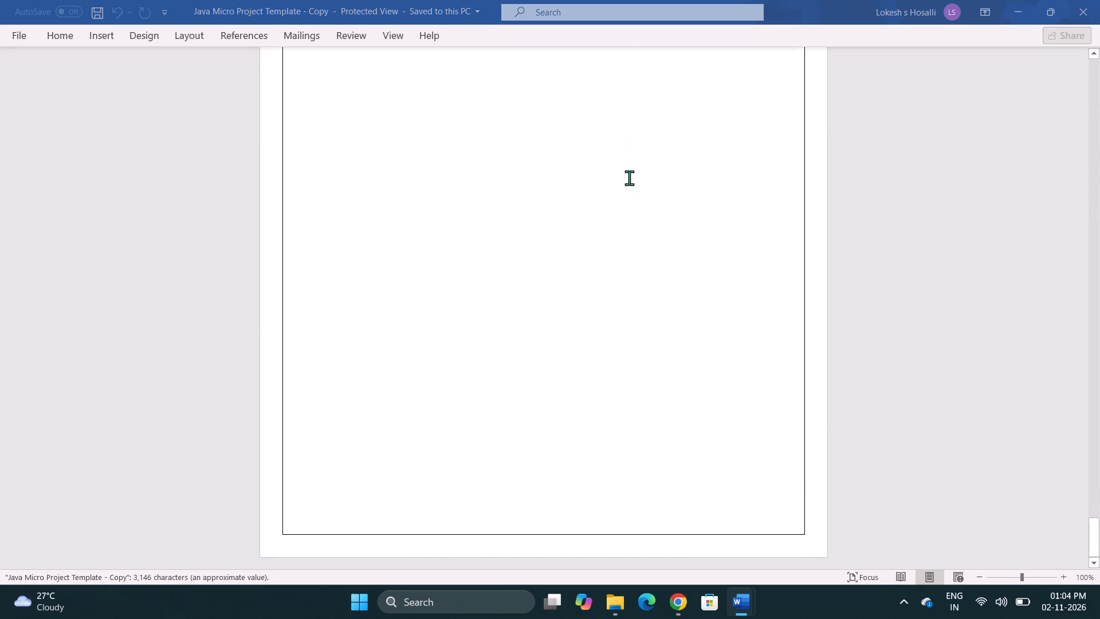
Replace the four student placeholder lines under "Submitted by" with the first student's name and registration number in parentheses.
scroll(630, 185, up, 1)
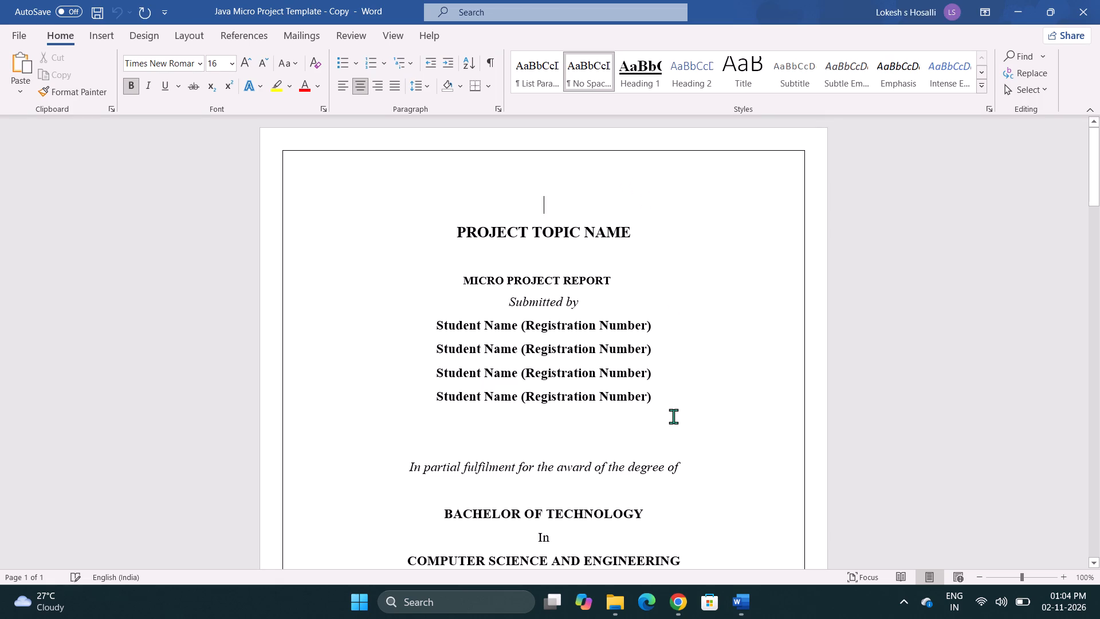
drag(672, 414, 467, 323)
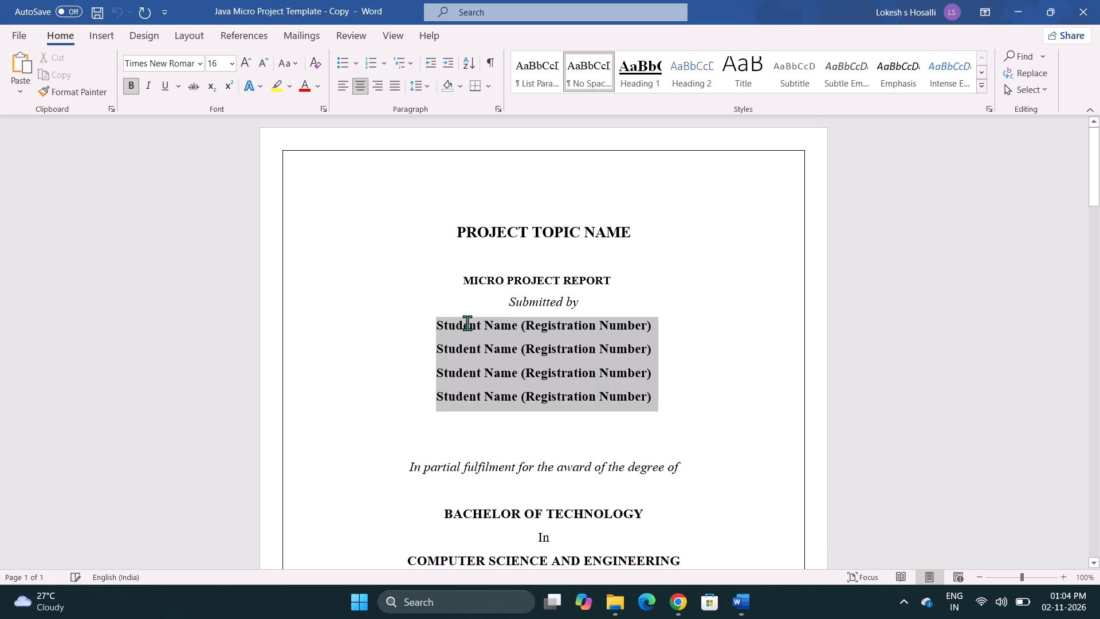
key(BackSpace)
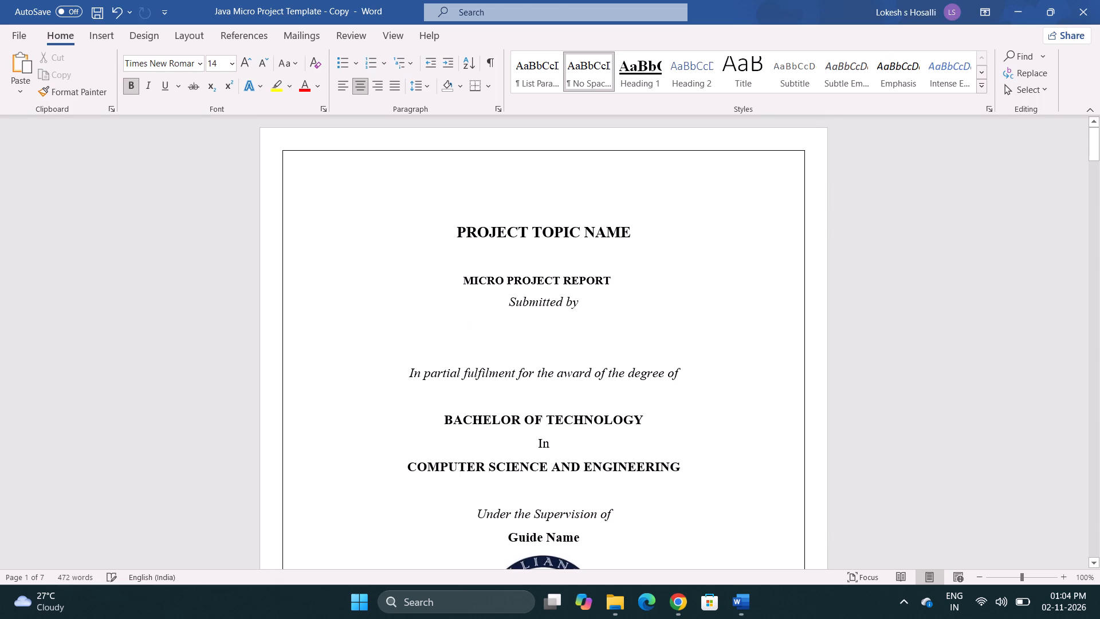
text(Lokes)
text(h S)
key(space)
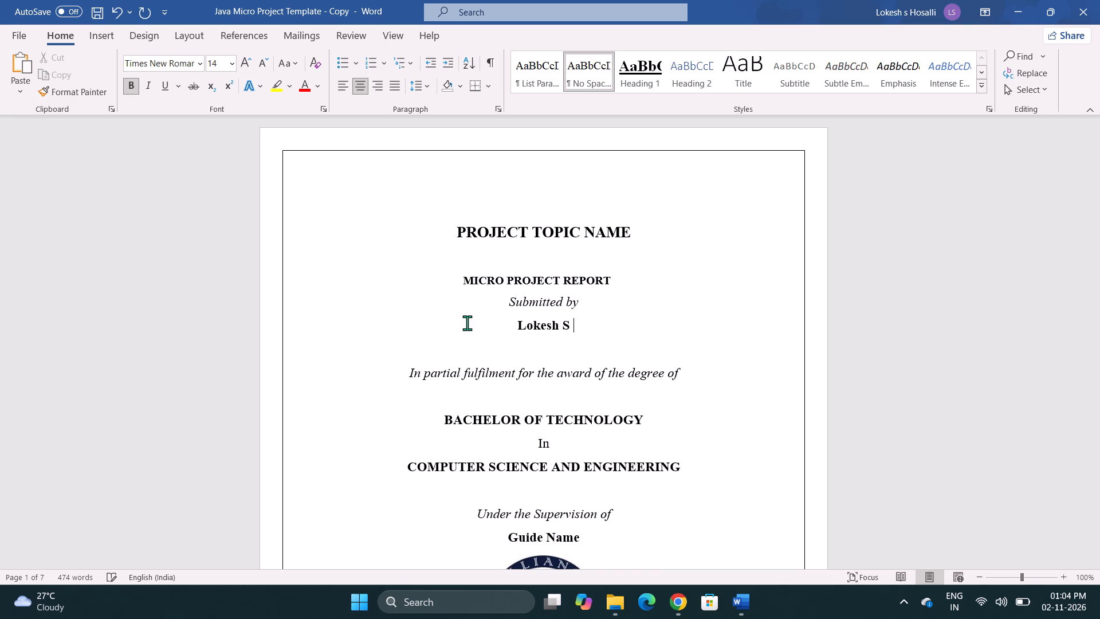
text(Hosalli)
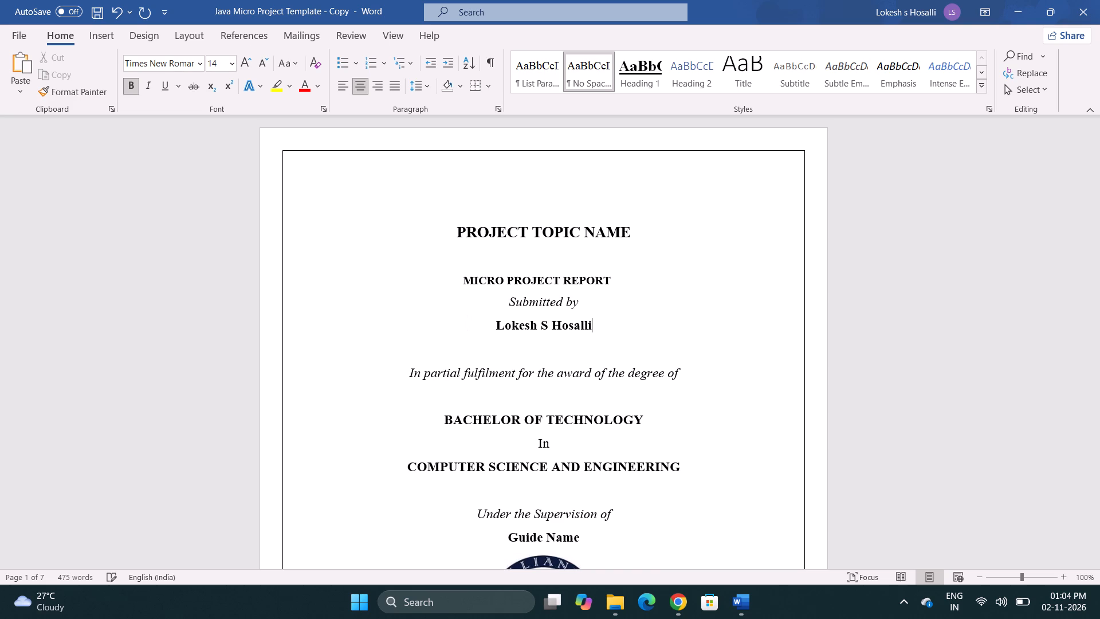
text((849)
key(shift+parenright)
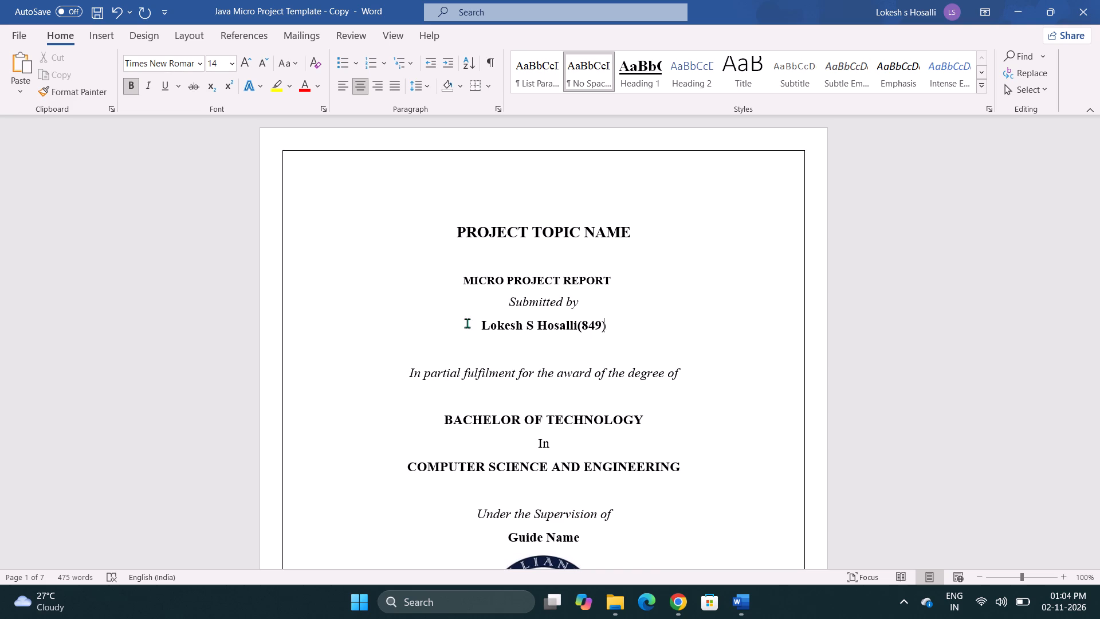
Add a second line under "Submitted by" with the second student's name and registration number in parentheses.
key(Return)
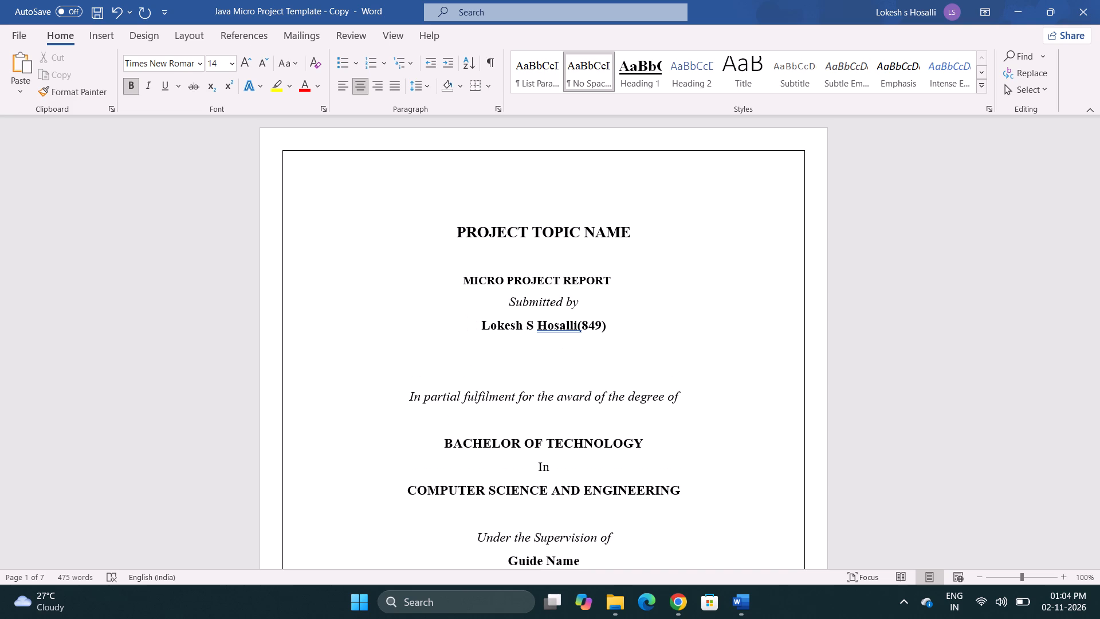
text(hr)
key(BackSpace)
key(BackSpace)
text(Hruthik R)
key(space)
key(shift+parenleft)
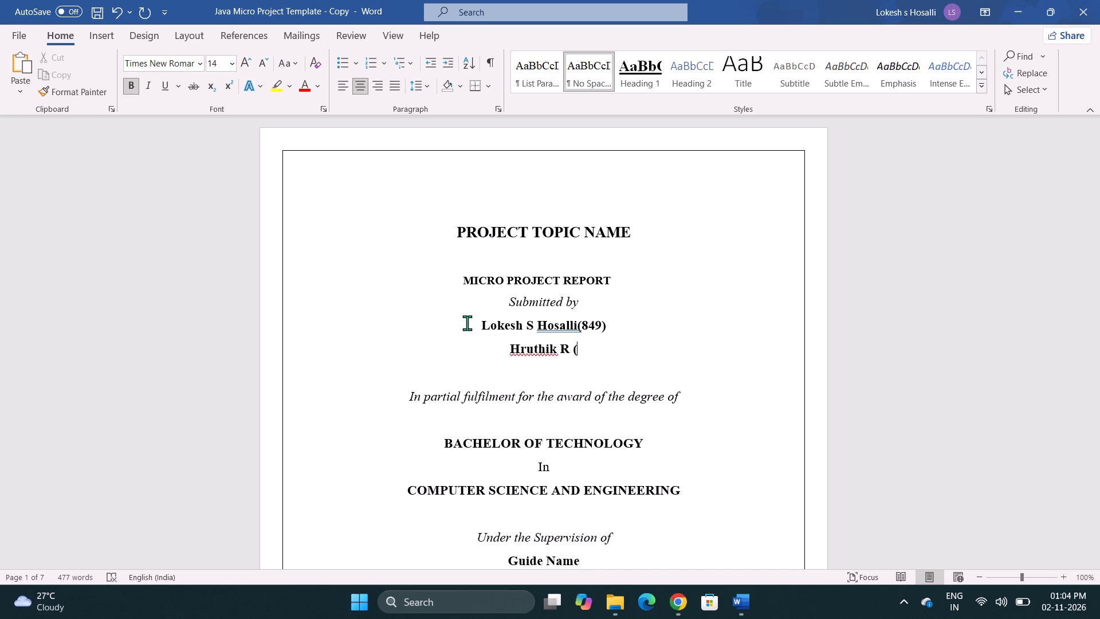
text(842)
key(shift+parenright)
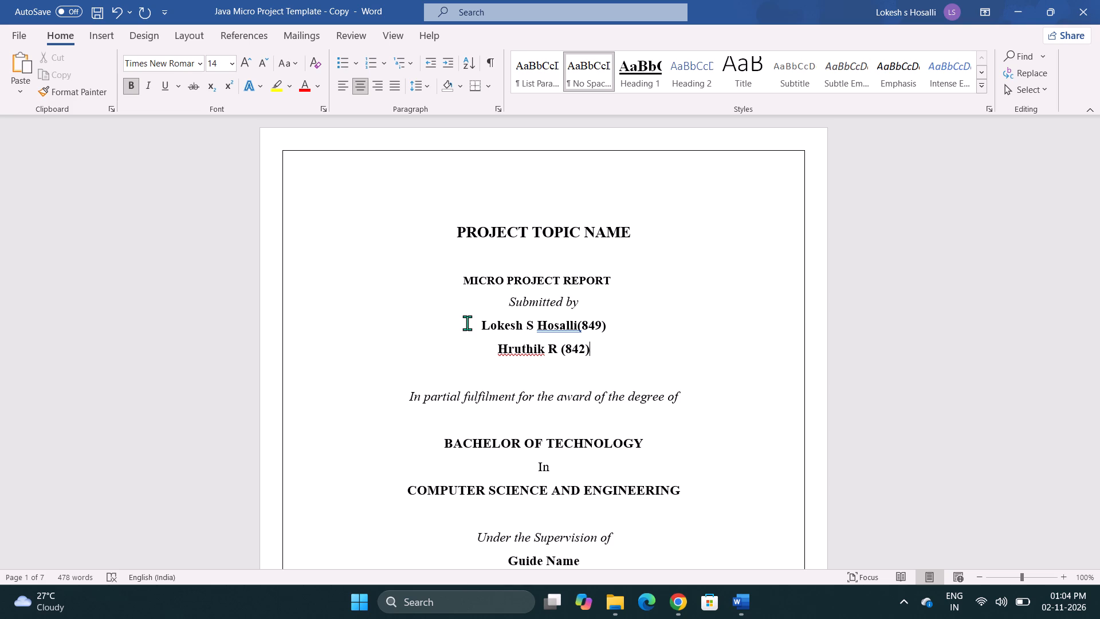
Add a third student line below the second one, with the student's name and the registration number in parentheses.
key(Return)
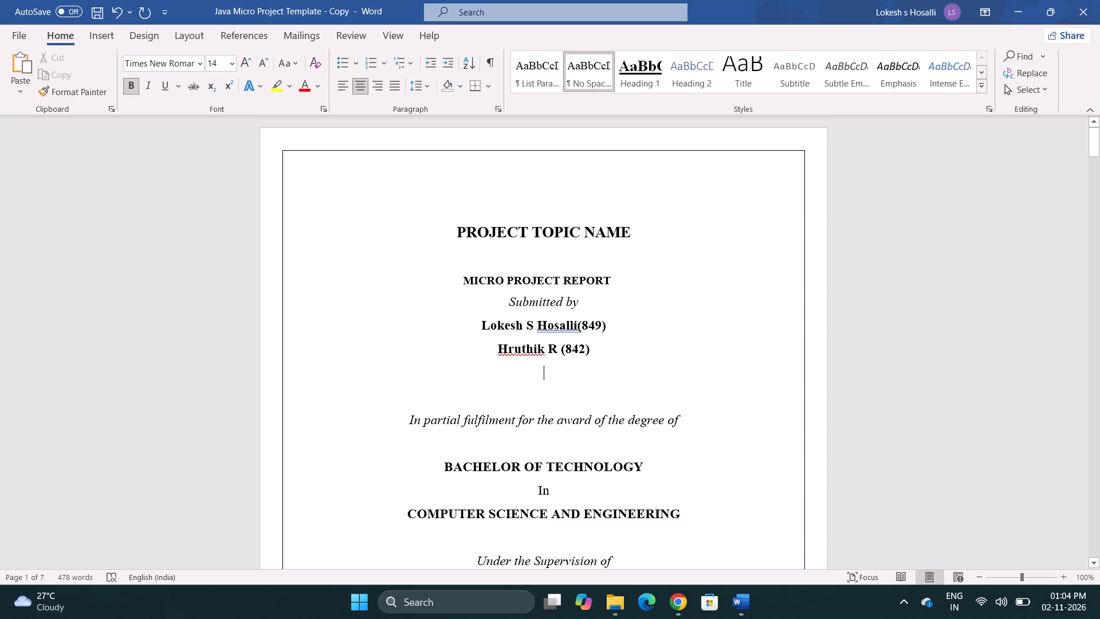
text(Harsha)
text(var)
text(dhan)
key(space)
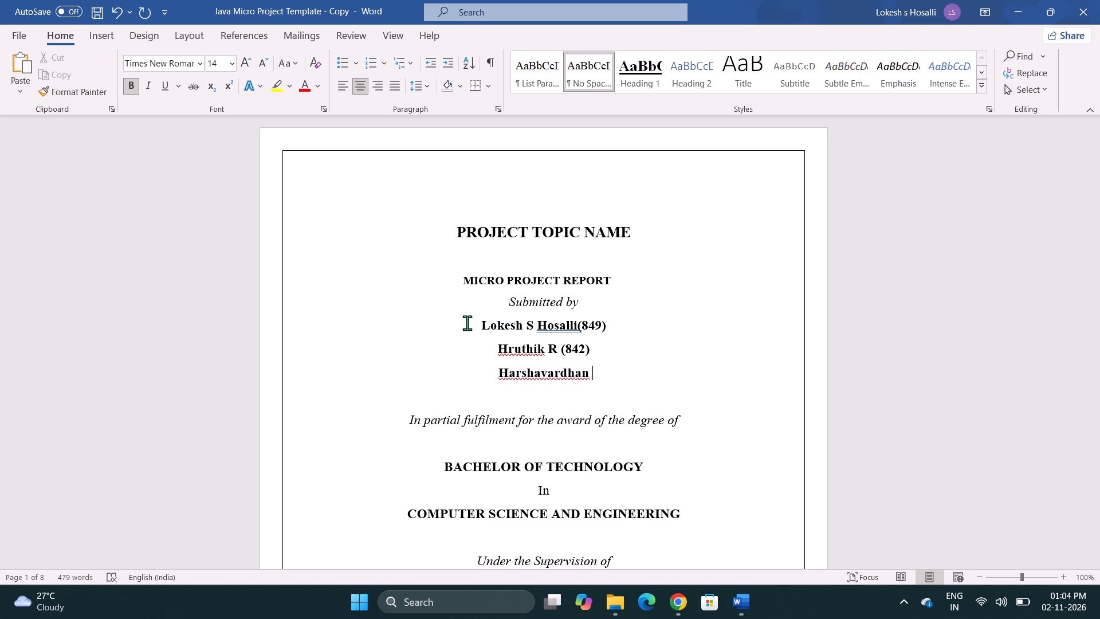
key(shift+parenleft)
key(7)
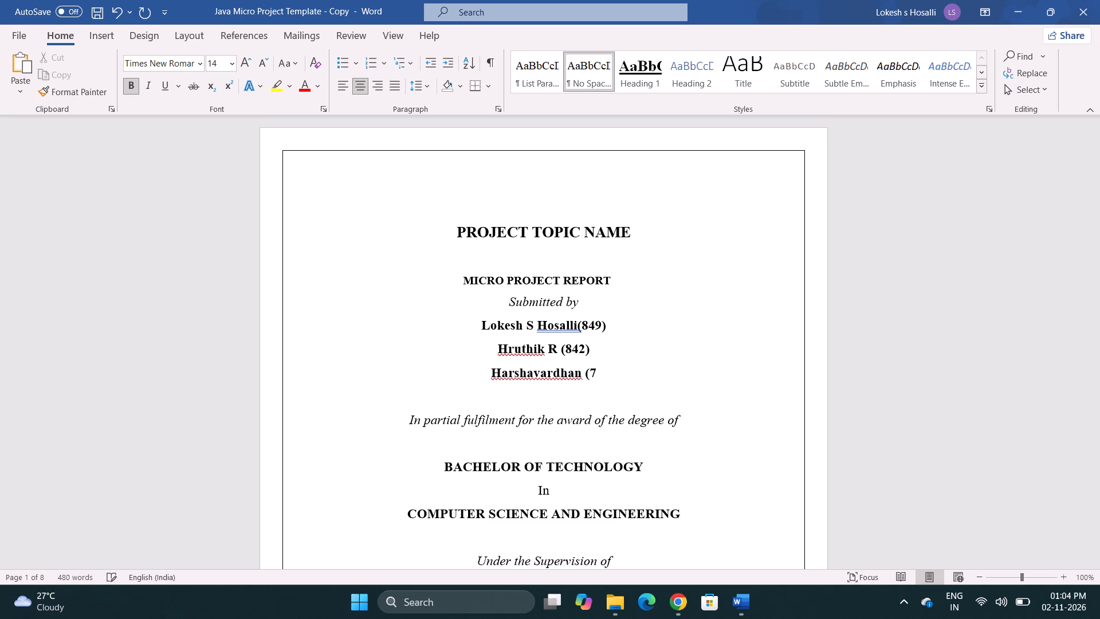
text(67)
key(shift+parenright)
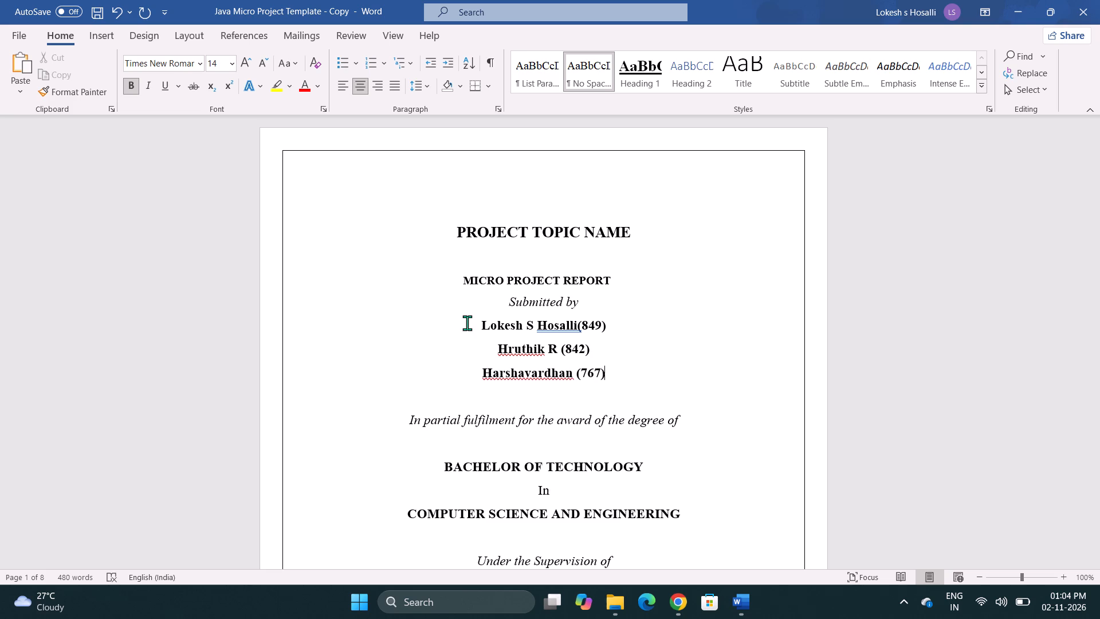
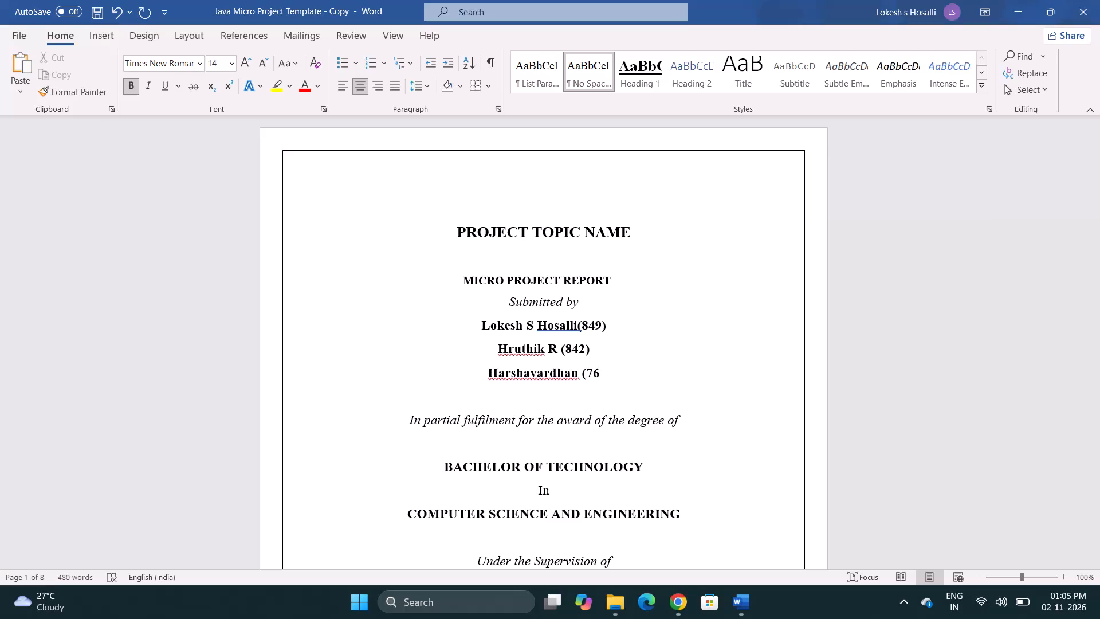
Correct the third student's registration number under "Submitted by" and close its parenthesis.
key(BackSpace)
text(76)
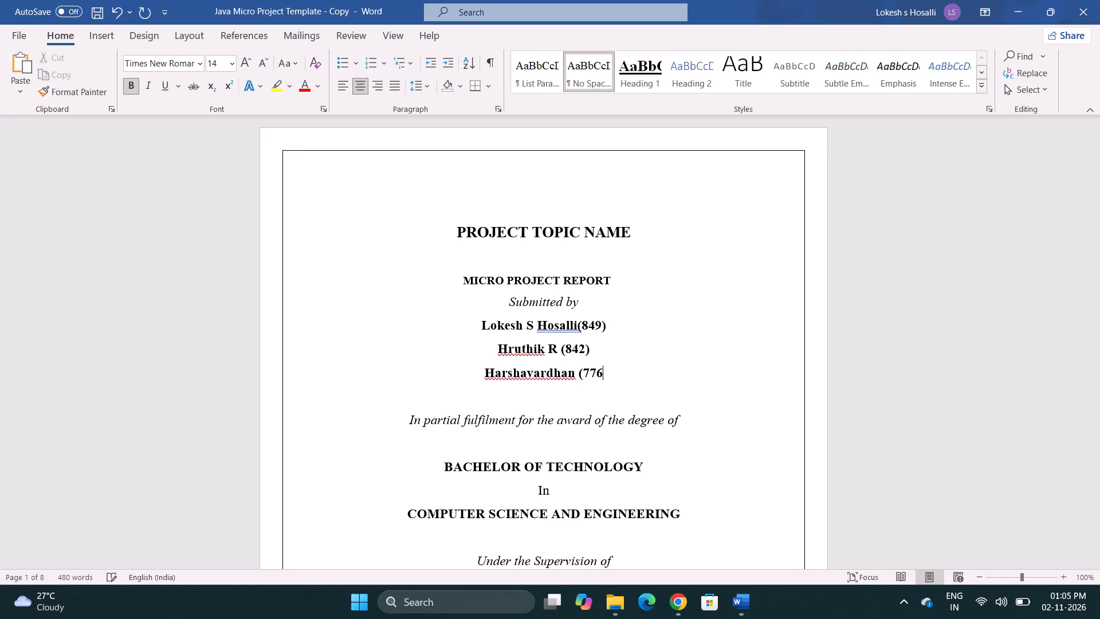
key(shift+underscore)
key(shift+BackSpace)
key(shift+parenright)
Add a fourth student line below the third one, with the student's name and the registration number in parentheses.
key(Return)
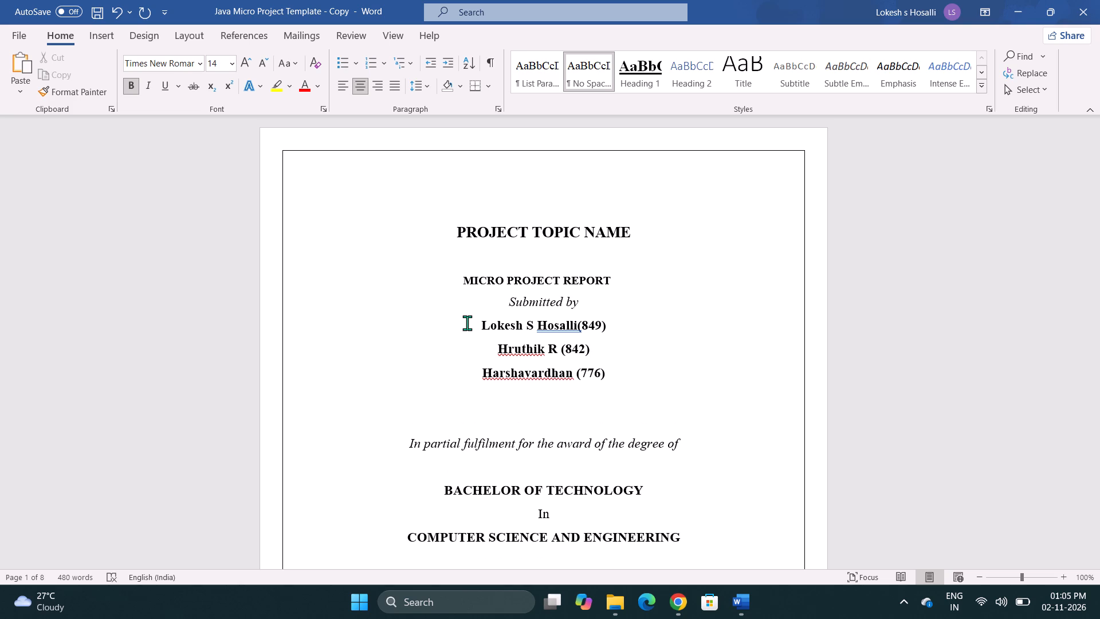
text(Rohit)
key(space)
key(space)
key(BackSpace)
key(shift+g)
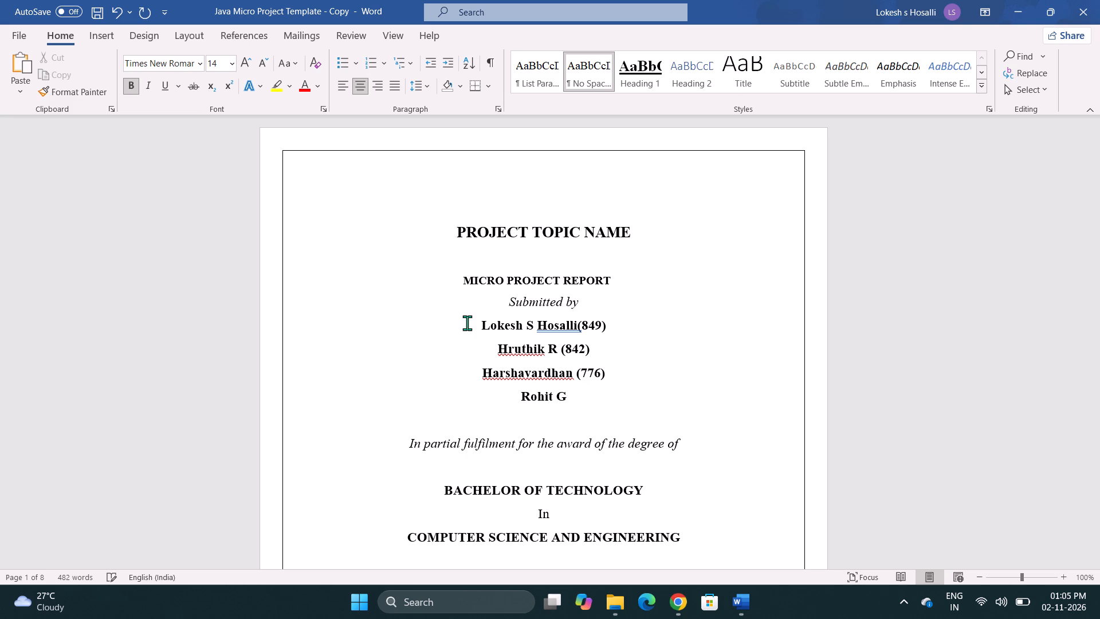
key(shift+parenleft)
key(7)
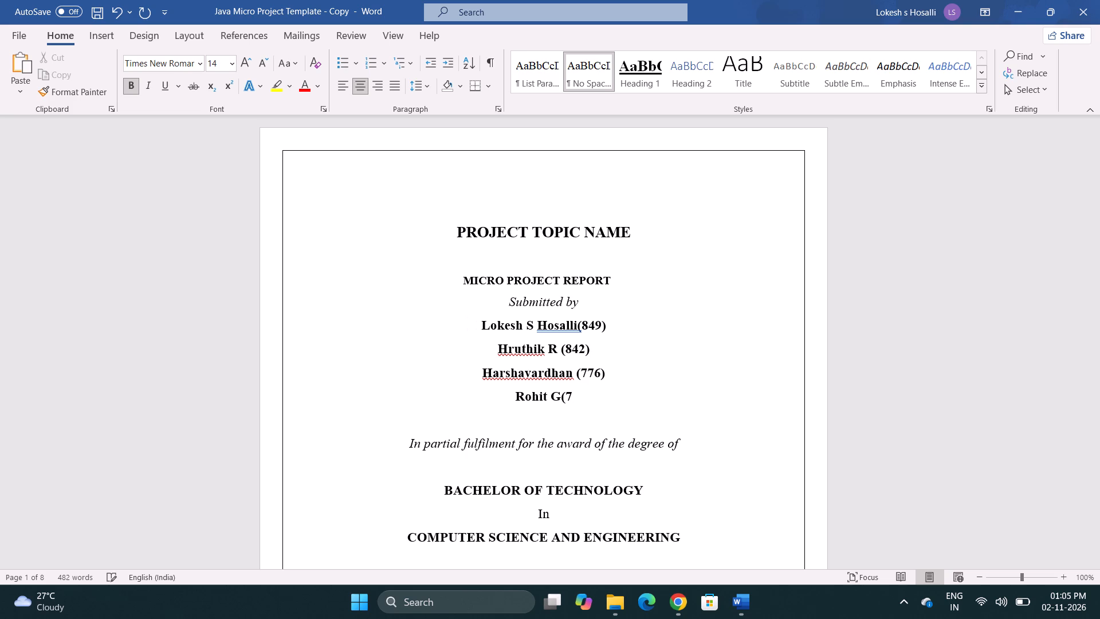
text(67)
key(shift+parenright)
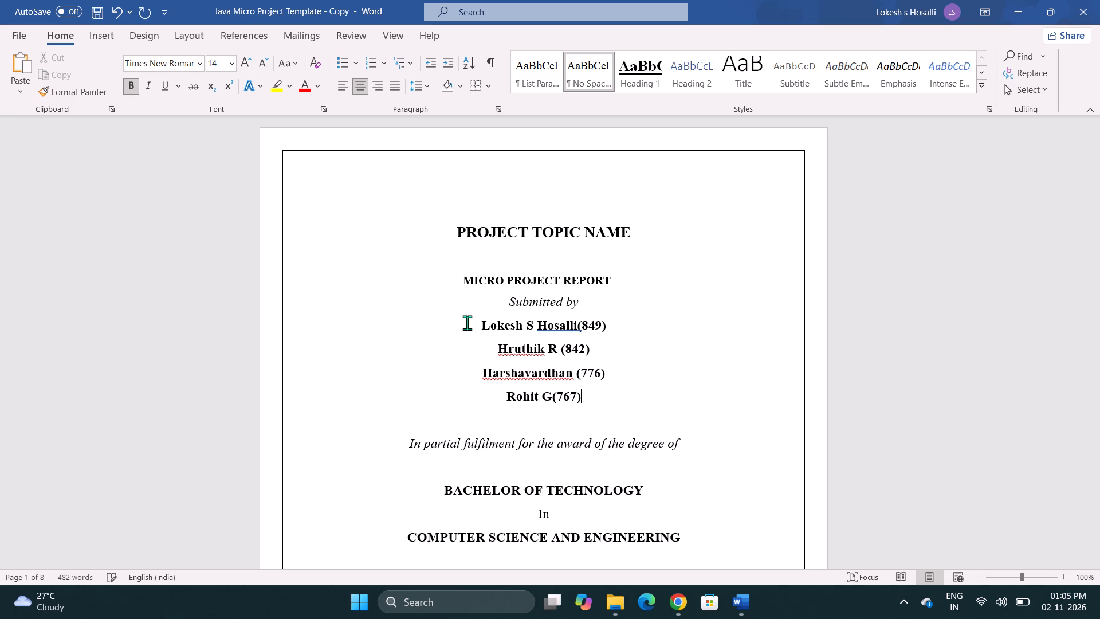
Add a fifth student line with the name and registration number in parentheses, leaving no extra blank line after it.
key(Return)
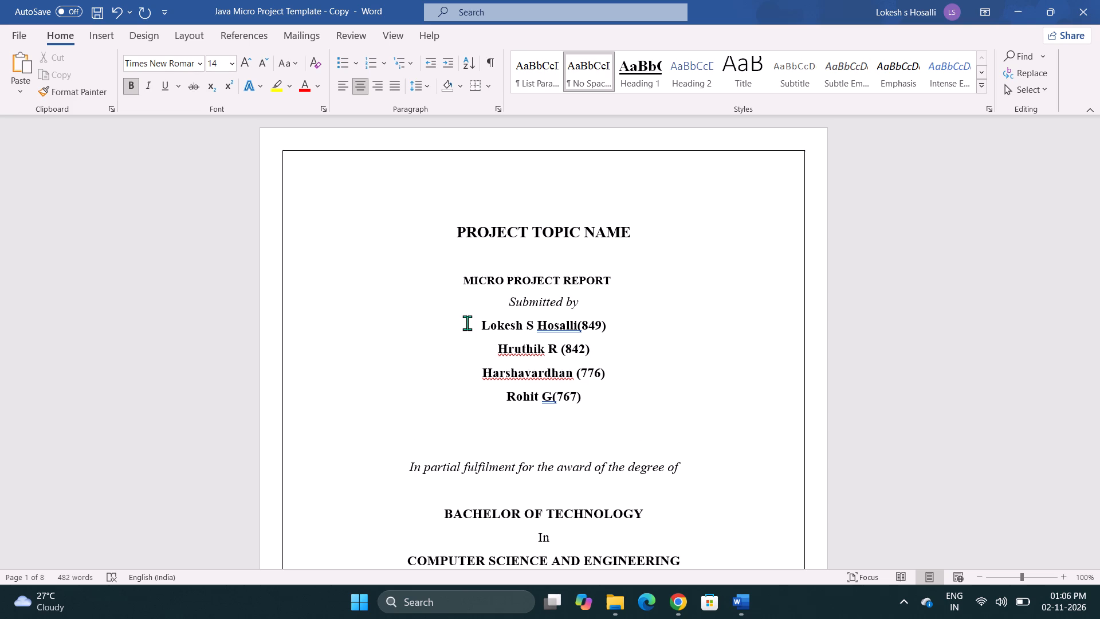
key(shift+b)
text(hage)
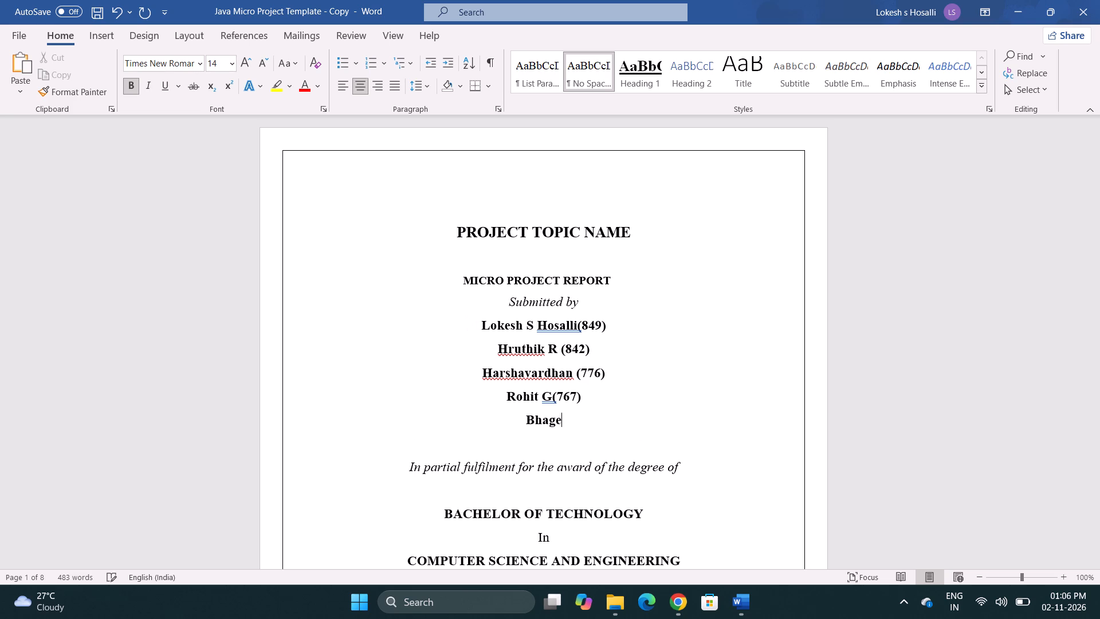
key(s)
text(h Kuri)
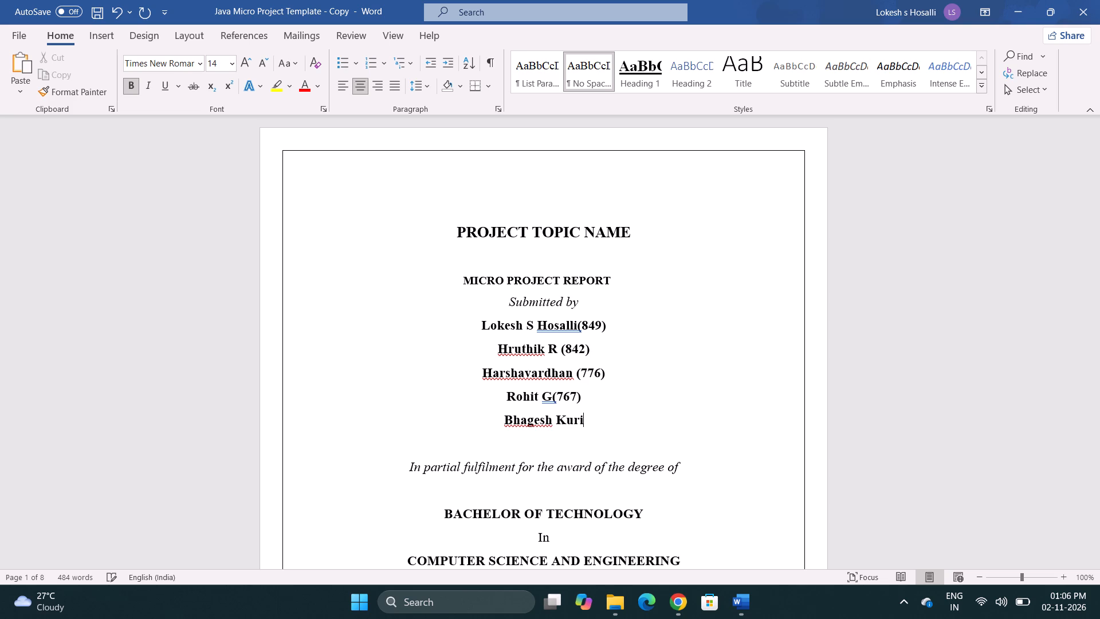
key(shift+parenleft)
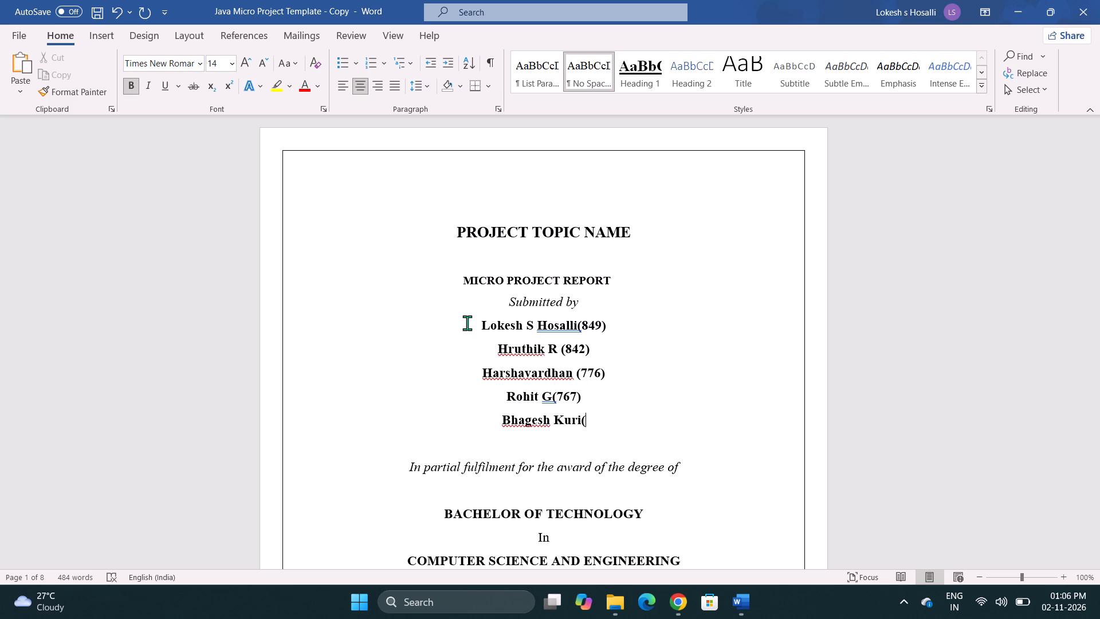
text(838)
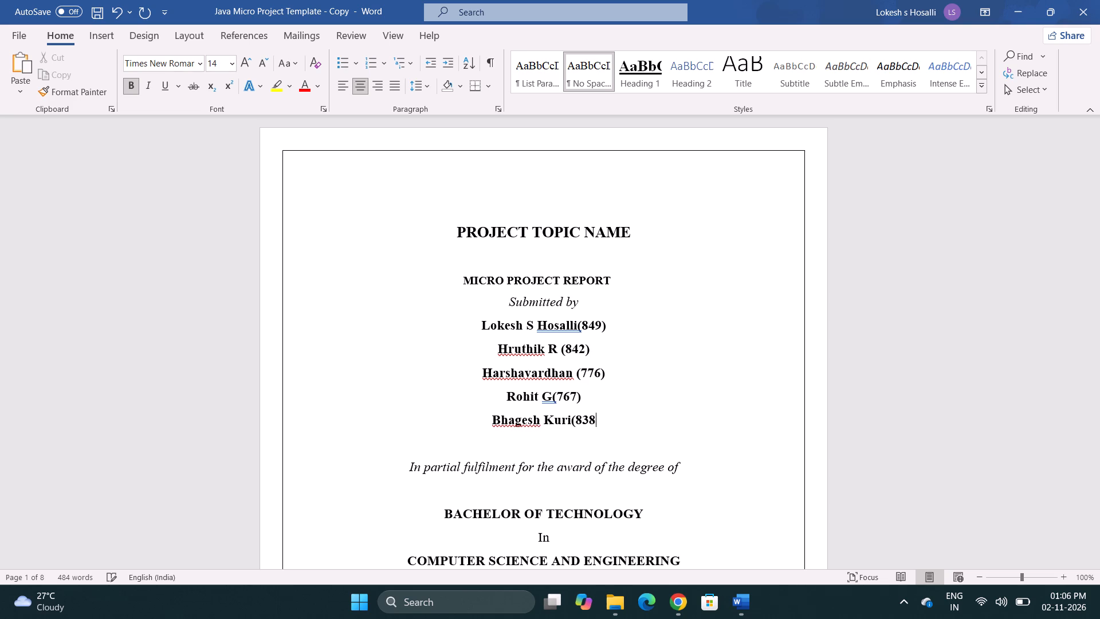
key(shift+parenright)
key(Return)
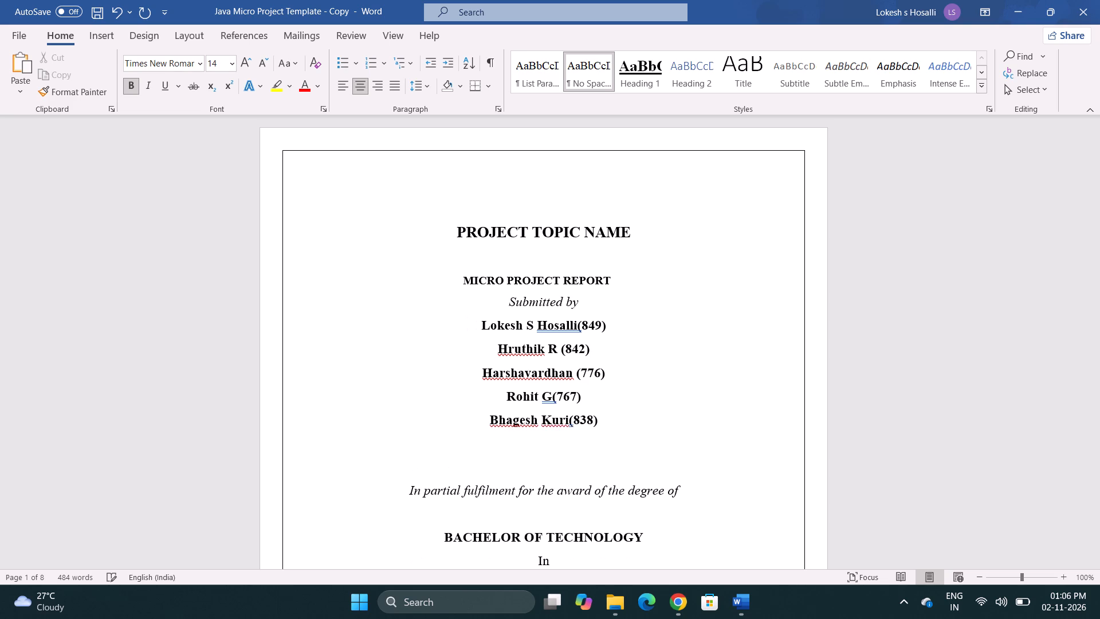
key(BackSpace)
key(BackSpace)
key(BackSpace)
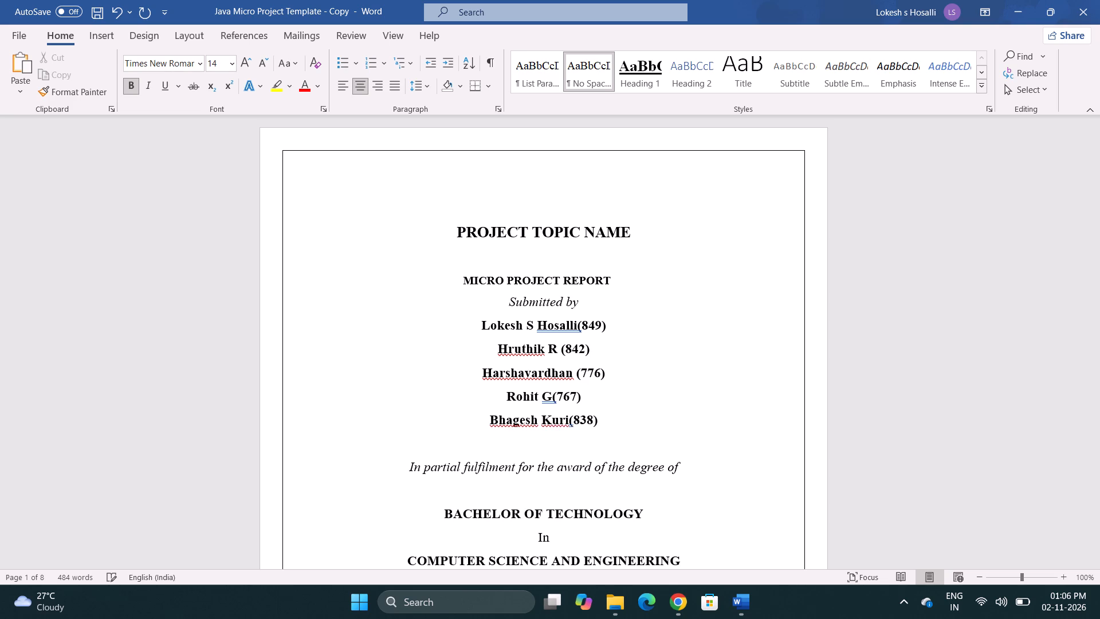
Insert an empty line directly below the "PROJECT TOPIC NAME" heading on the cover page.
drag(649, 230, 513, 237)
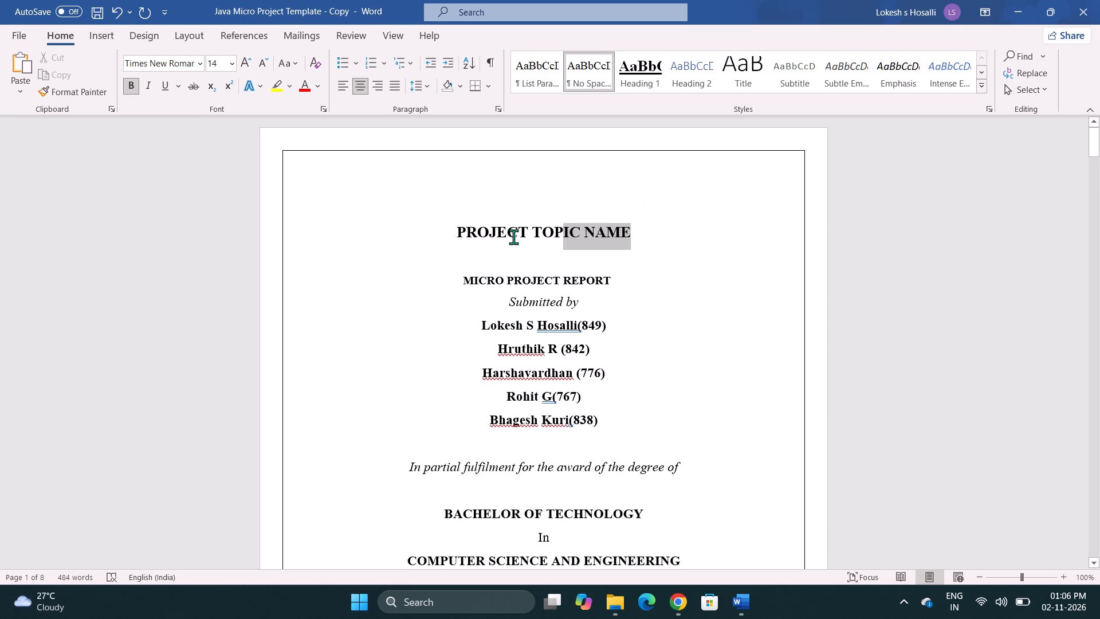
drag(513, 237, 462, 227)
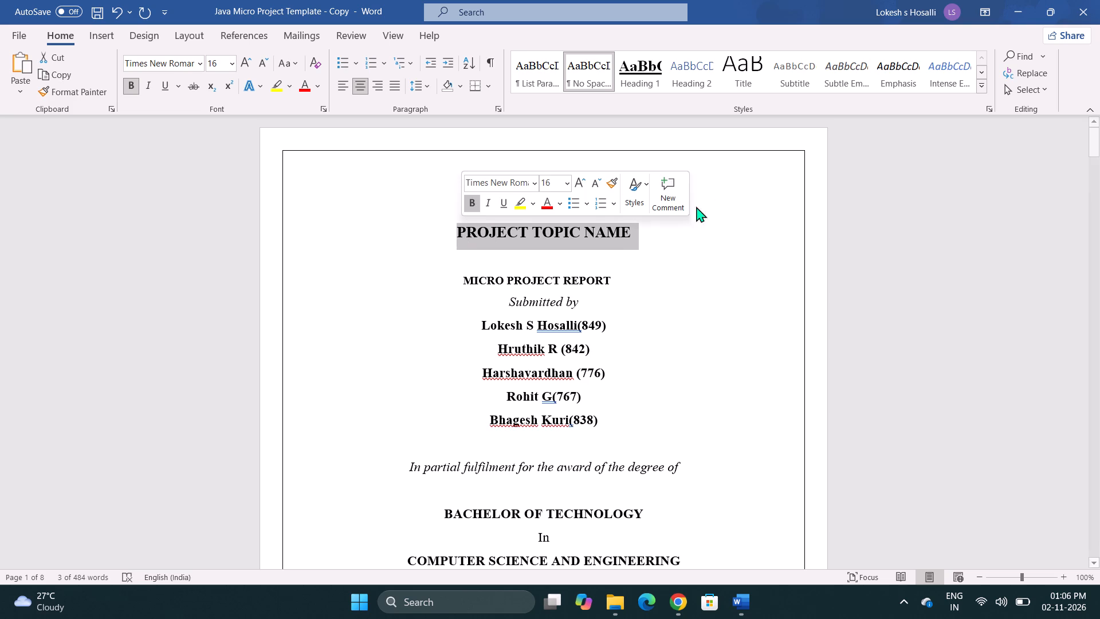
drag(669, 241, 649, 229)
click(649, 229)
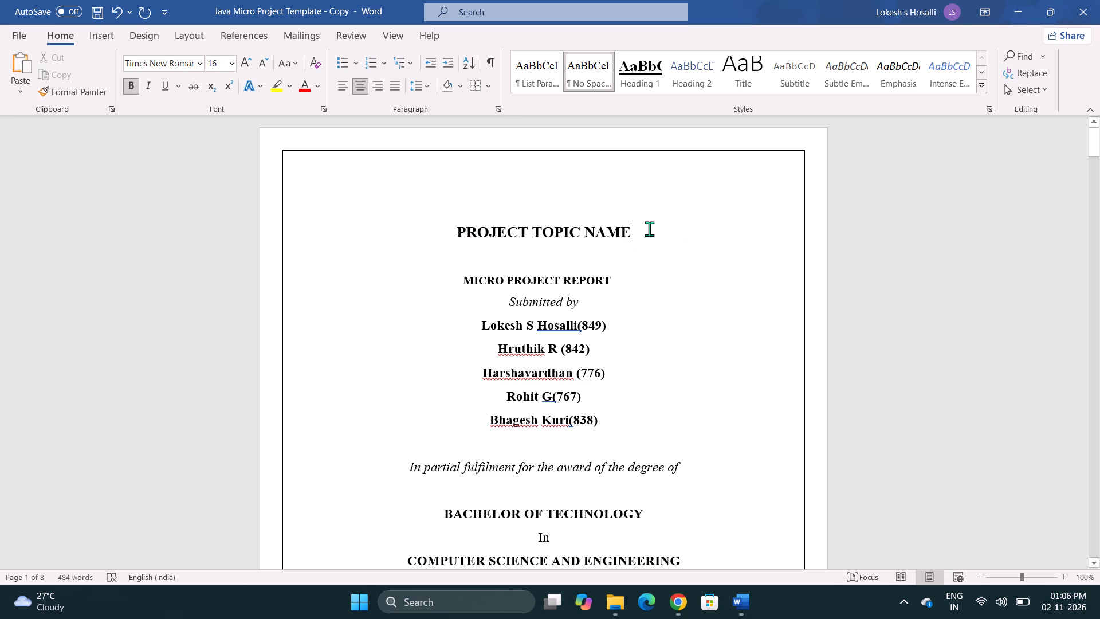
key(Return)
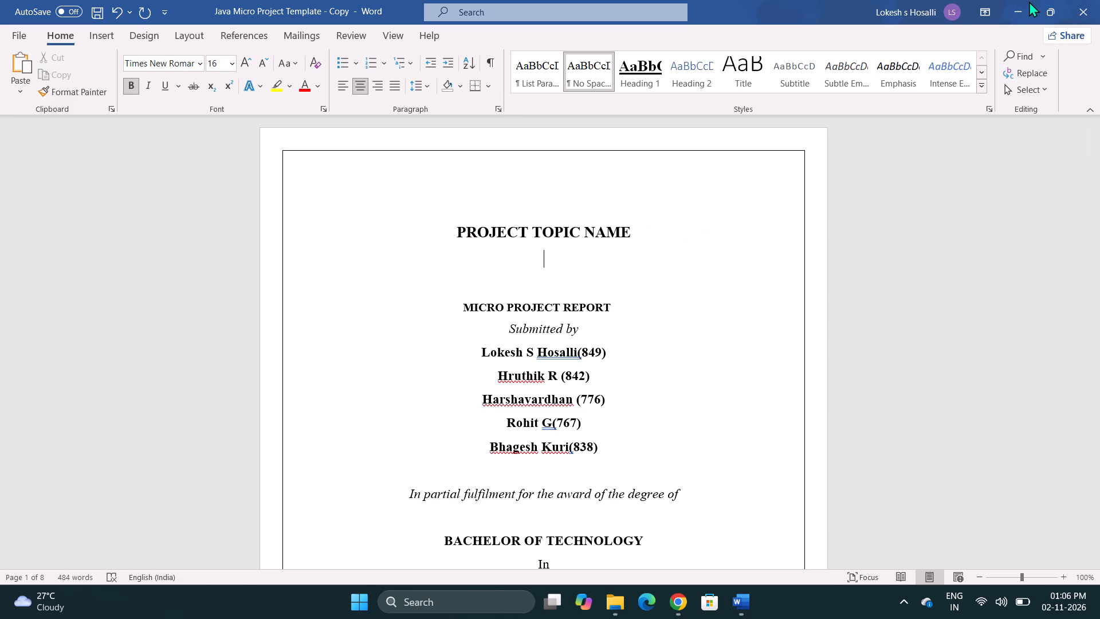
Minimize the template document and close the "DS micro project (6)" document.
click(1029, 1)
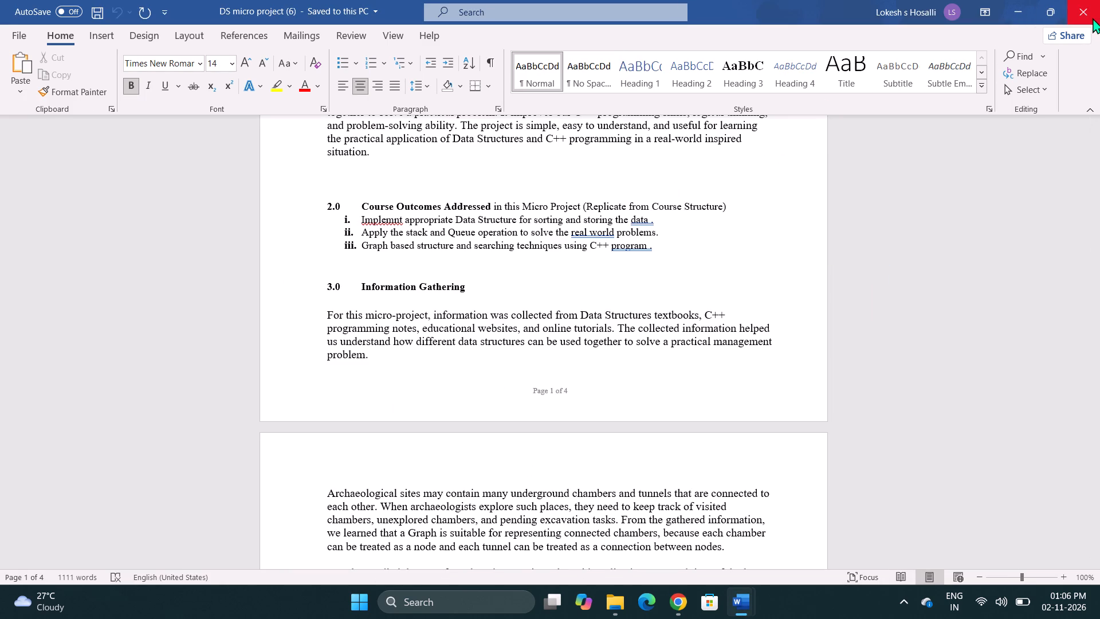
click(1093, 18)
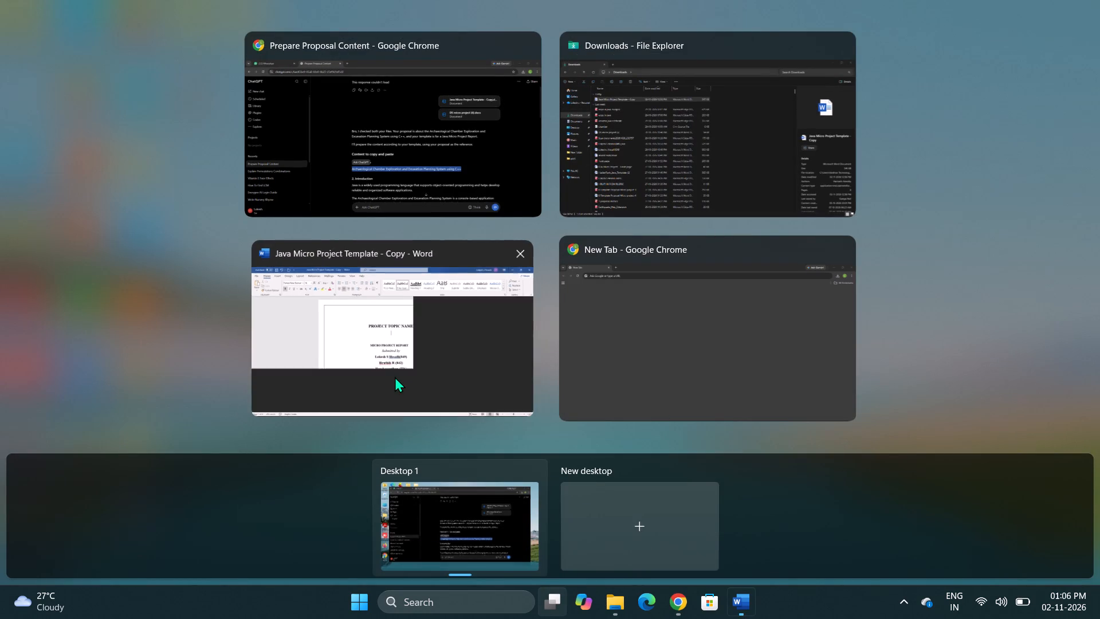
key(ctrl+v)
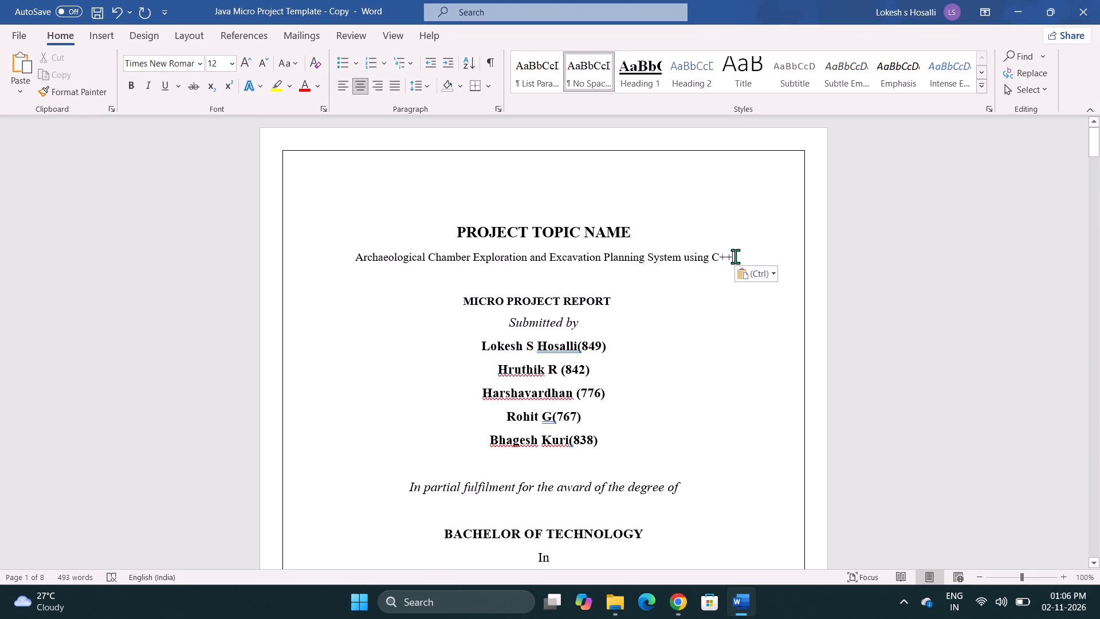
Make the pasted project title on the cover page bold.
drag(735, 256, 320, 267)
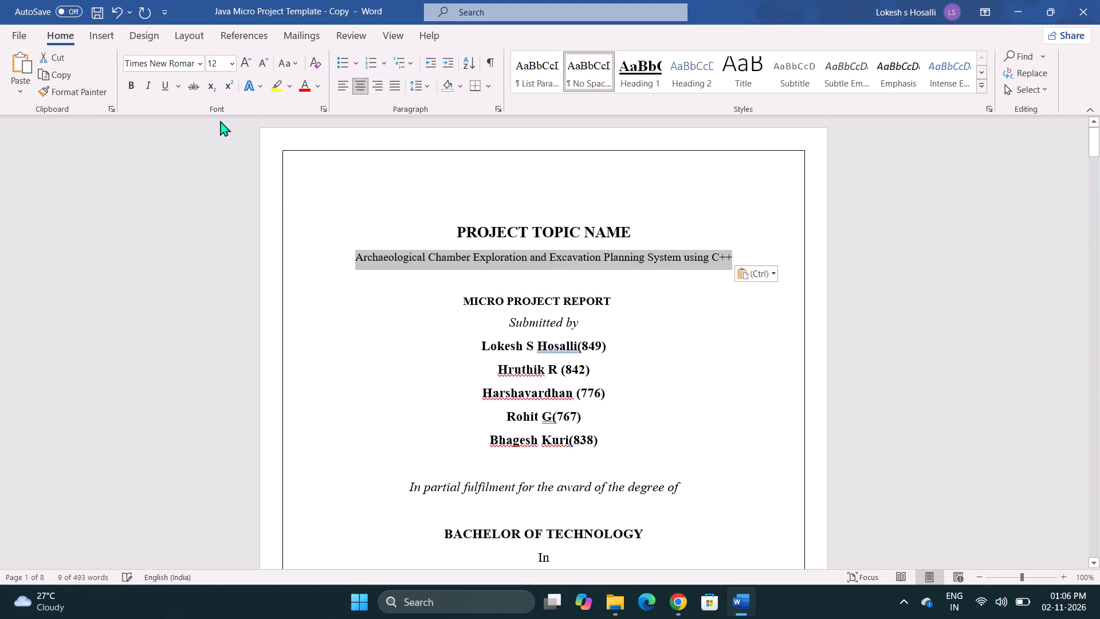
click(135, 85)
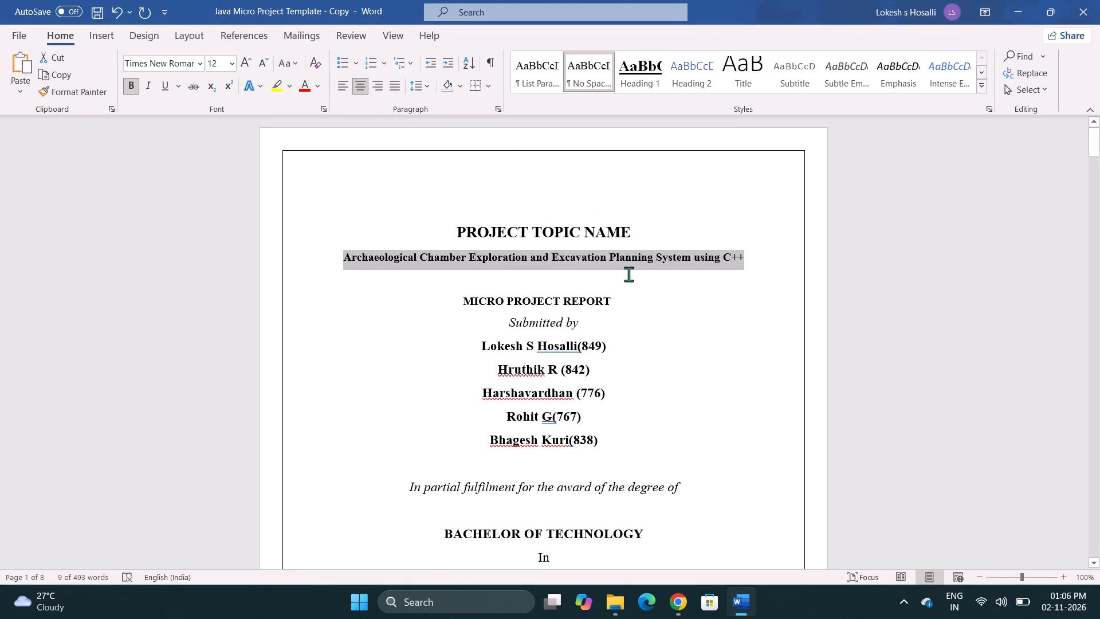
click(708, 341)
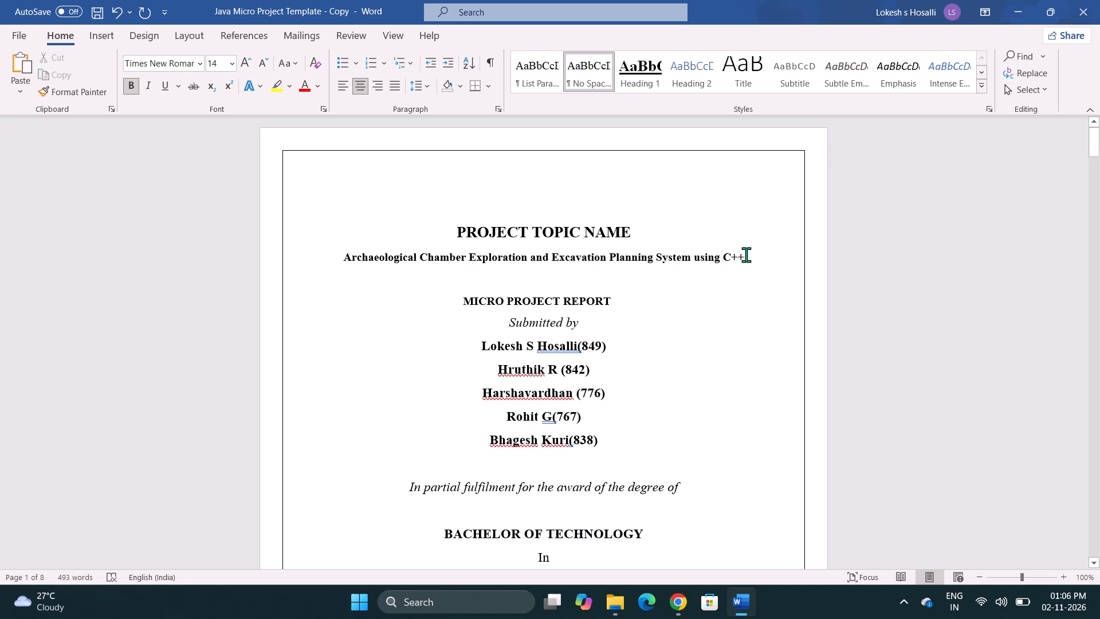
Delete the "PROJECT TOPIC NAME" placeholder together with the blank line above it.
drag(671, 236, 484, 205)
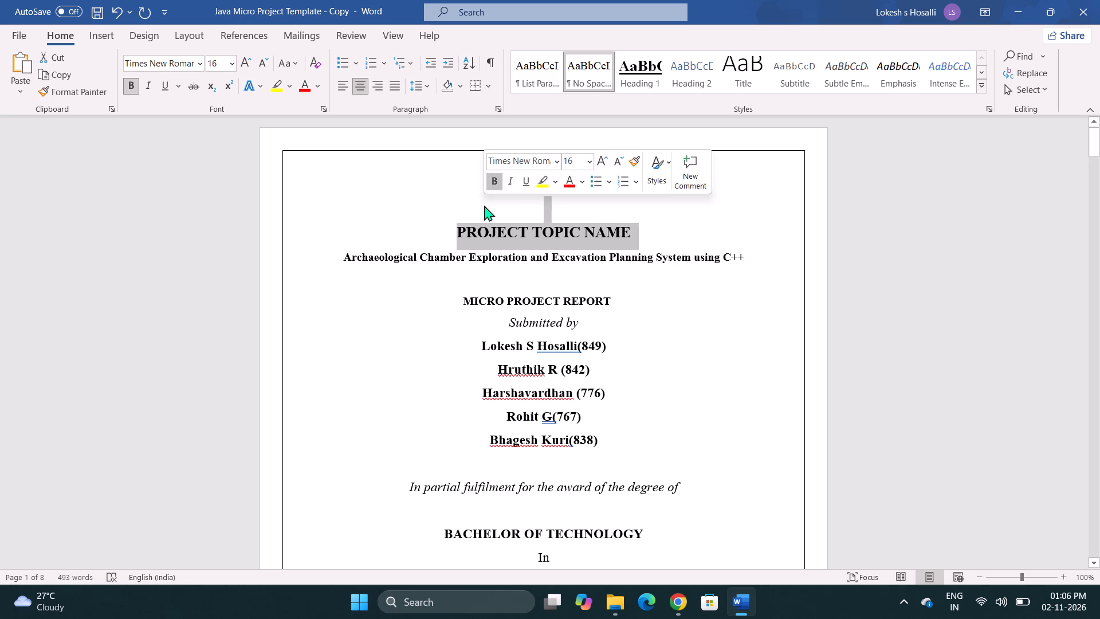
key(BackSpace)
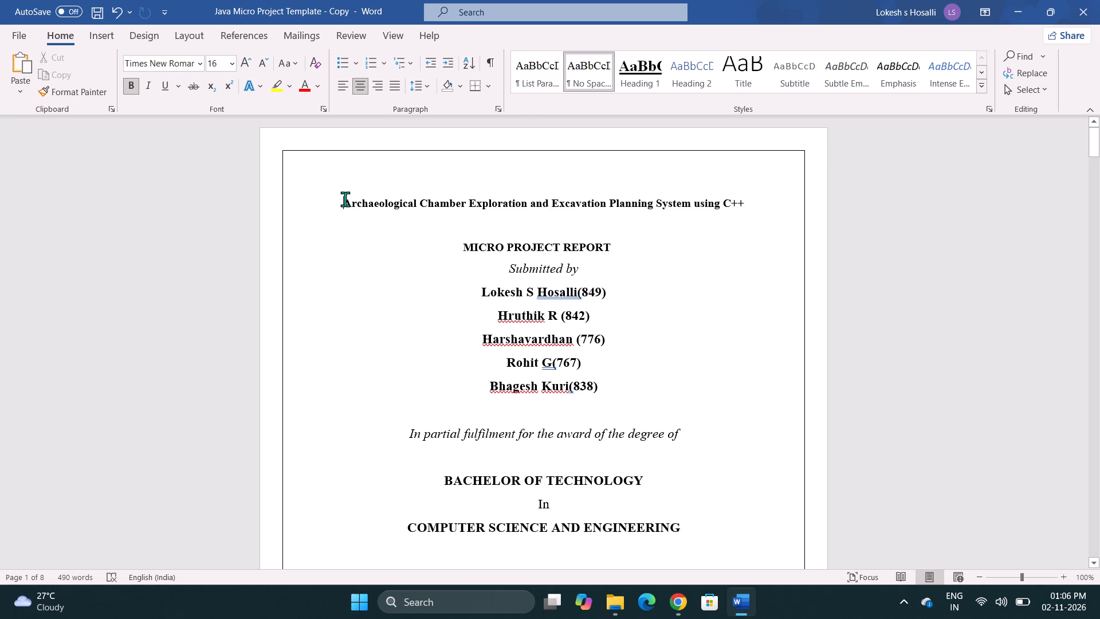
Set the font size of the project title on the cover page to 16.
drag(345, 199, 802, 190)
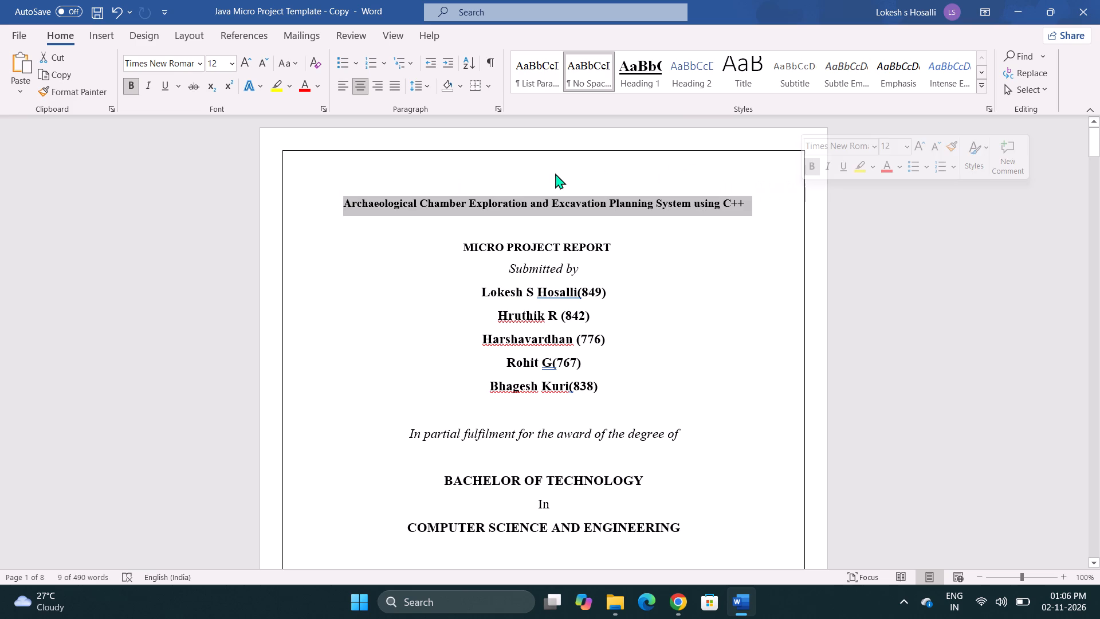
click(235, 61)
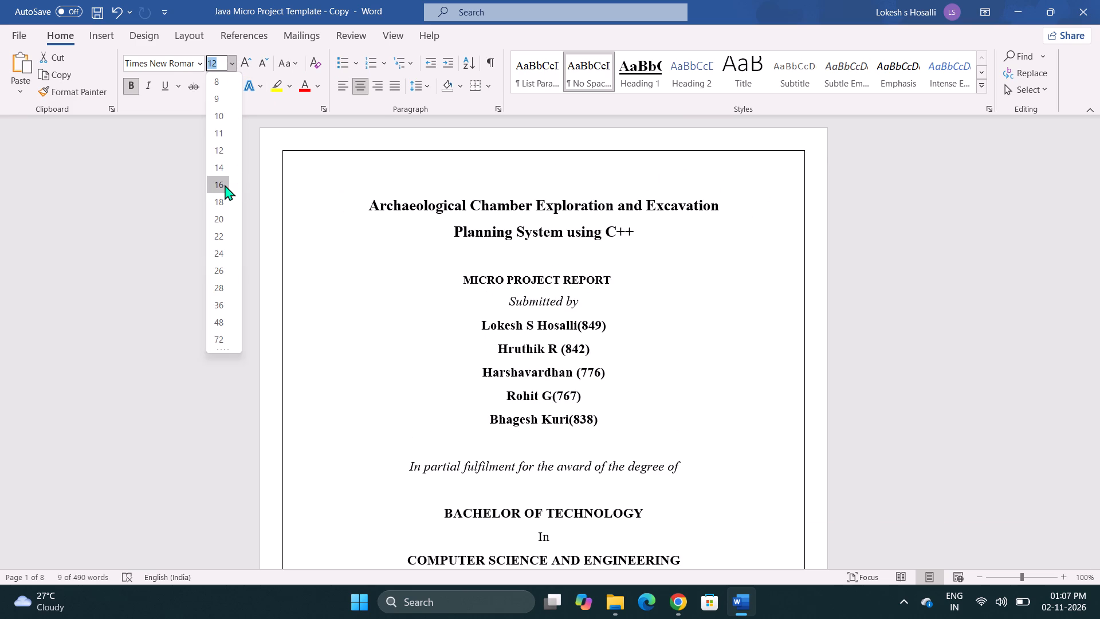
click(225, 185)
click(651, 297)
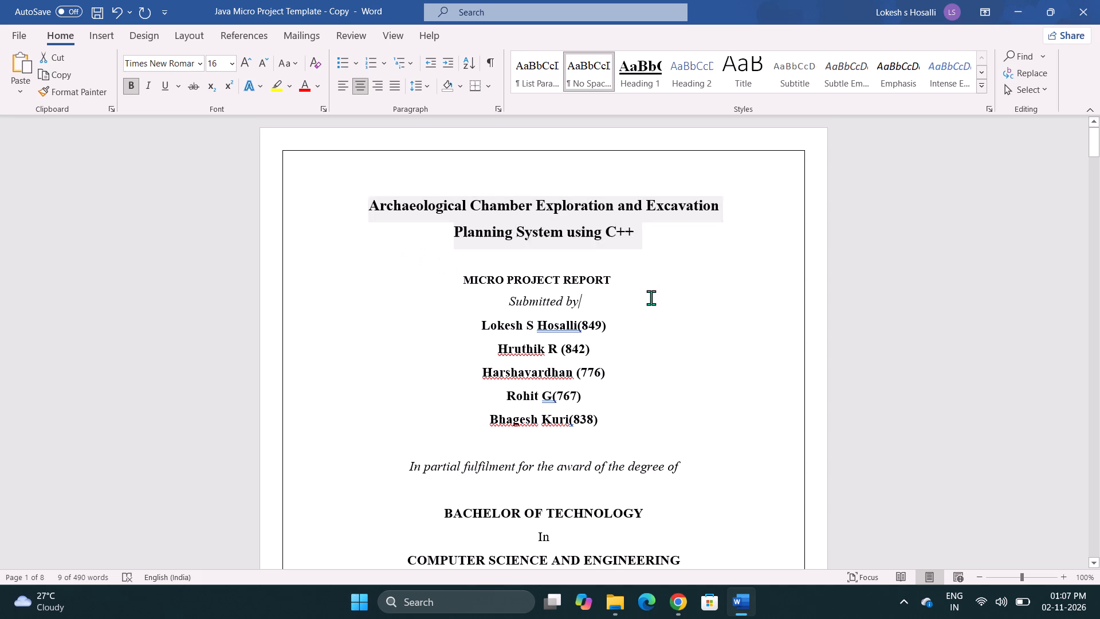
Paste the copied project title after the opening quotation mark in the Declaration paragraph on page 3.
scroll(654, 278, down, 1)
scroll(654, 278, right, 1)
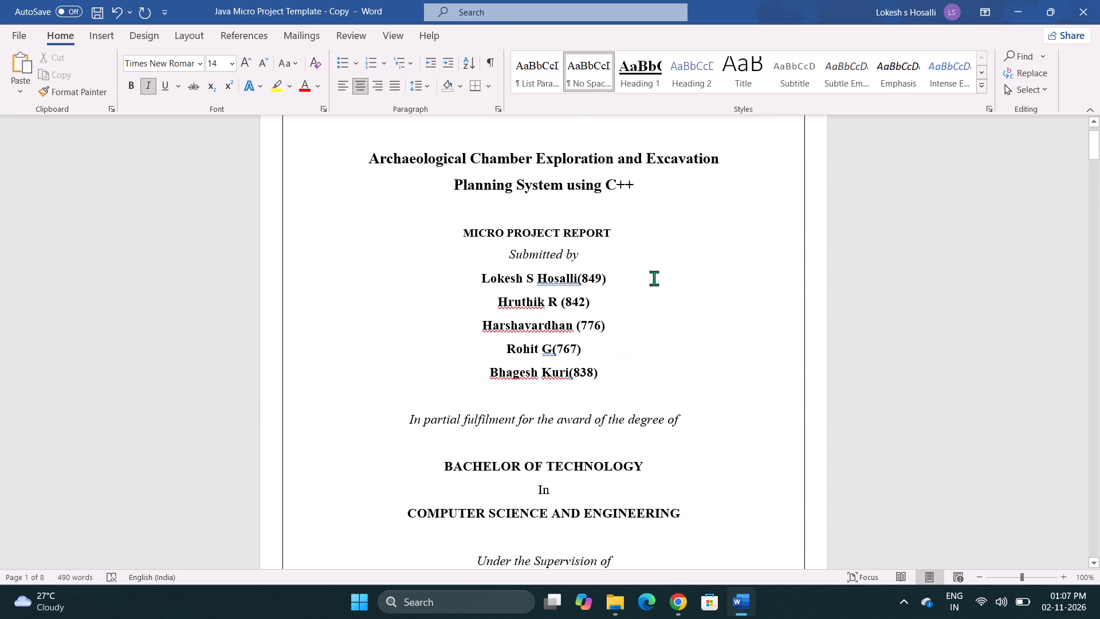
scroll(654, 278, right, 1)
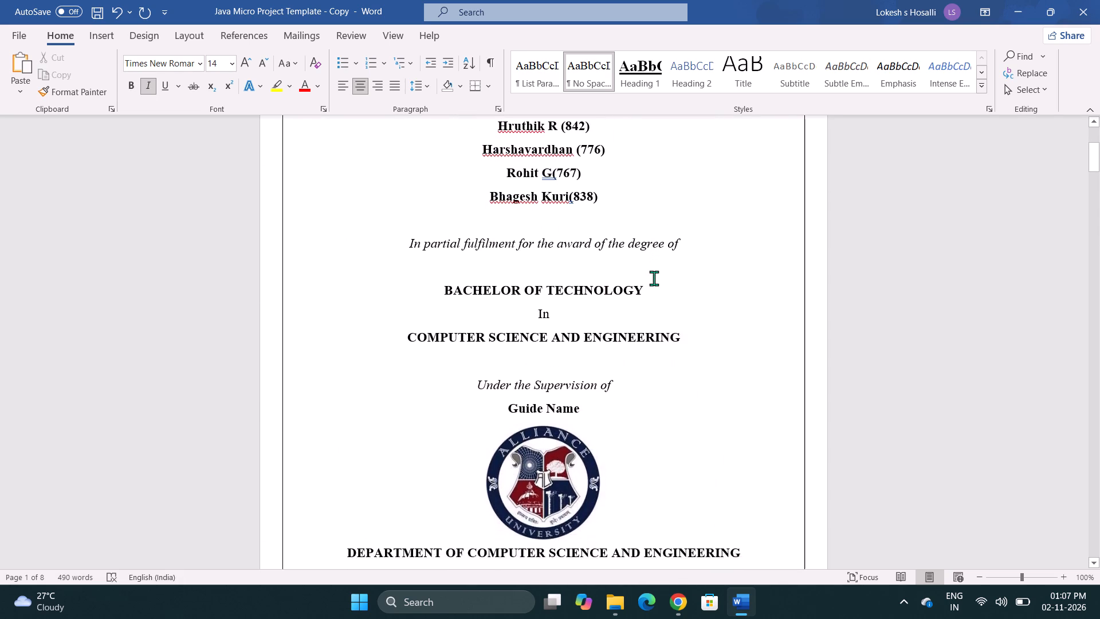
scroll(654, 278, right, 1)
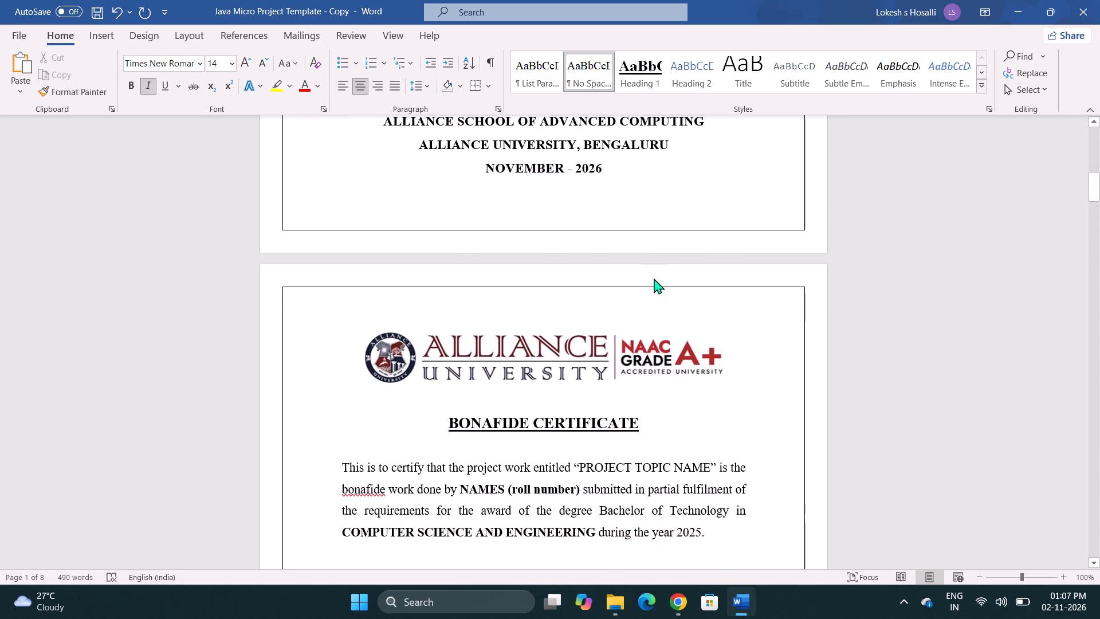
scroll(654, 278, right, 1)
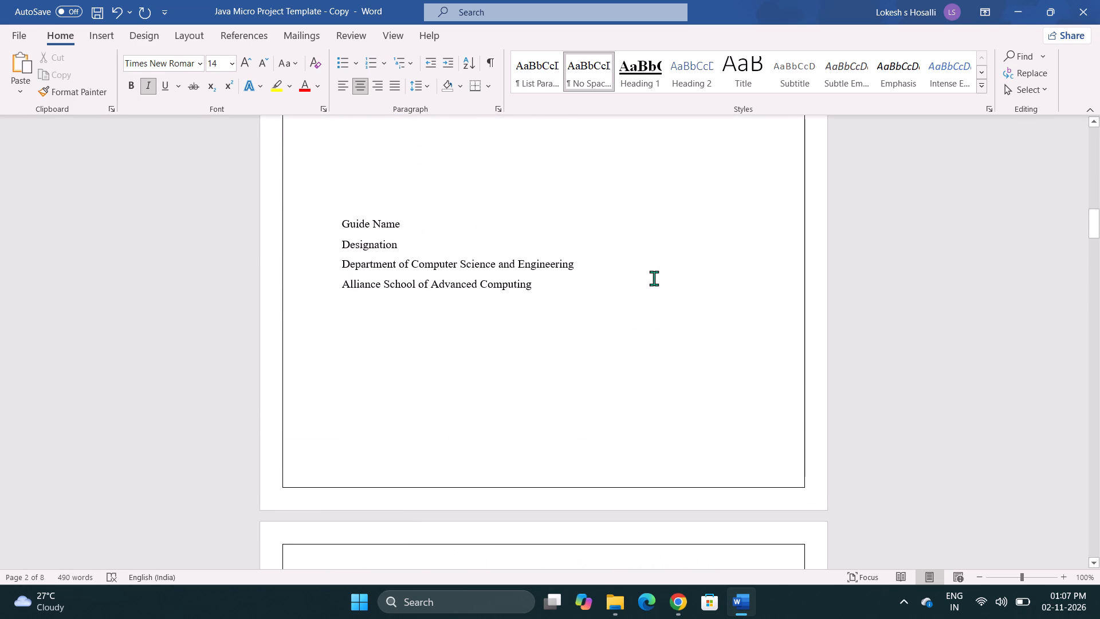
scroll(654, 278, right, 1)
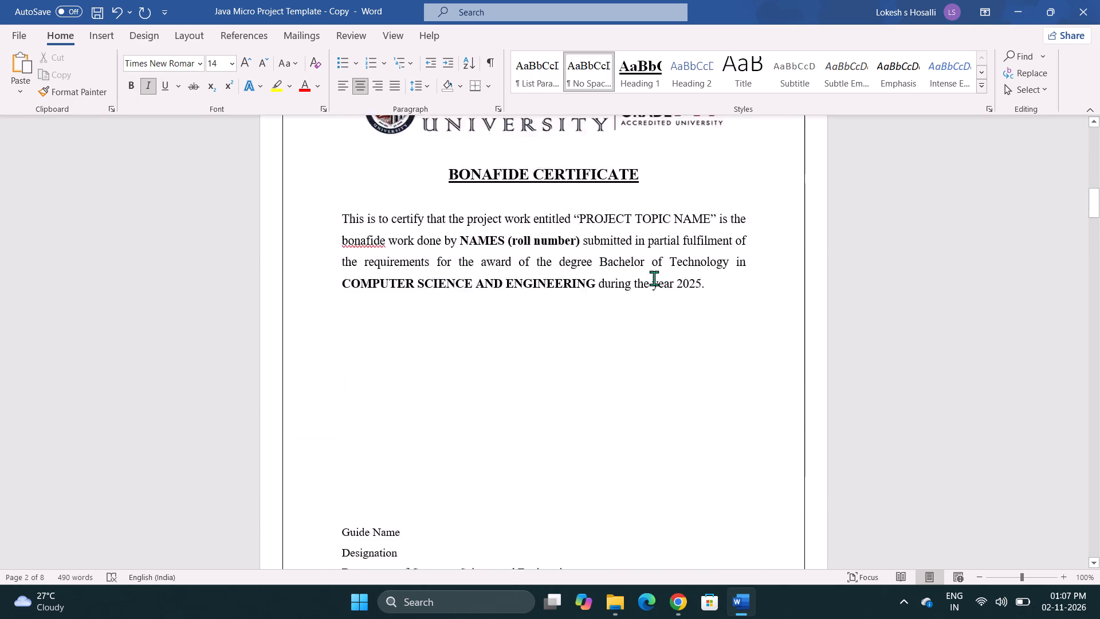
scroll(654, 278, right, 2)
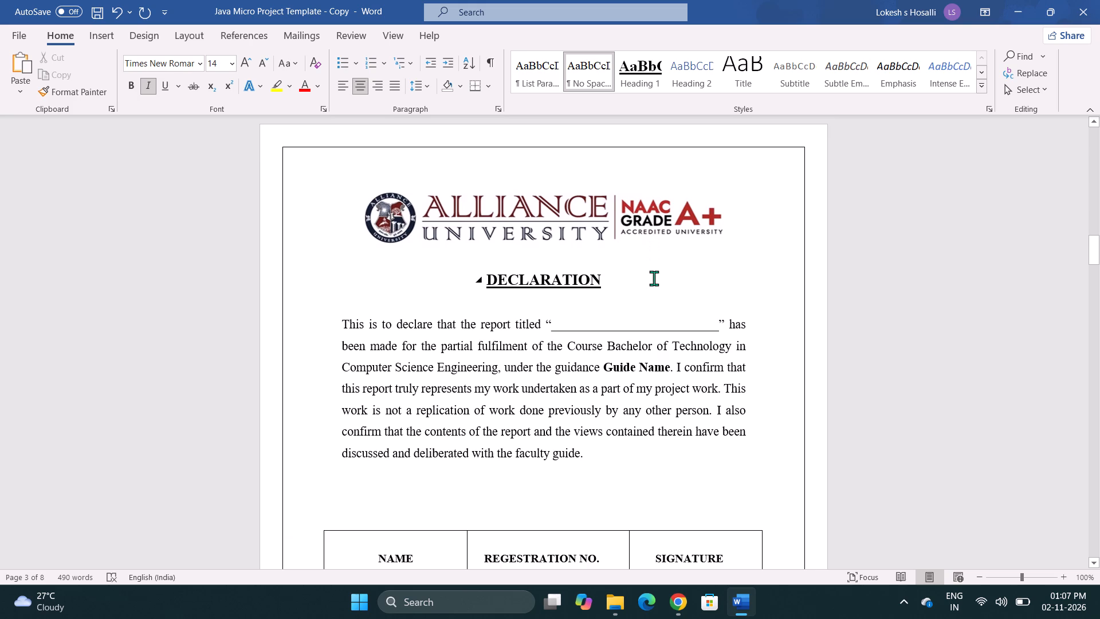
click(650, 312)
click(647, 320)
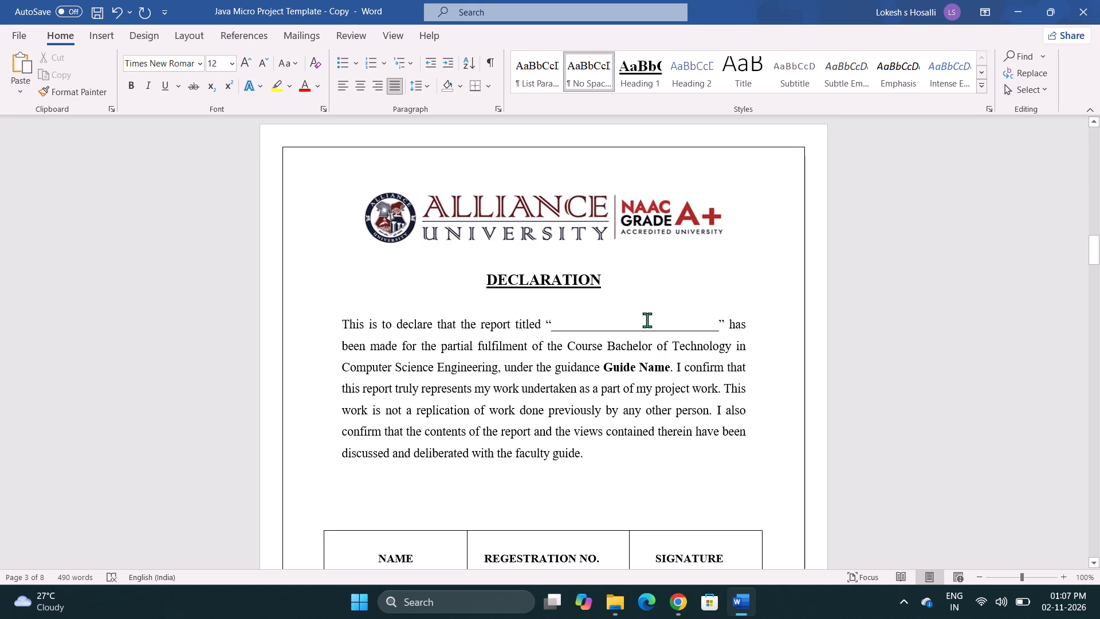
click(554, 322)
key(ctrl+v)
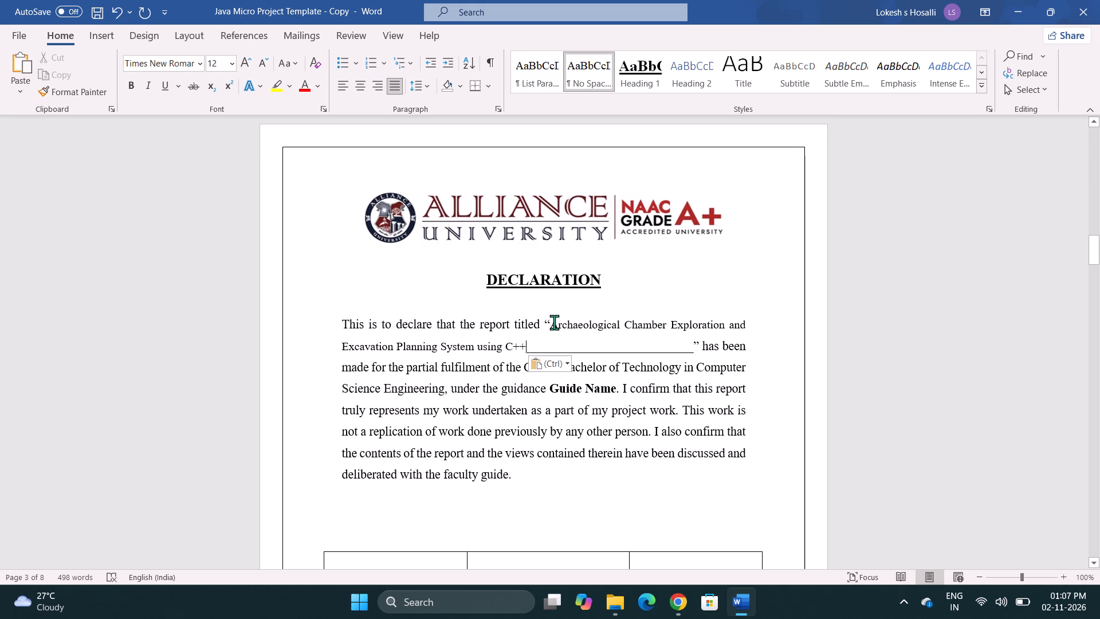
Delete the underscore blank between the pasted title and the closing quotation mark in the Declaration.
key(Delete)
key(Delete)
key(Delete)
key(Delete)
key(Delete)
key(Delete)
key(Delete)
key(Delete)
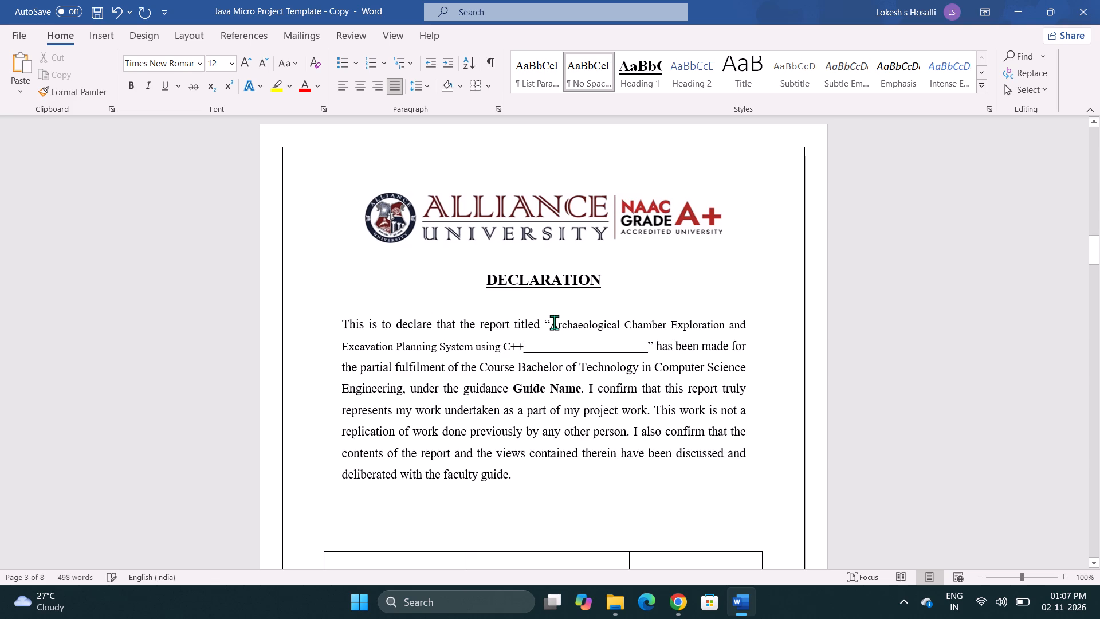
key(Delete)
key(Delete)
key(Delete)
key(Delete)
key(Delete)
key(Delete)
key(Delete)
key(Delete)
key(Delete)
key(Delete)
key(Delete)
key(Delete)
key(Delete)
key(Delete)
key(Delete)
key(Delete)
key(Delete)
key(Delete)
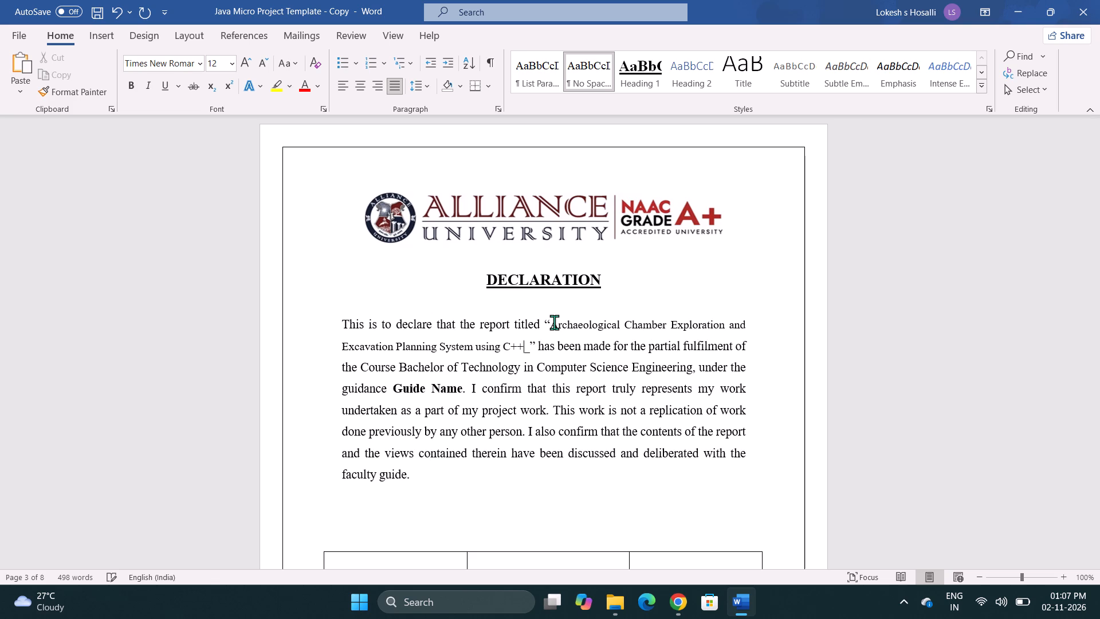
key(Delete)
Make the project title "Archaeological Chamber Exploration and Excavation Planning System using C++" bold in the Declaration paragraph.
drag(554, 322, 641, 318)
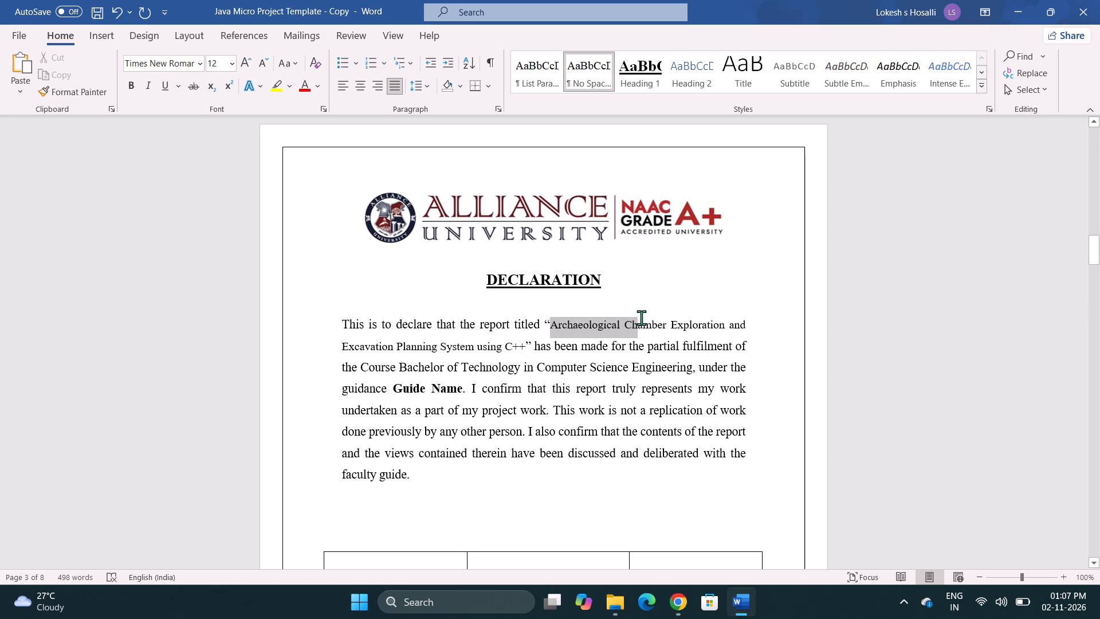
drag(641, 318, 520, 363)
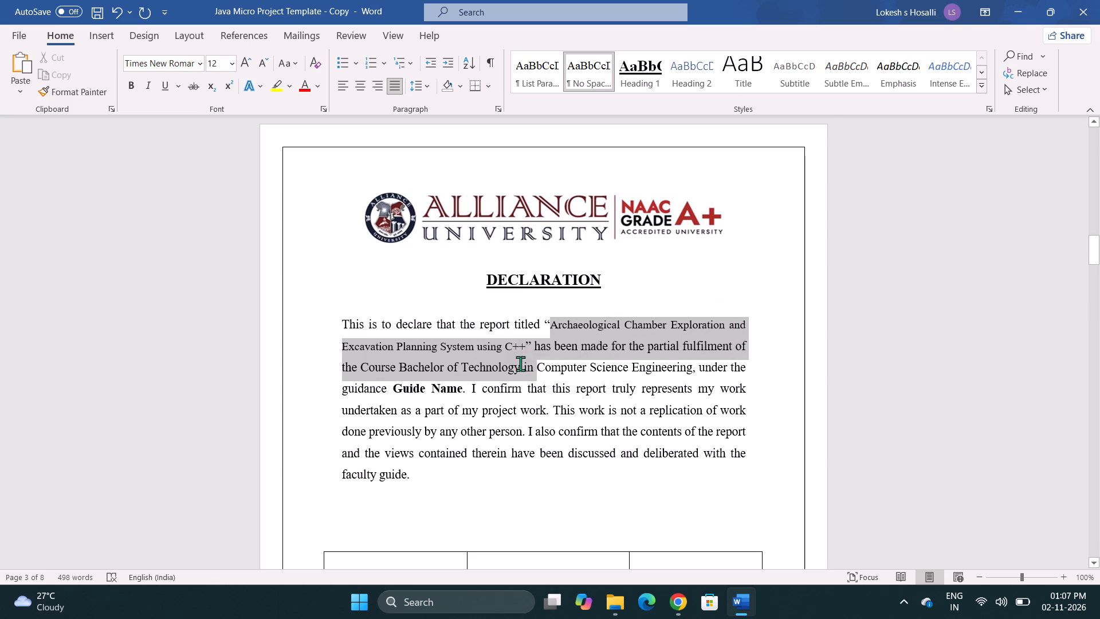
drag(520, 363, 524, 347)
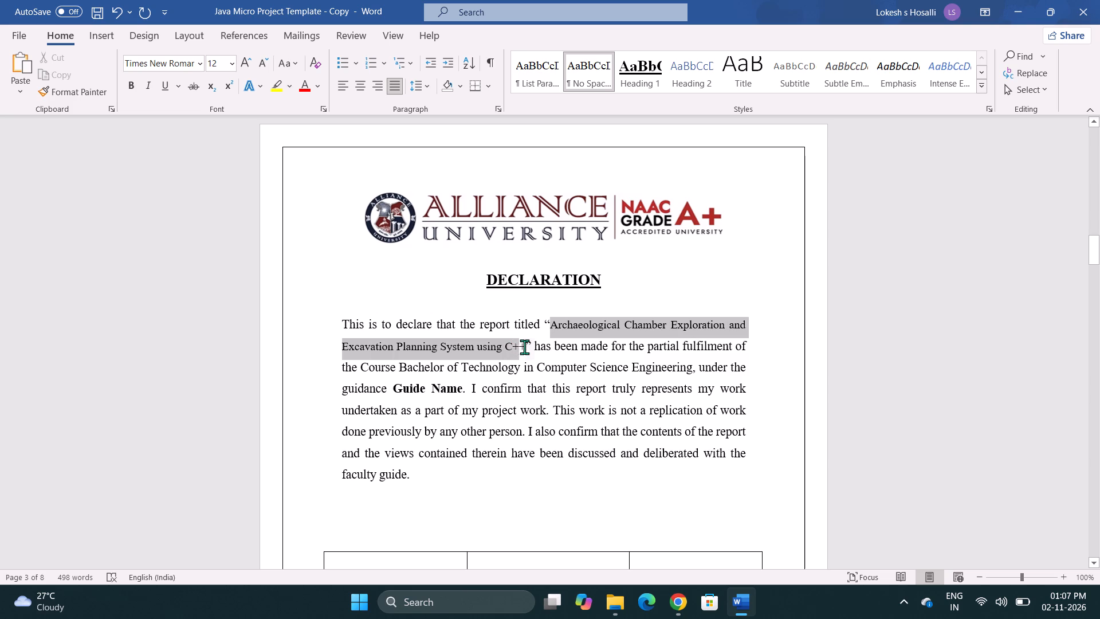
drag(524, 347, 525, 348)
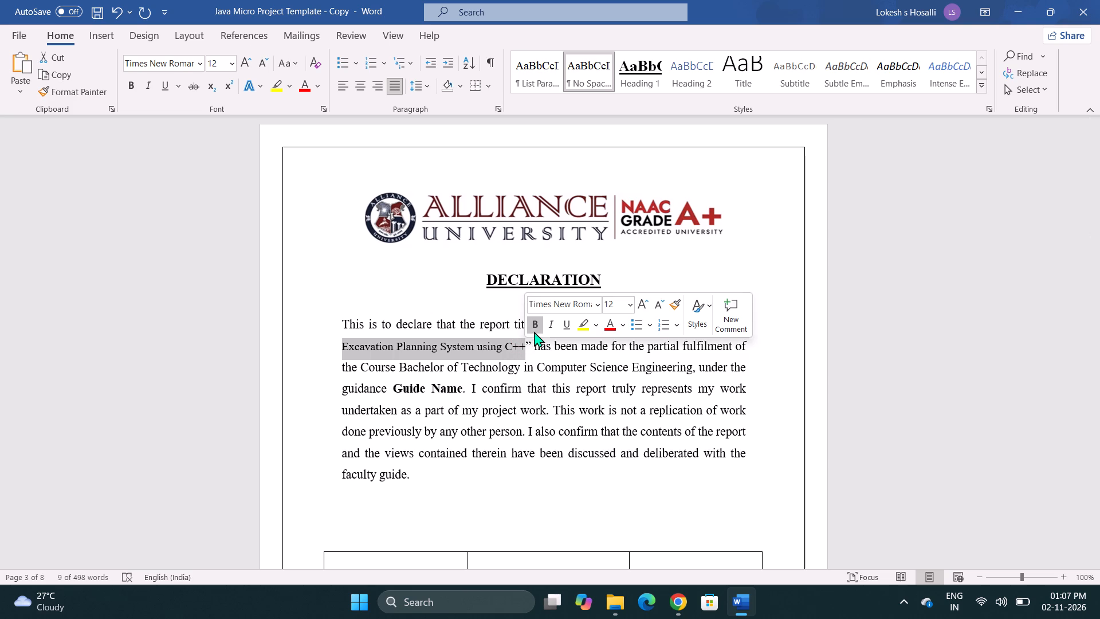
click(534, 331)
click(667, 510)
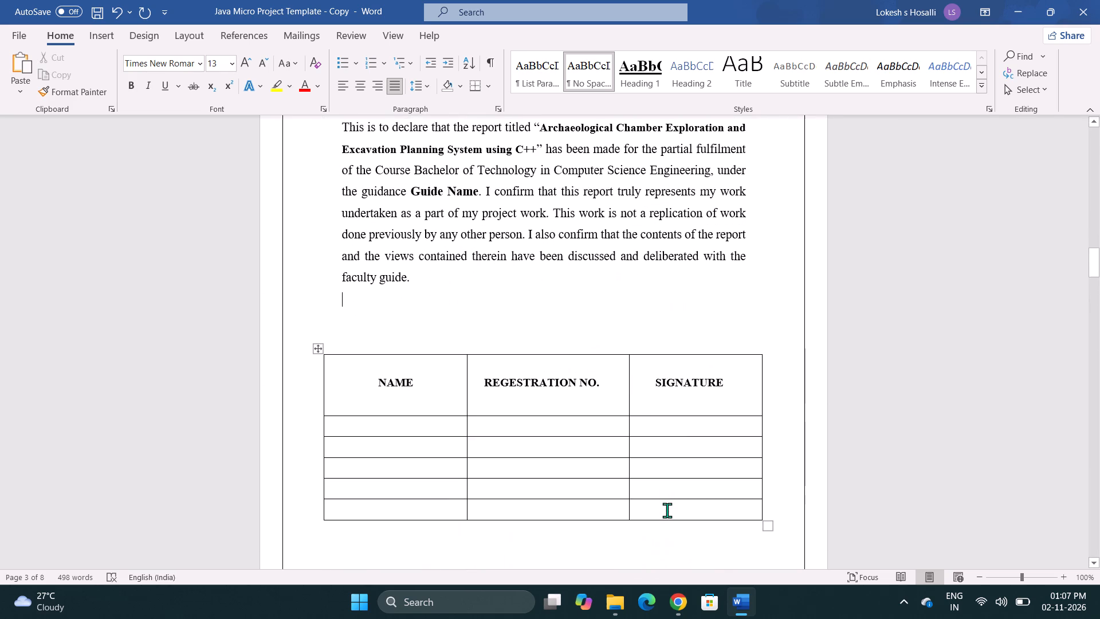
Enter the first team member's name in the first empty NAME row of the Declaration table.
click(378, 404)
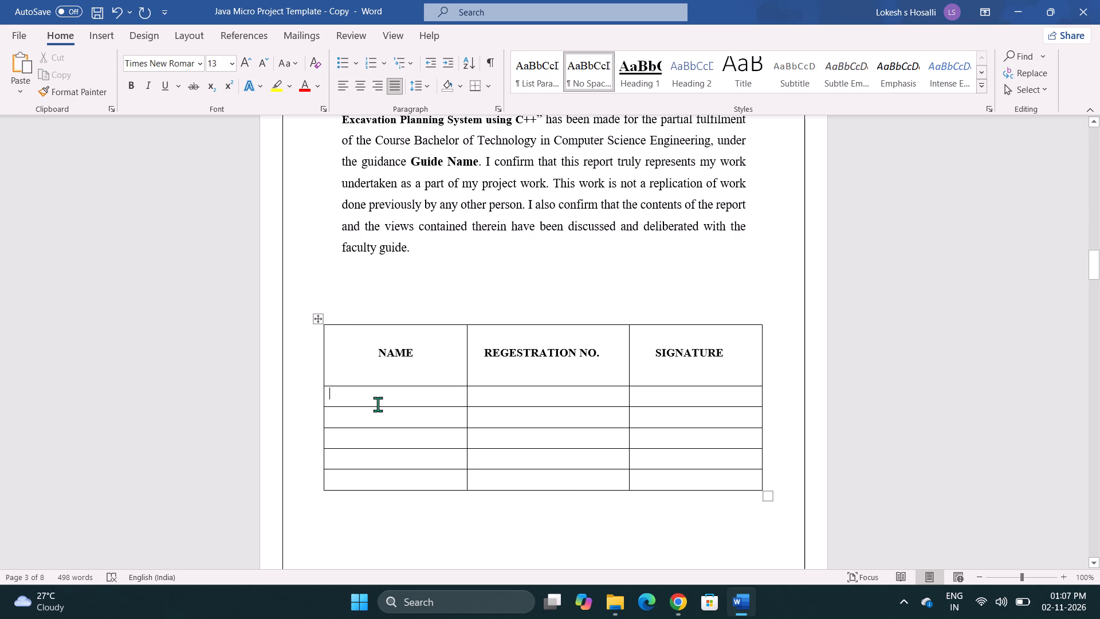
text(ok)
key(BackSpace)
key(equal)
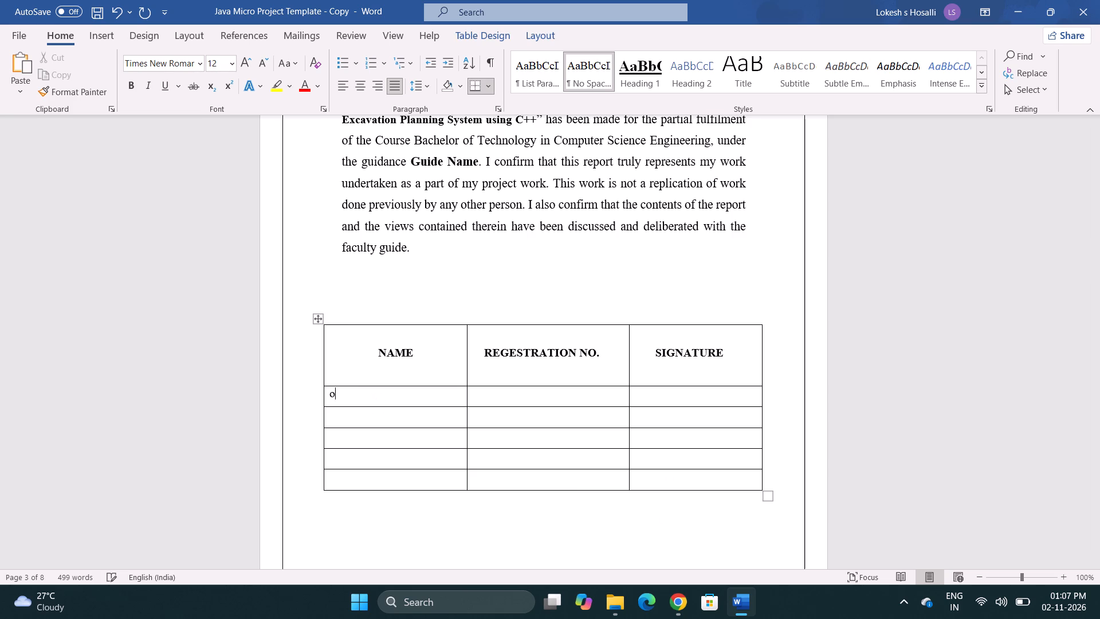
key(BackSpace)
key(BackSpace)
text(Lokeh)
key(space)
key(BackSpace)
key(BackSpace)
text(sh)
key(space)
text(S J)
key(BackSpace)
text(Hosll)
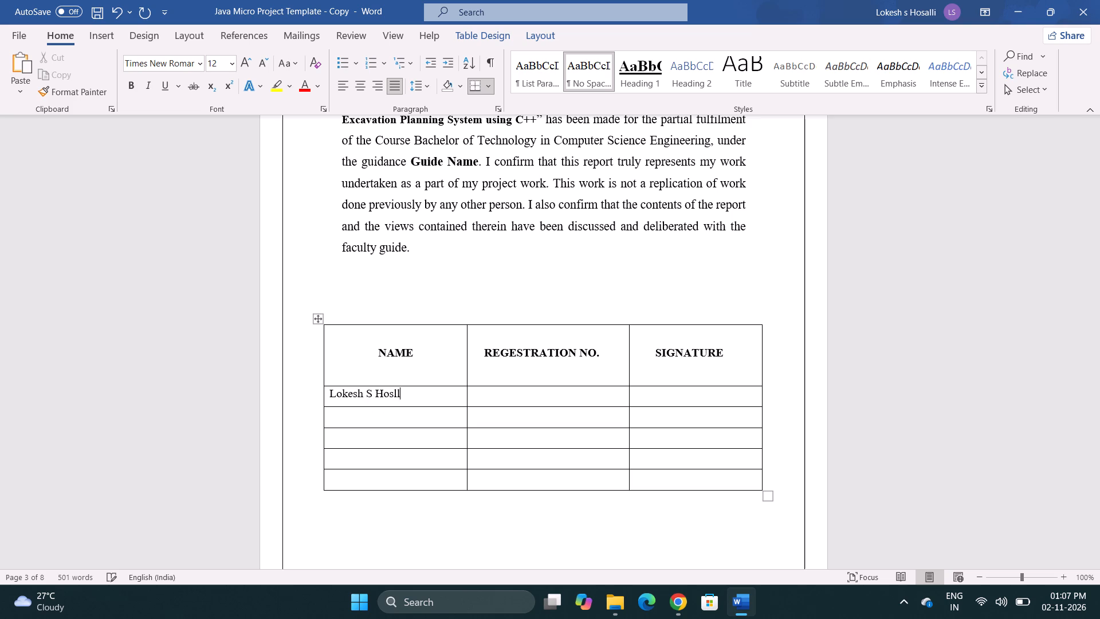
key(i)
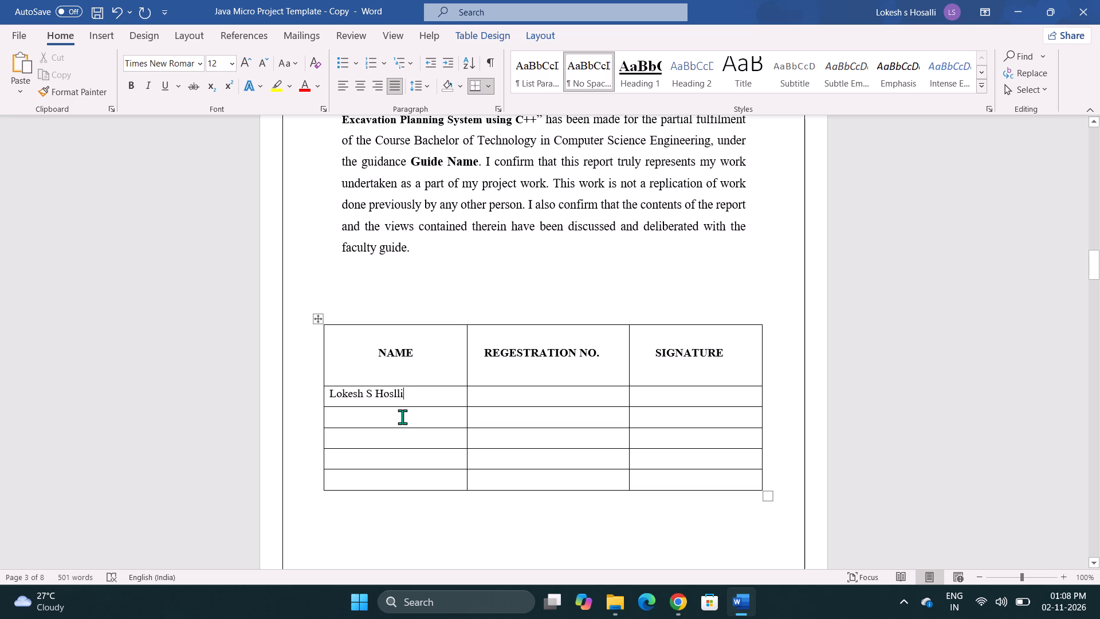
Enter the other four team members' names in the remaining NAME rows, in the same order as on the cover page.
click(402, 417)
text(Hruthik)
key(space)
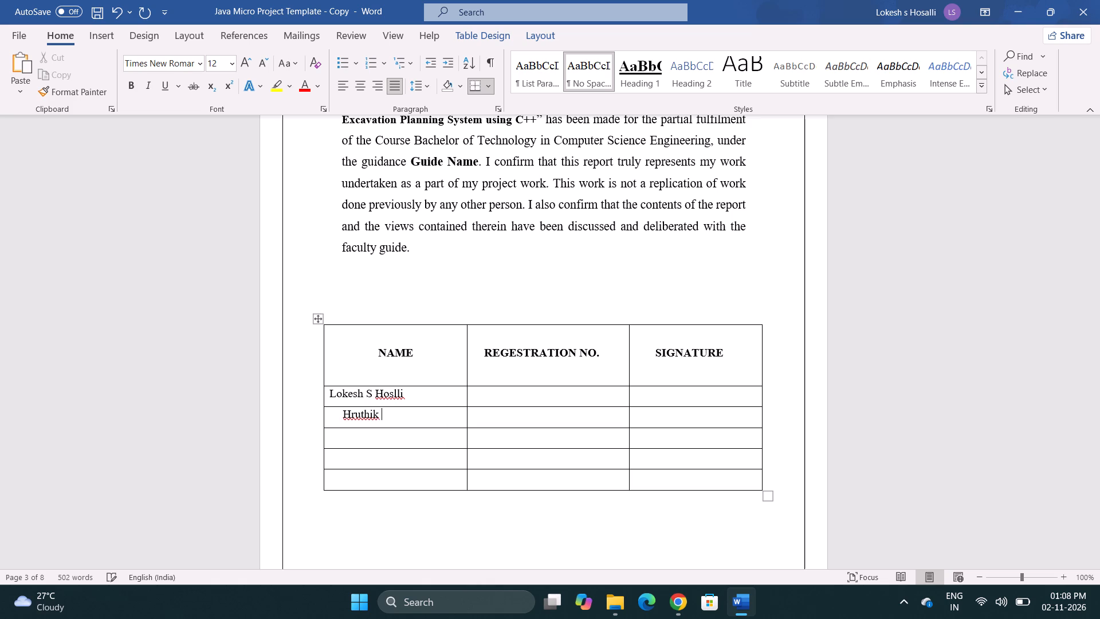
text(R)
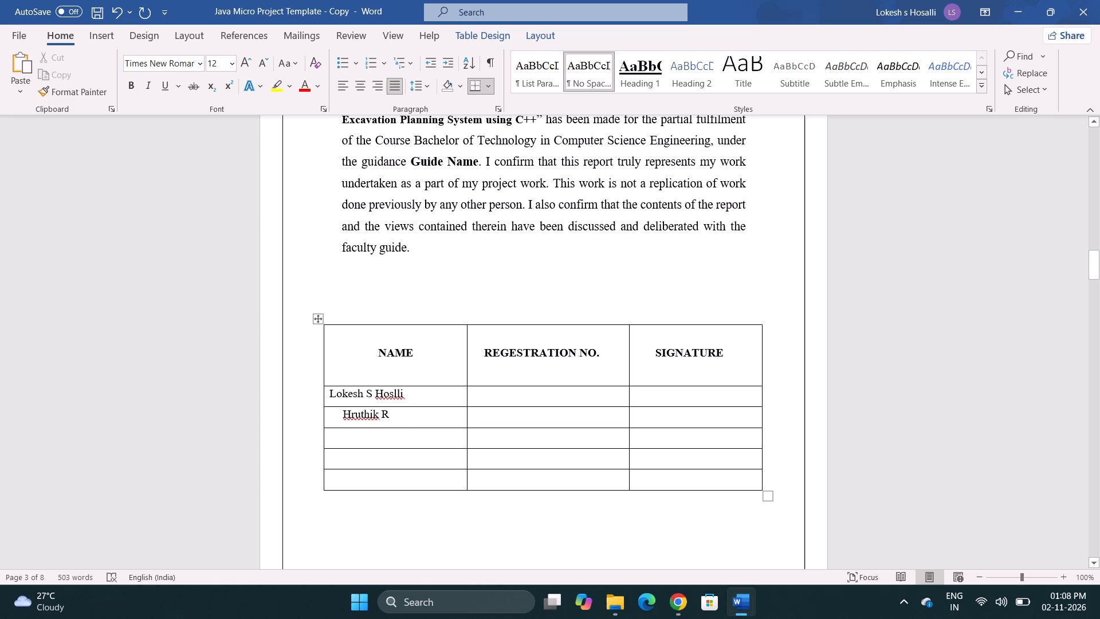
click(355, 445)
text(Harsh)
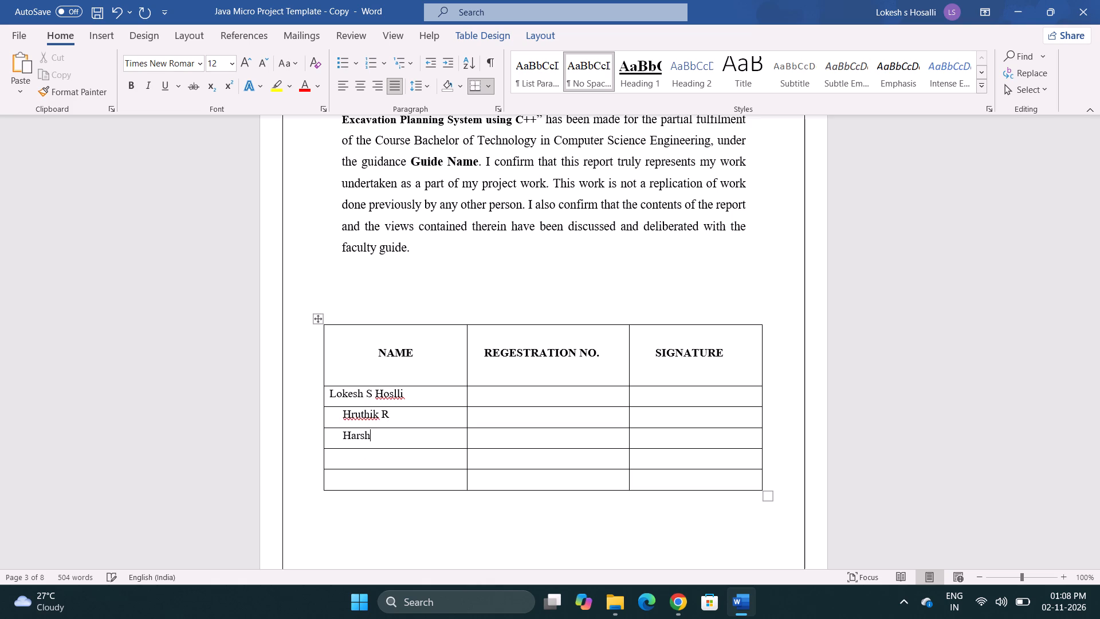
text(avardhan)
click(360, 452)
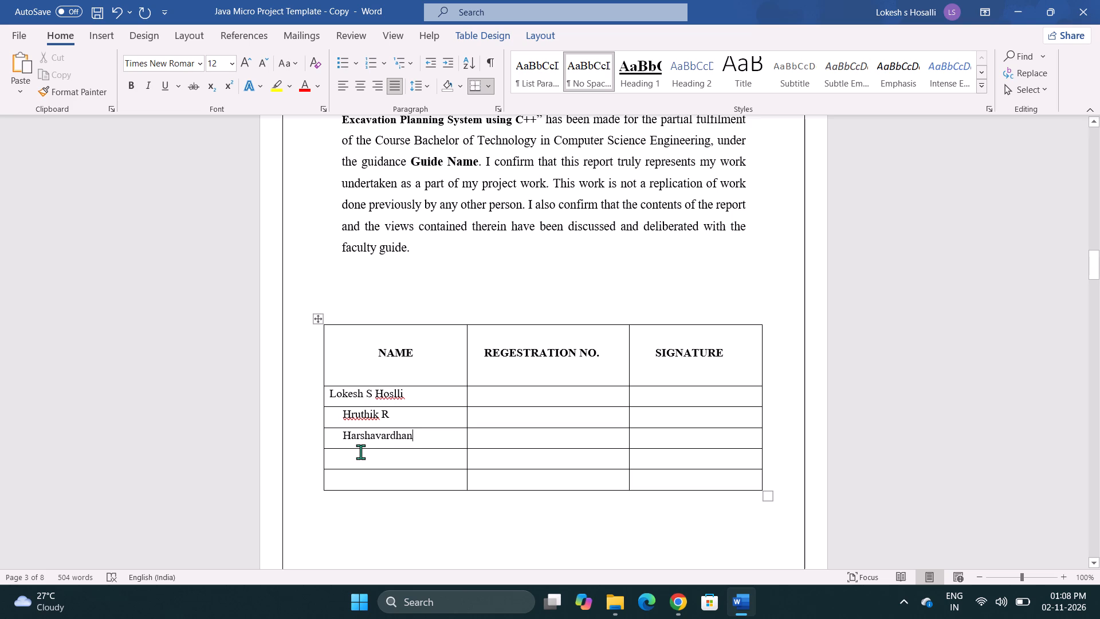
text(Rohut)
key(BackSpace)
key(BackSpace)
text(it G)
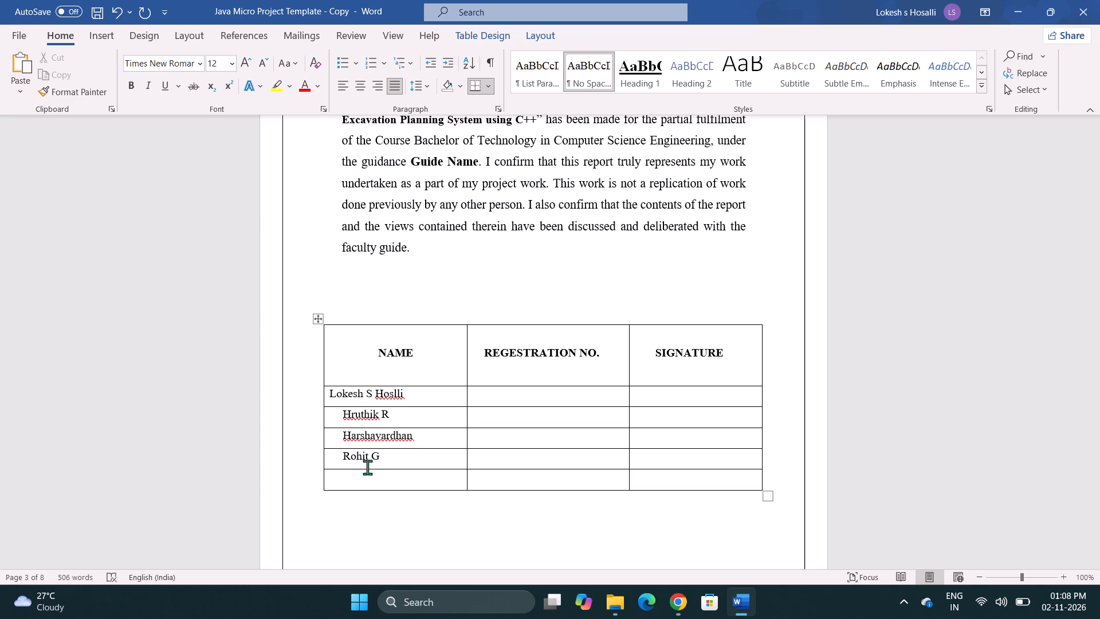
click(375, 480)
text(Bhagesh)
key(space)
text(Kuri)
Enter the first two team members' registration numbers in the REGESTRATION NO. column of the Declaration table.
click(544, 393)
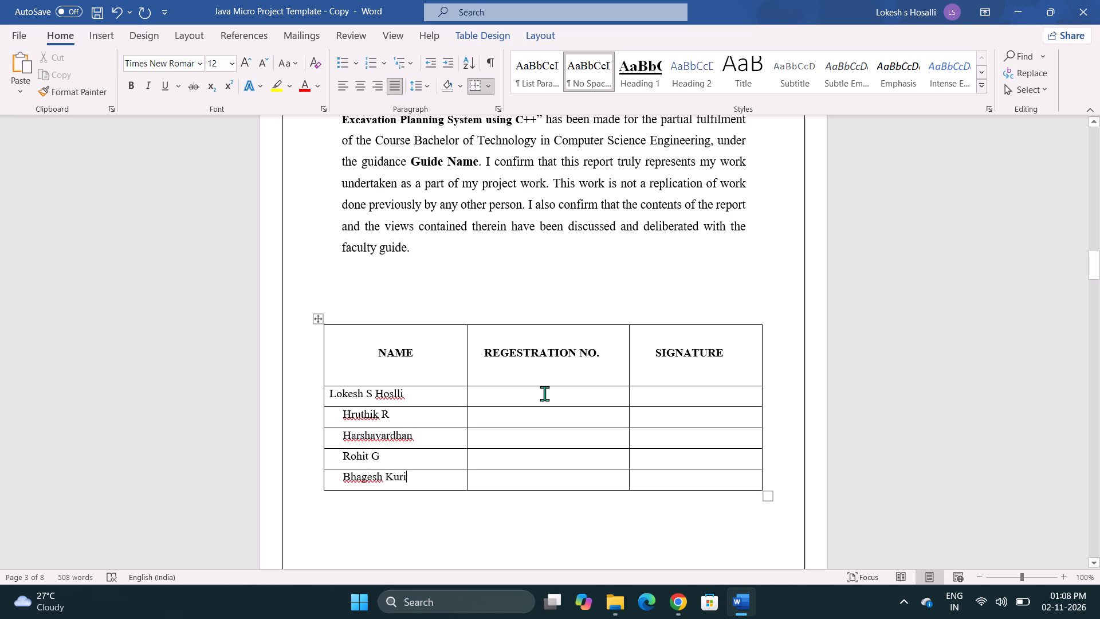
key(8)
key(BackSpace)
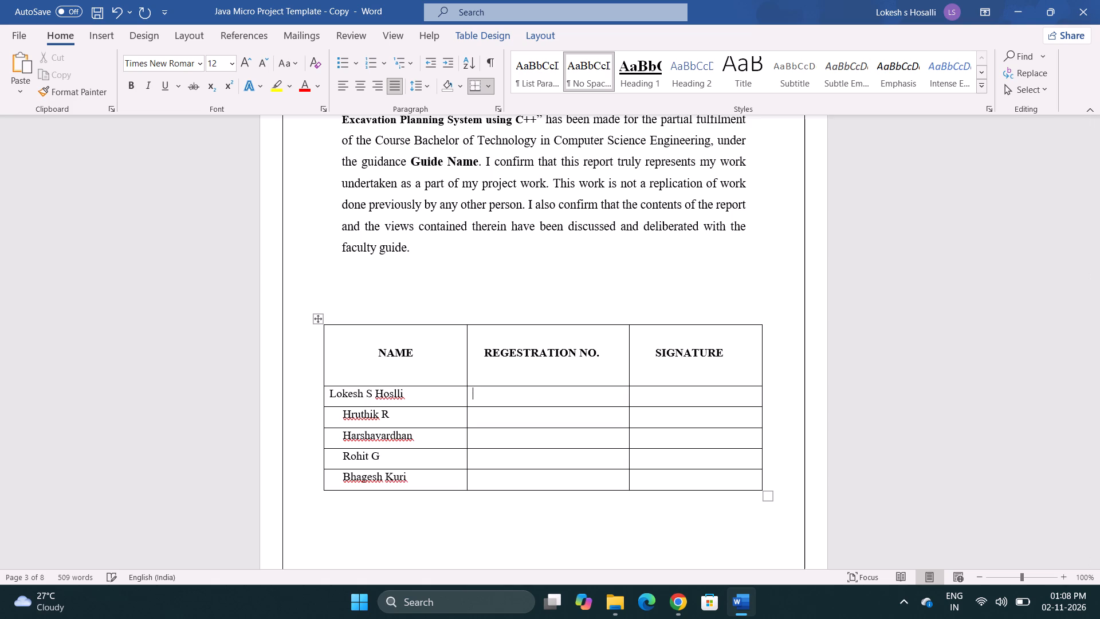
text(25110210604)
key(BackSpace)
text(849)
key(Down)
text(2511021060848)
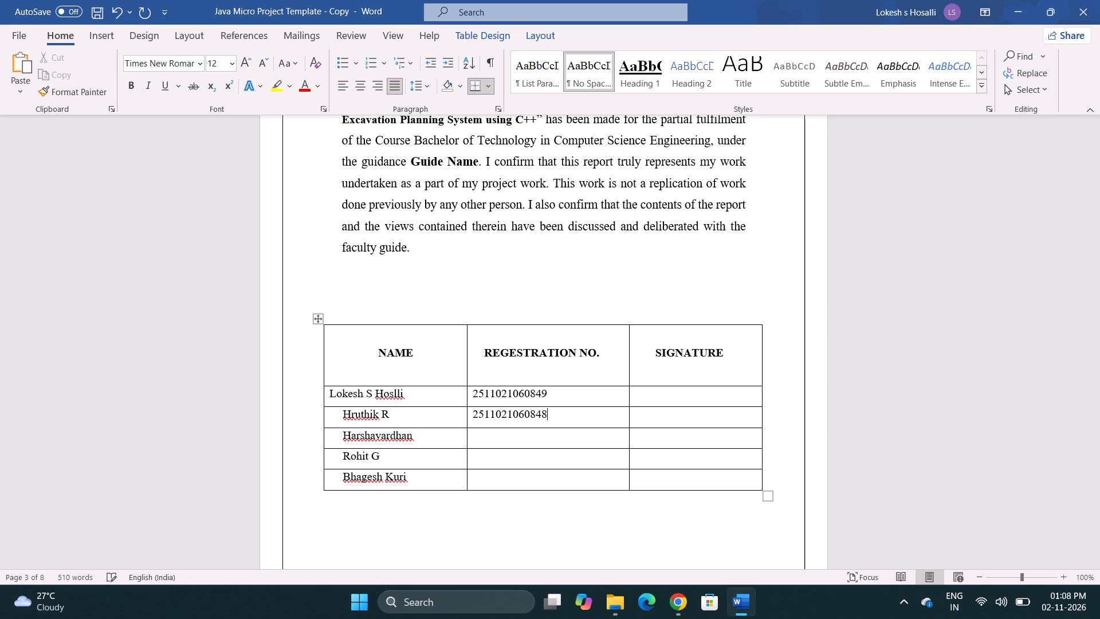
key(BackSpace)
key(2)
Enter the registration numbers of the remaining three team members in their rows of the Declaration table.
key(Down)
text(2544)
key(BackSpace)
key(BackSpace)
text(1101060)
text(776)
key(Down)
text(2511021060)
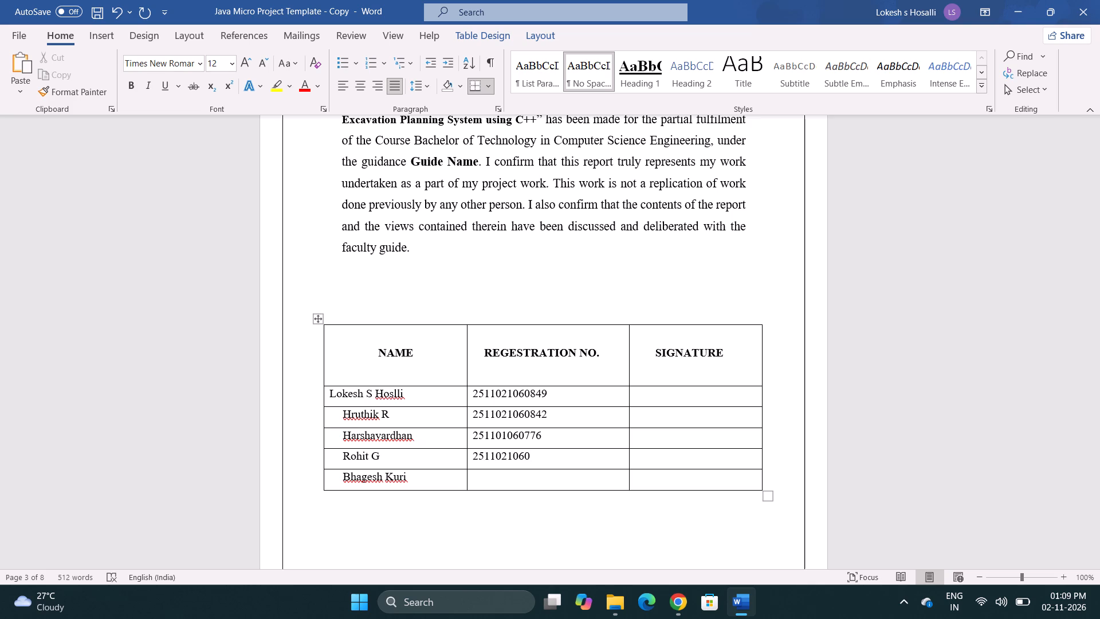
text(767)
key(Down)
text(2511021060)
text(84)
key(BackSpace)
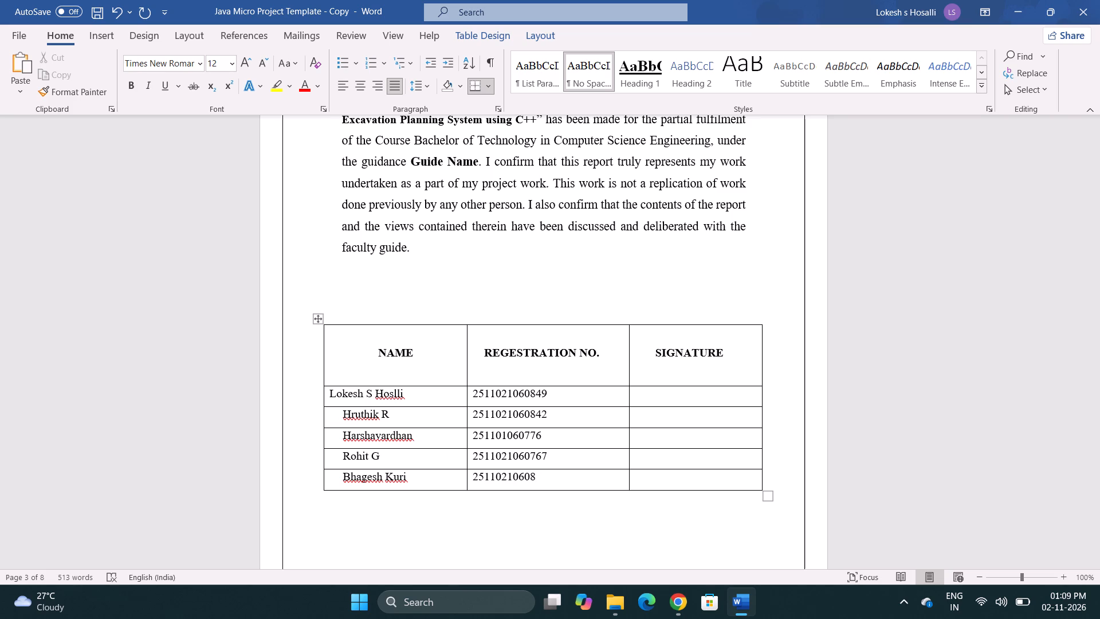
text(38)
On the CONTENTS page, add a colon after INTRODUCTION and insert an unnumbered blank line beneath it.
scroll(544, 393, down, 1)
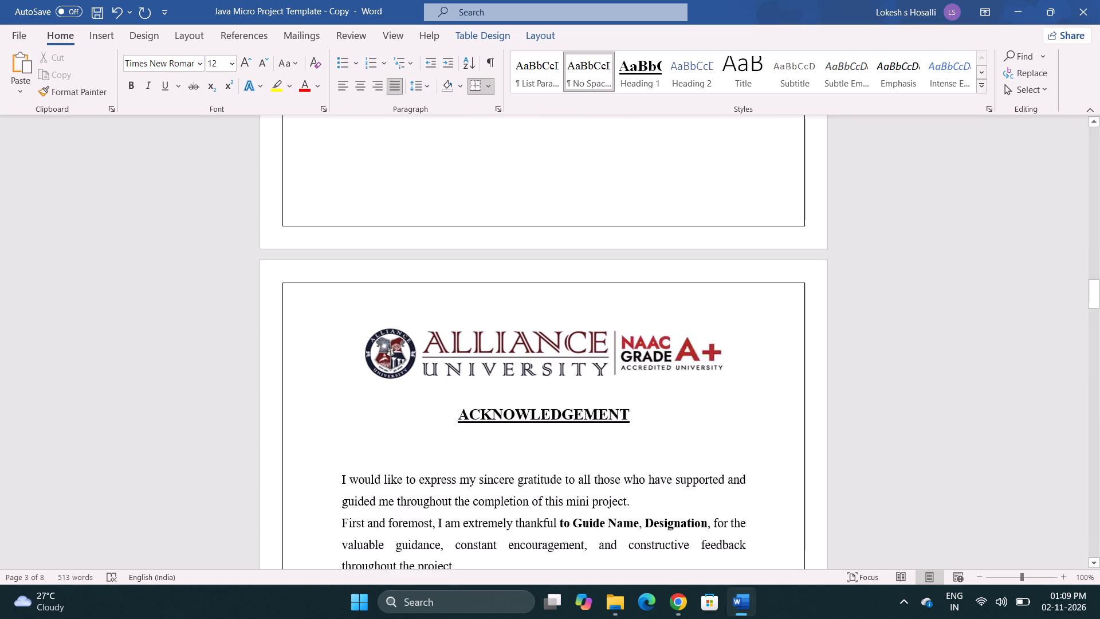
scroll(544, 393, down, 1)
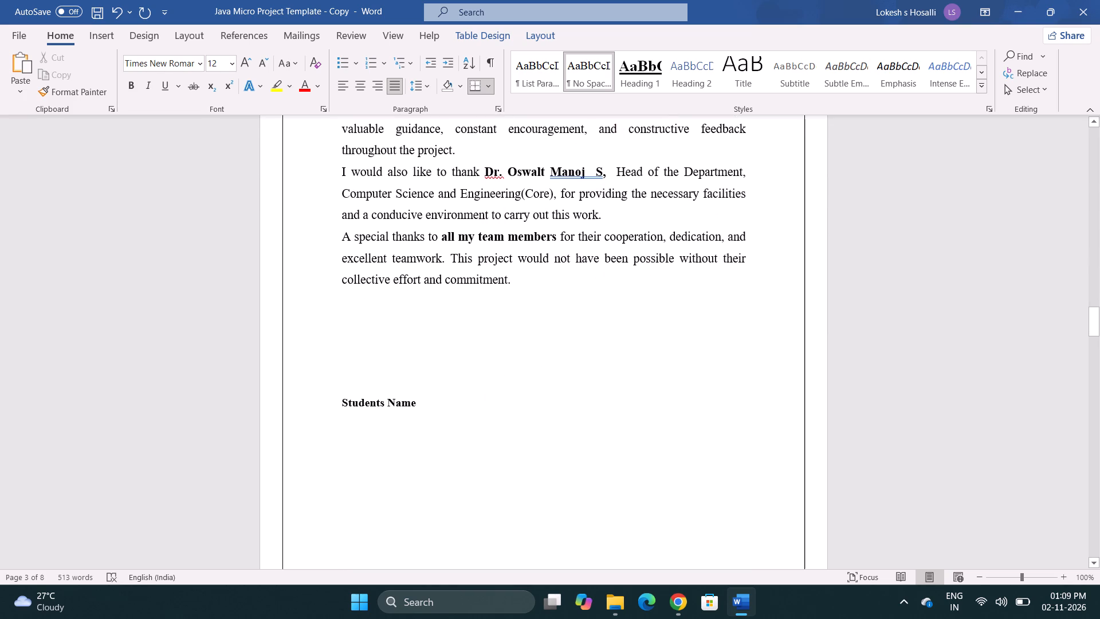
scroll(544, 393, down, 1)
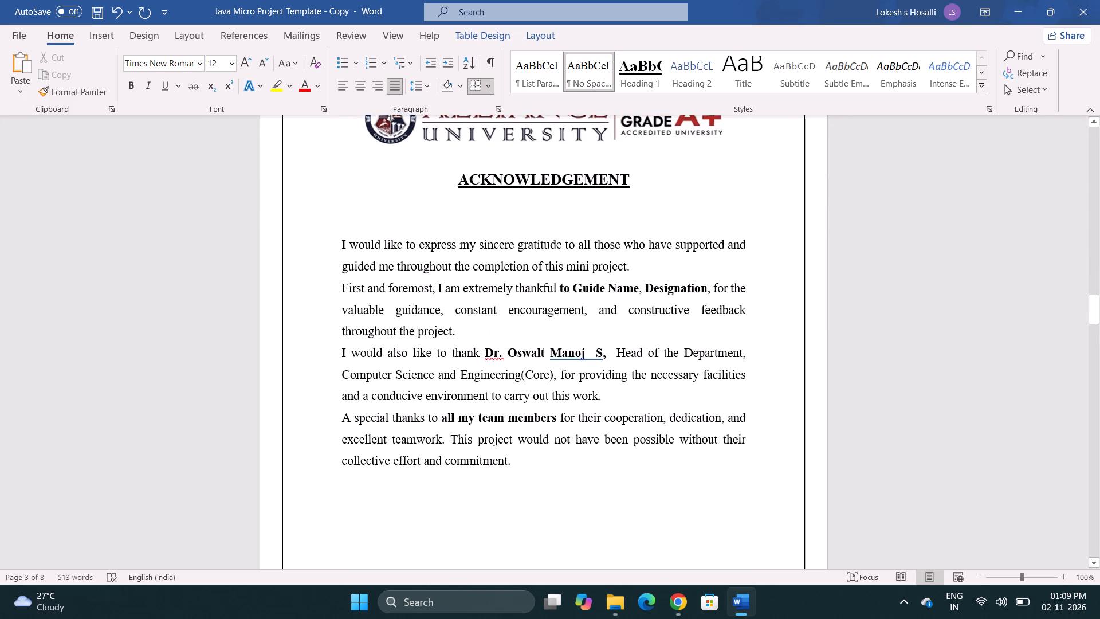
scroll(544, 393, down, 1)
scroll(544, 393, right, 1)
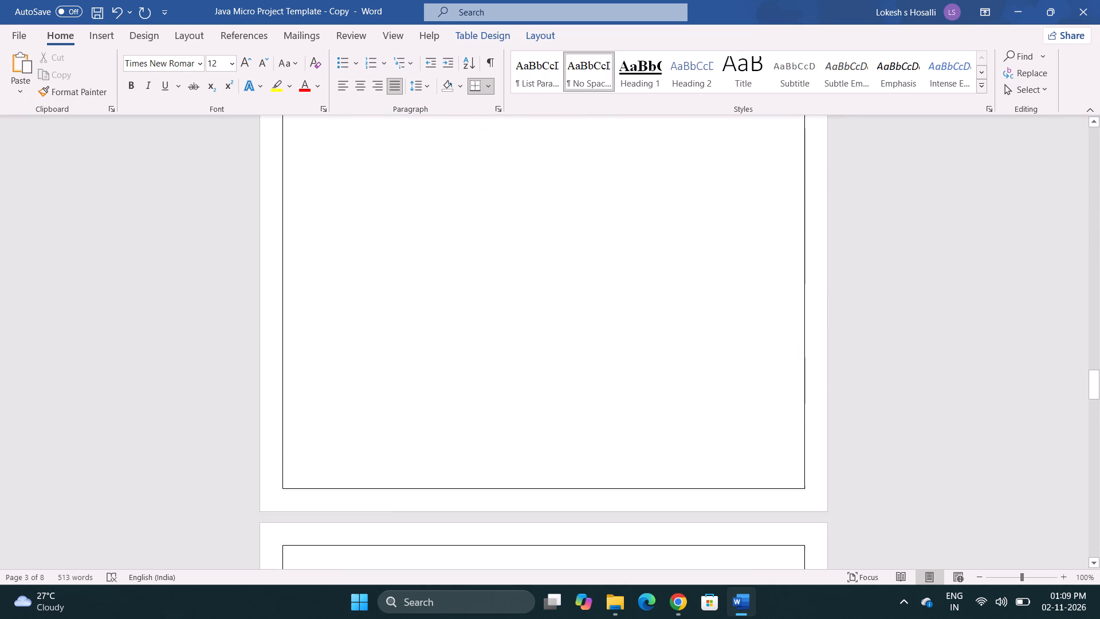
scroll(544, 393, right, 1)
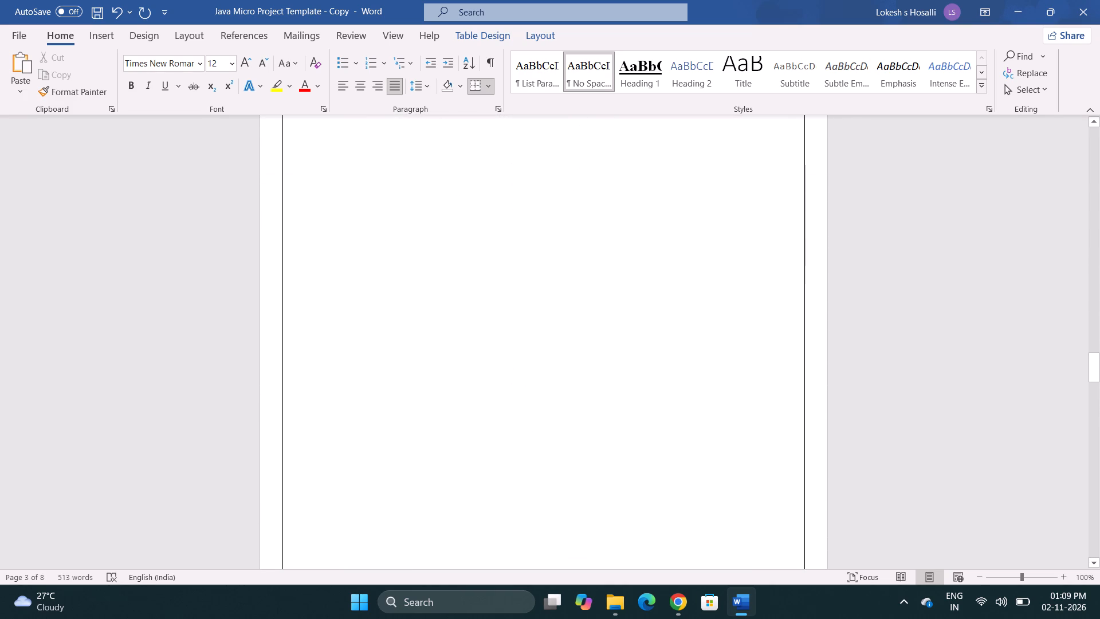
scroll(544, 393, right, 1)
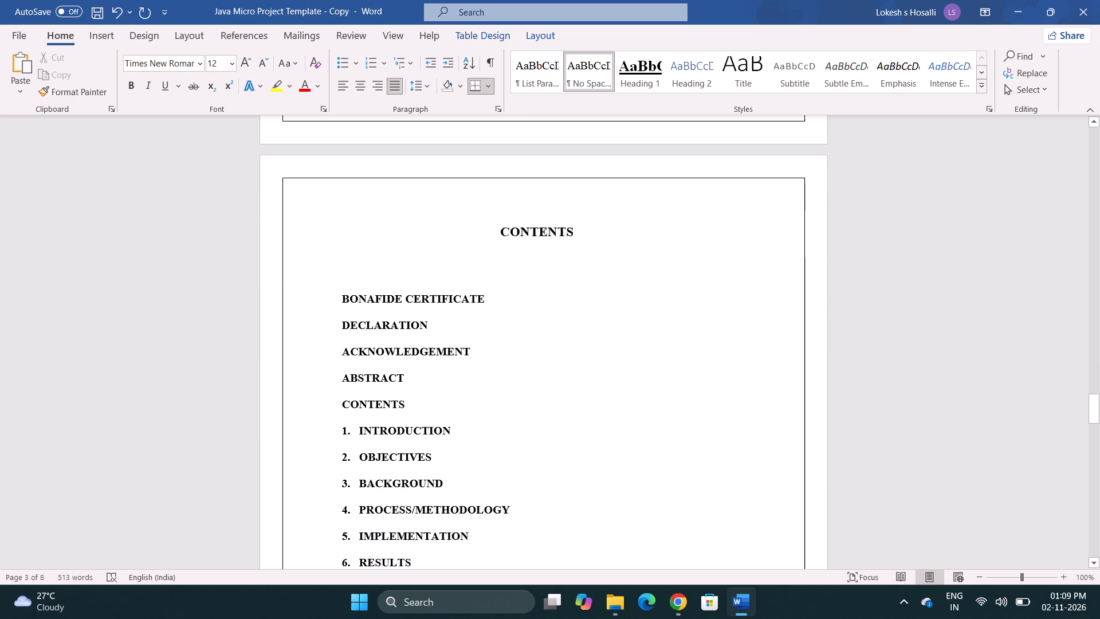
scroll(544, 393, right, 2)
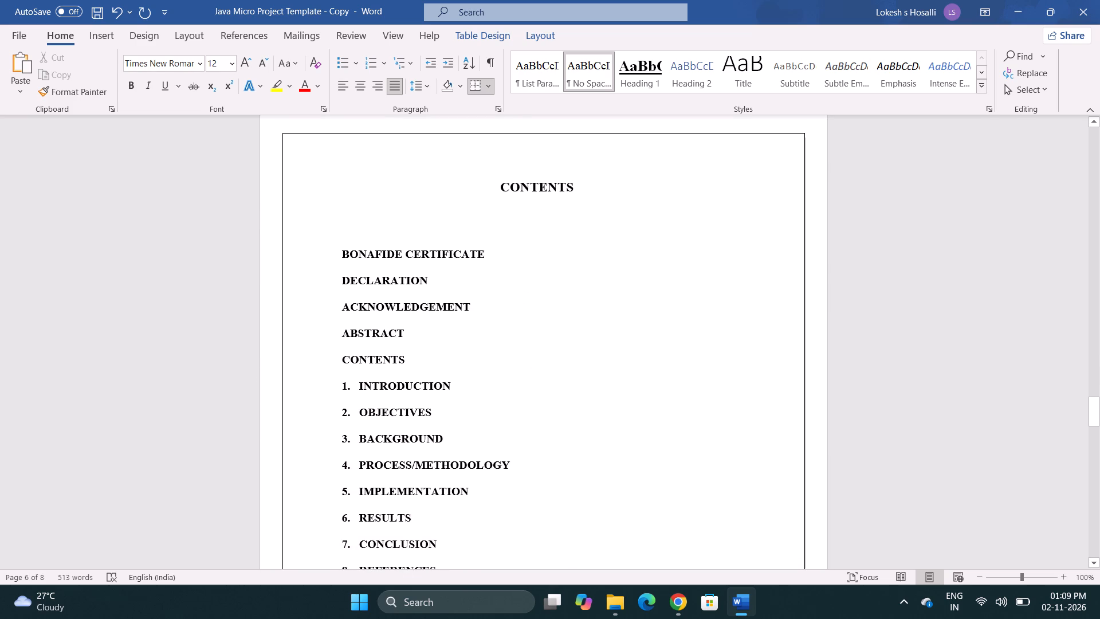
scroll(544, 393, right, 2)
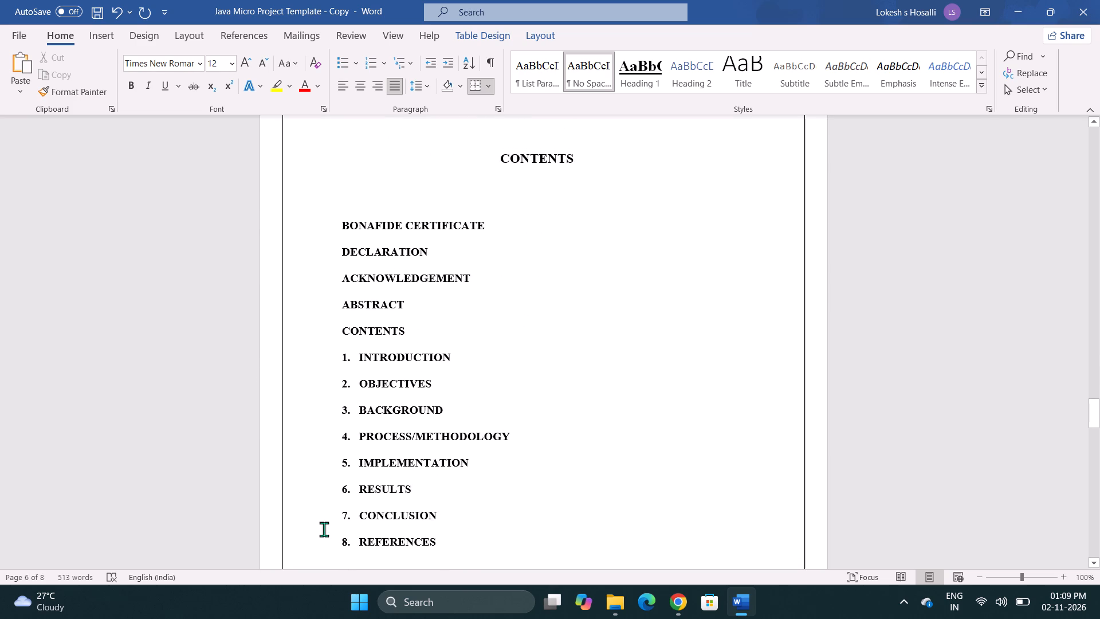
click(472, 365)
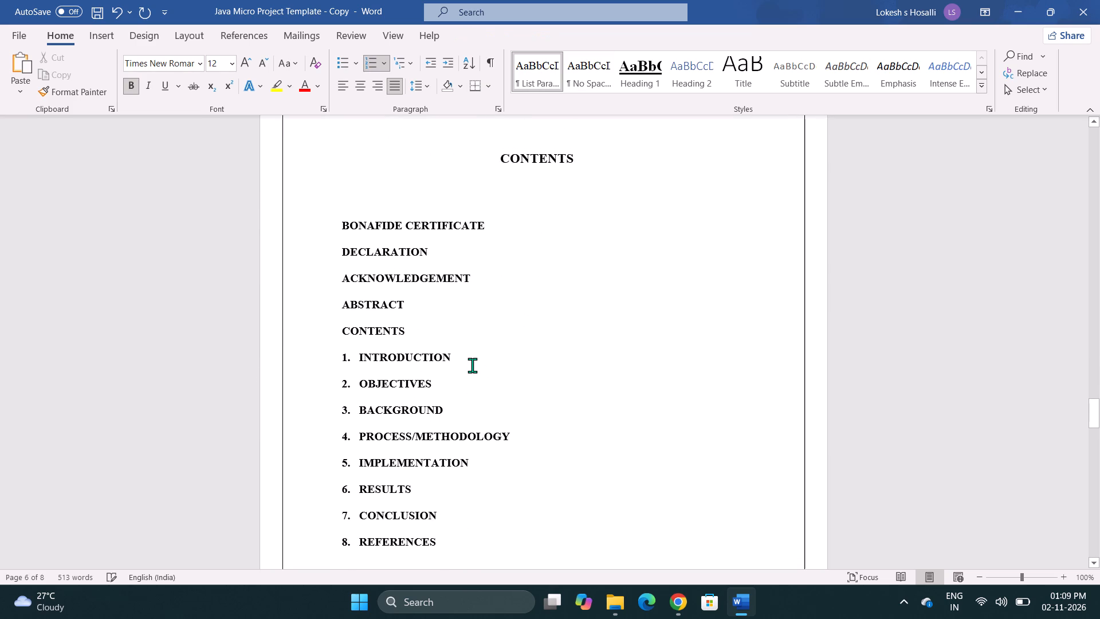
key(BackSpace)
key(BackSpace)
key(BackSpace)
key(BackSpace)
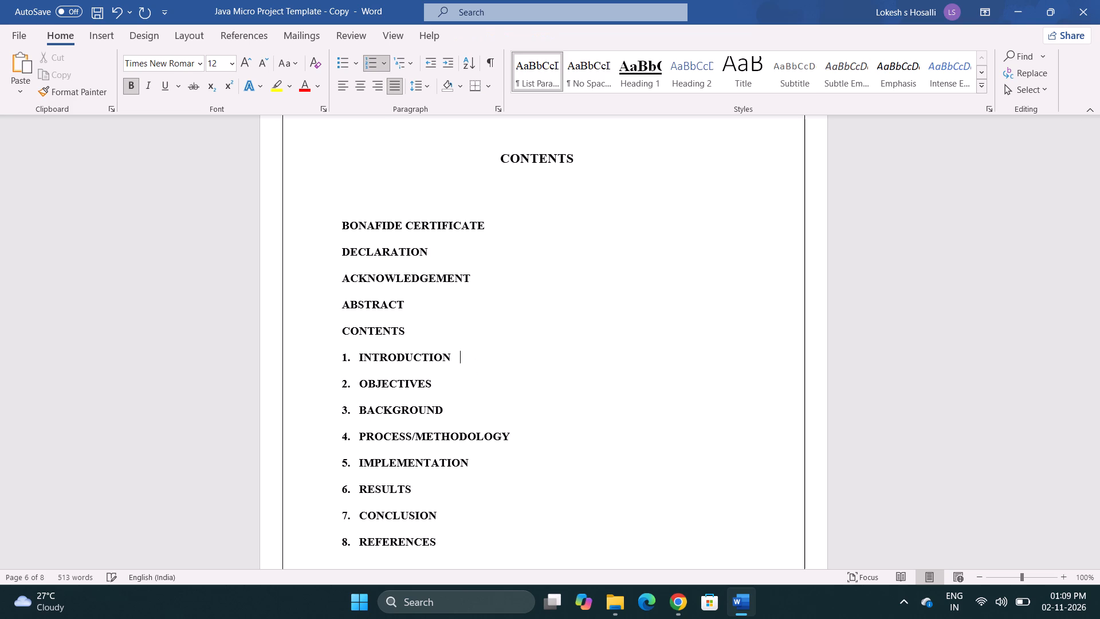
key(BackSpace)
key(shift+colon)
key(Return)
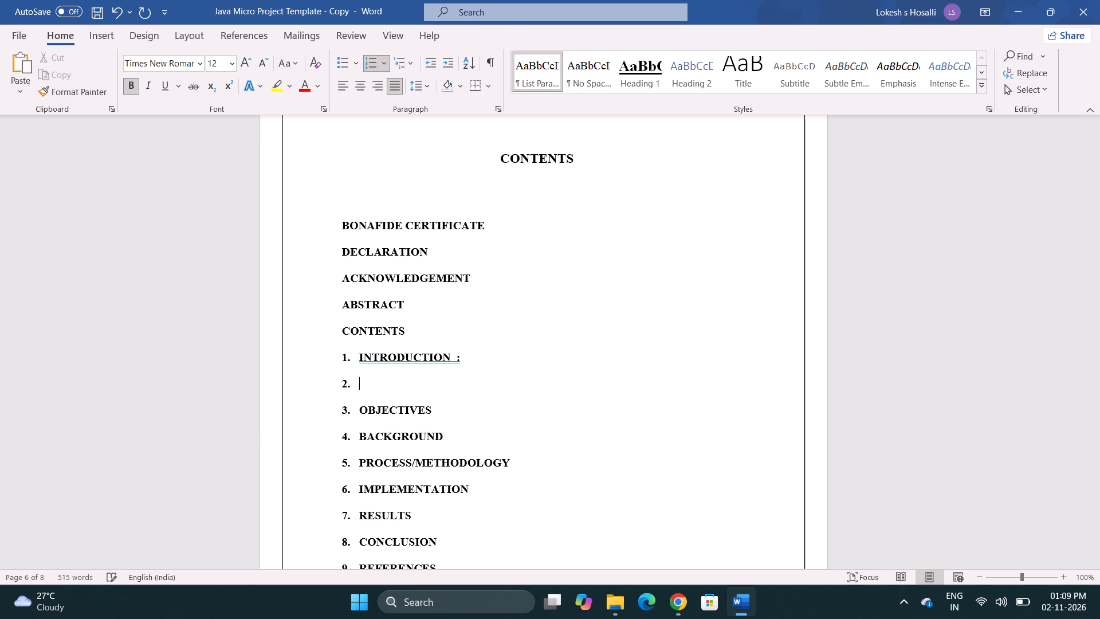
key(BackSpace)
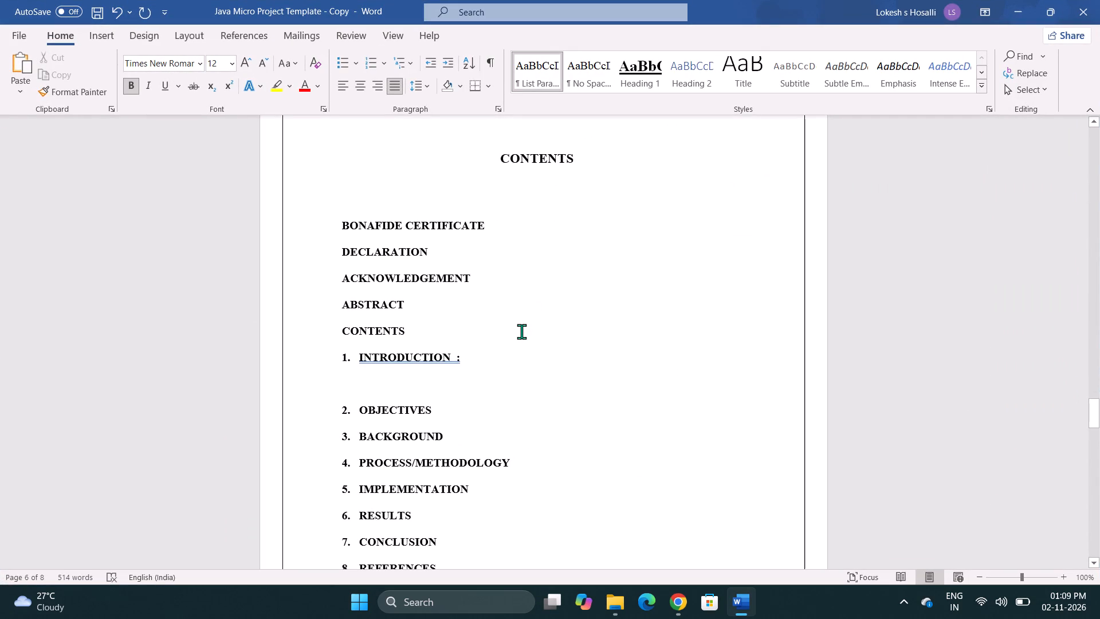
key(ctrl+v)
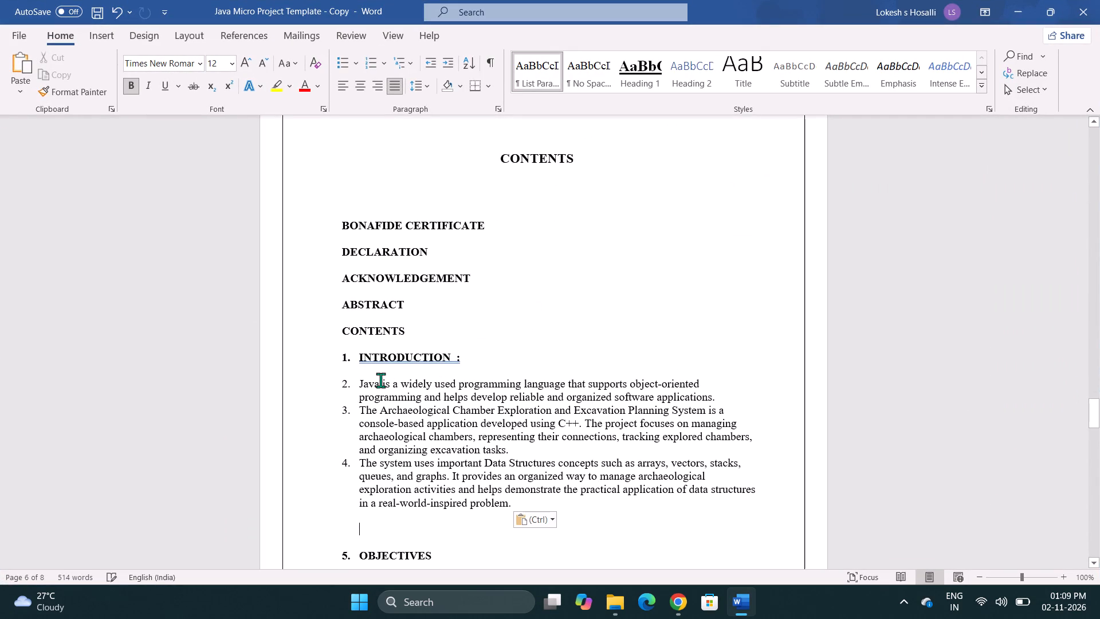
Remove the list number from the pasted paragraph beginning "Java is a widely used programming language".
drag(353, 381, 352, 383)
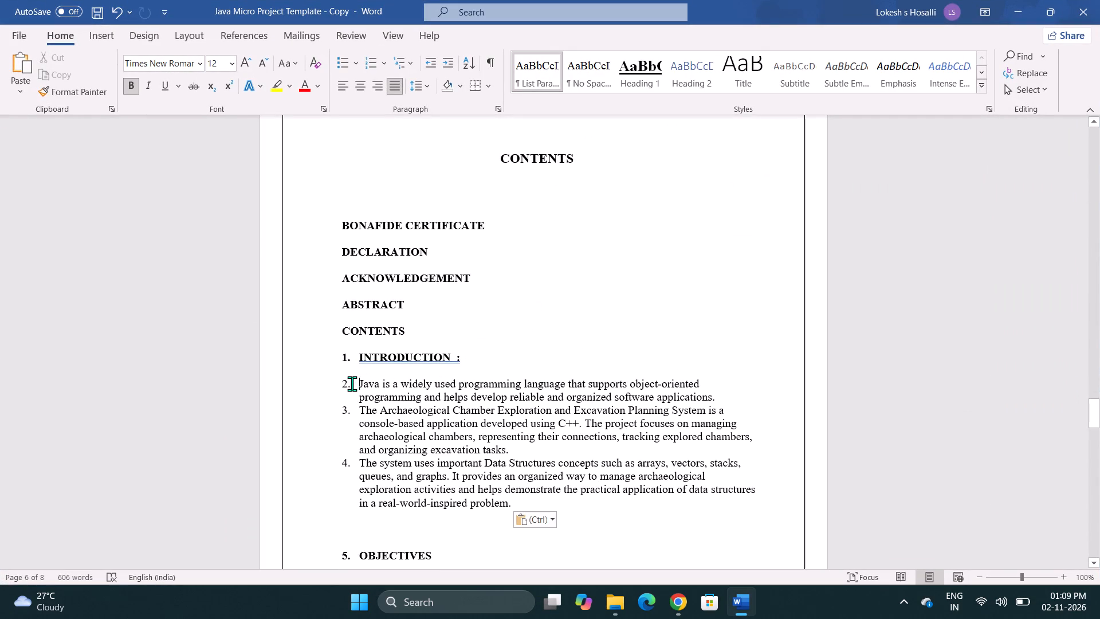
drag(352, 383, 351, 386)
click(351, 386)
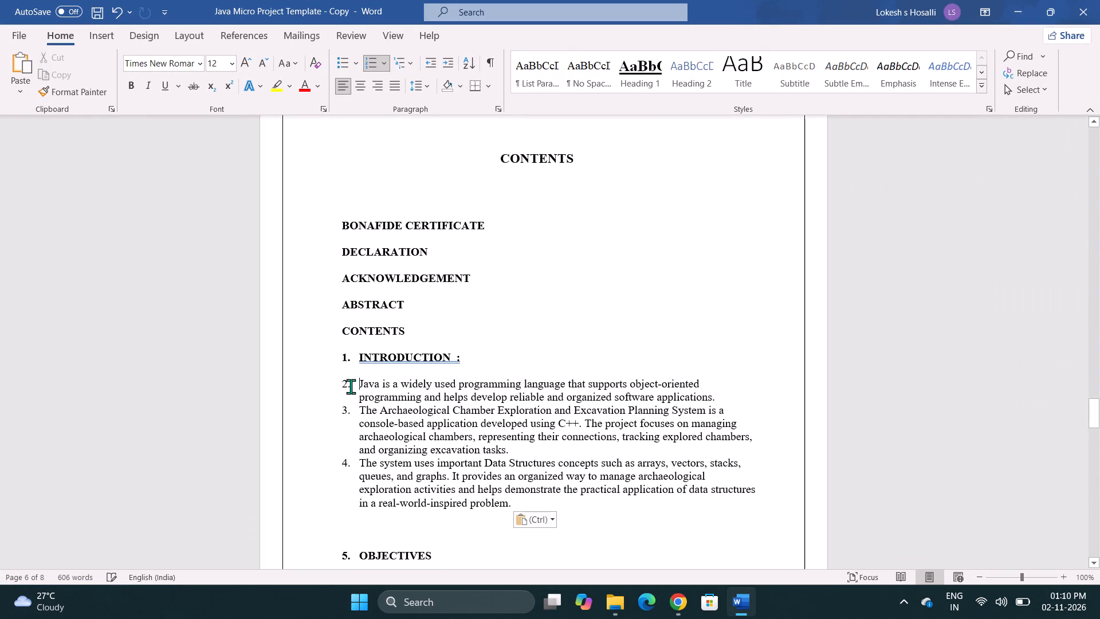
click(351, 386)
key(BackSpace)
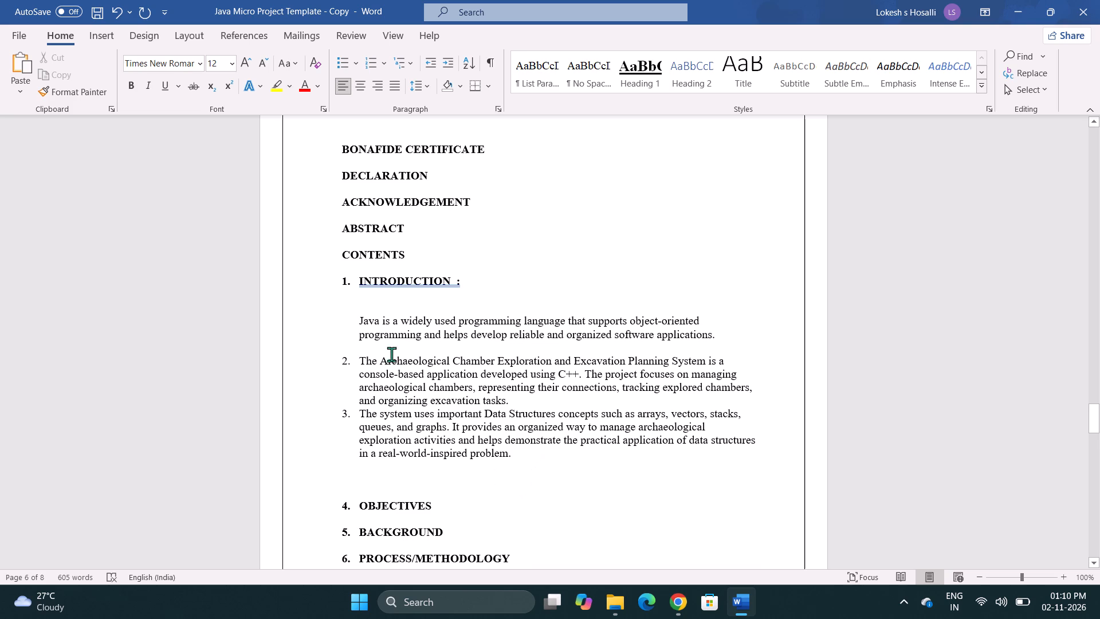
On the CONTENTS page, delete the pasted Introduction paragraphs and the colon after INTRODUCTION.
drag(512, 472, 510, 470)
drag(510, 470, 339, 315)
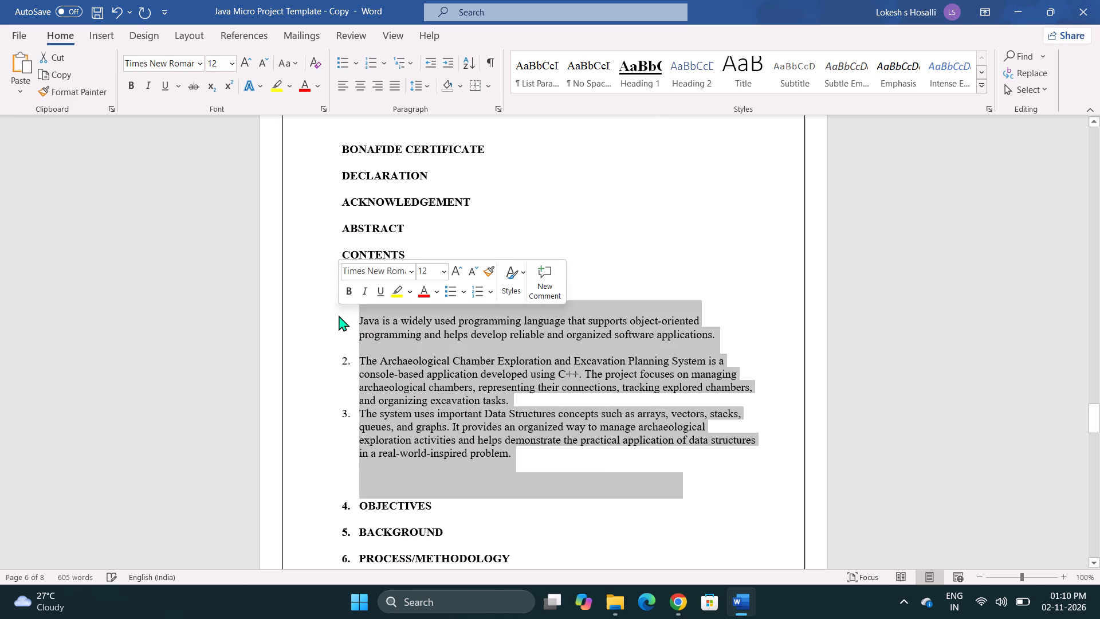
key(BackSpace)
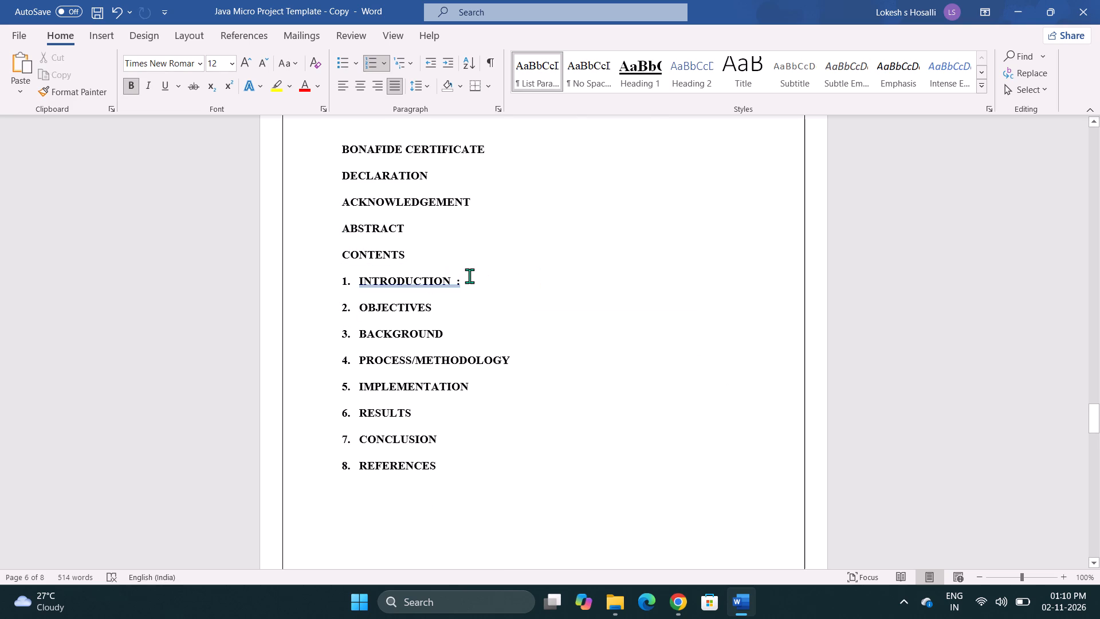
click(469, 276)
key(BackSpace)
Add a colon after the section 1 INTRODUCTION heading below the contents list and paste the copied Introduction paragraphs beneath it.
scroll(469, 276, down, 1)
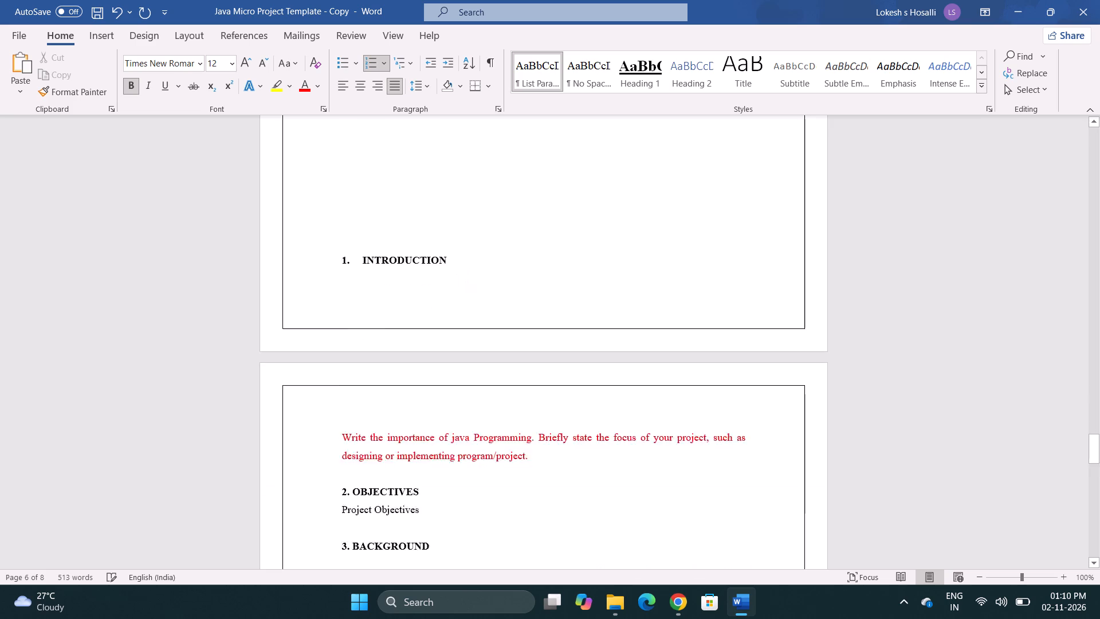
scroll(469, 276, down, 2)
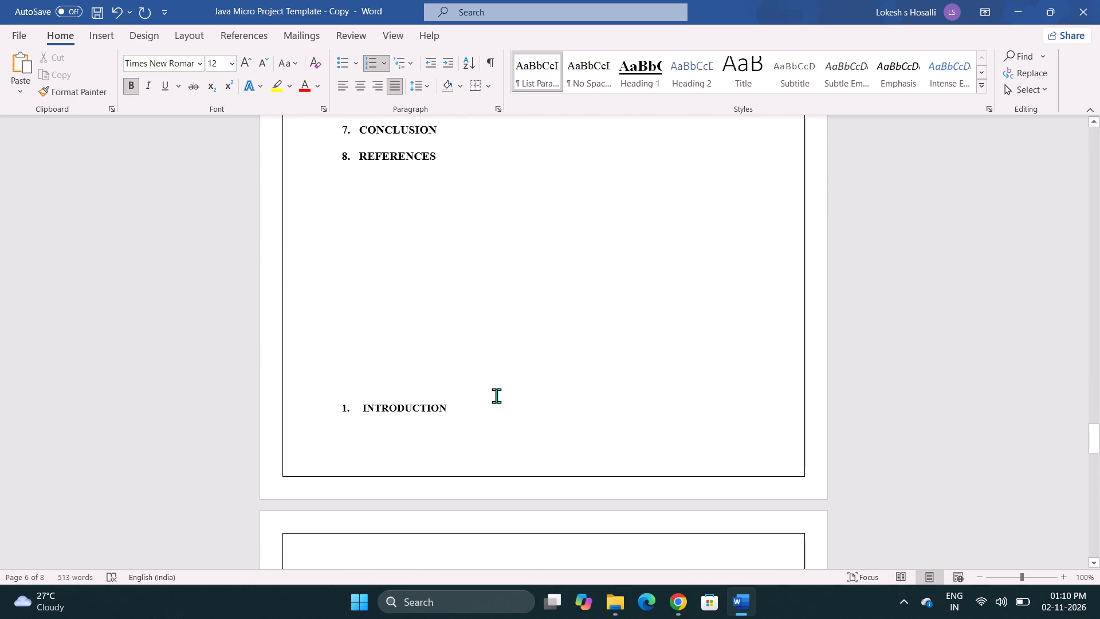
click(496, 395)
click(496, 401)
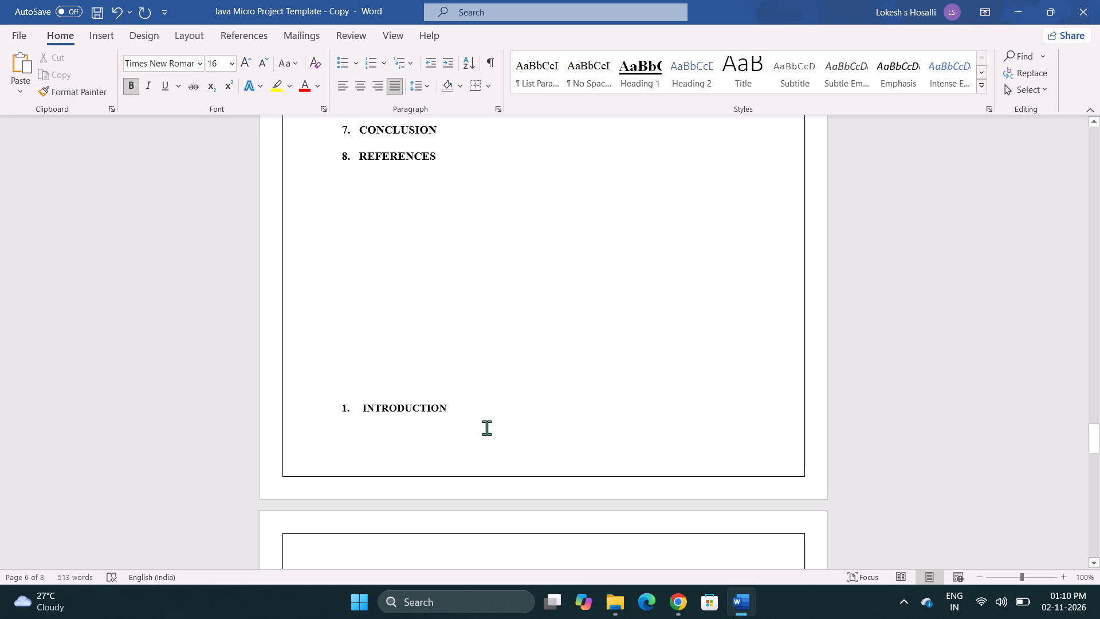
click(485, 424)
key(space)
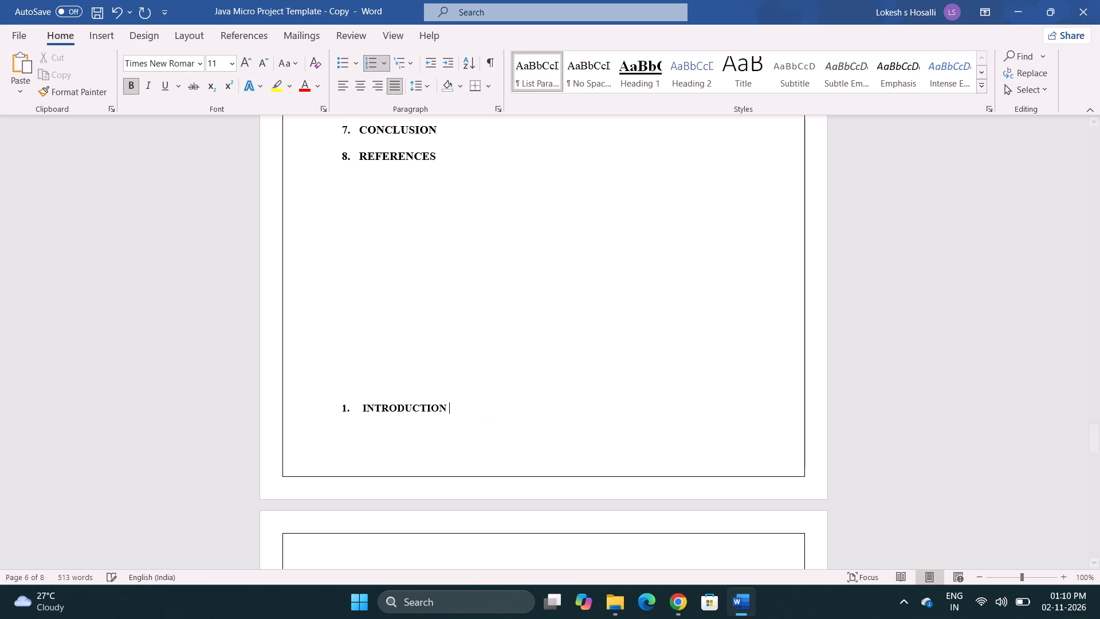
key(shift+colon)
key(Return)
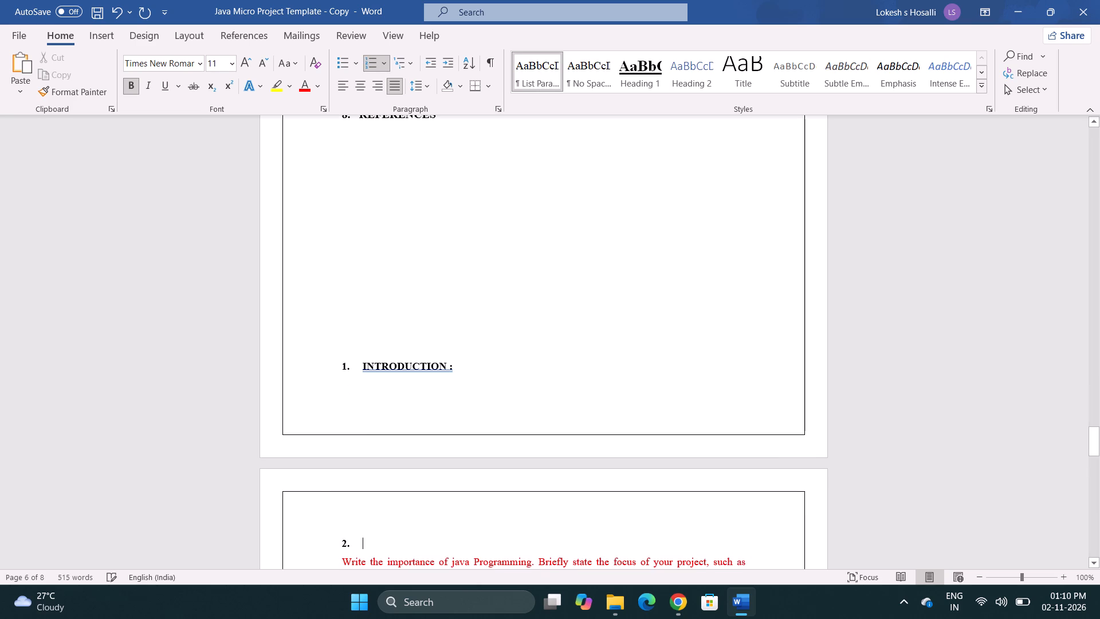
key(BackSpace)
key(BackSpace)
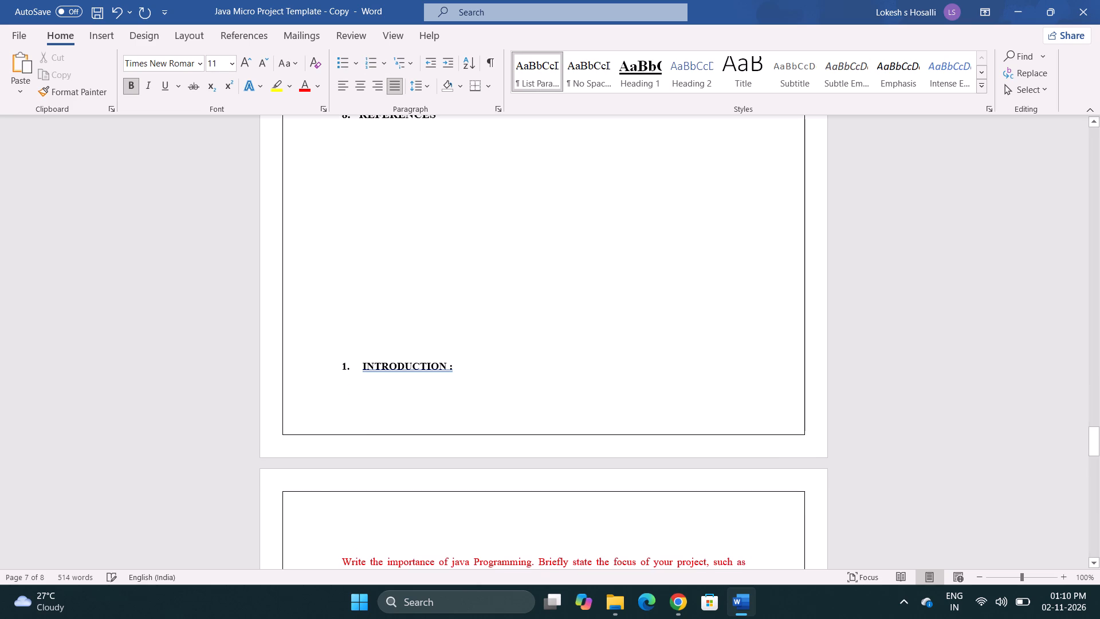
key(BackSpace)
key(ctrl+v)
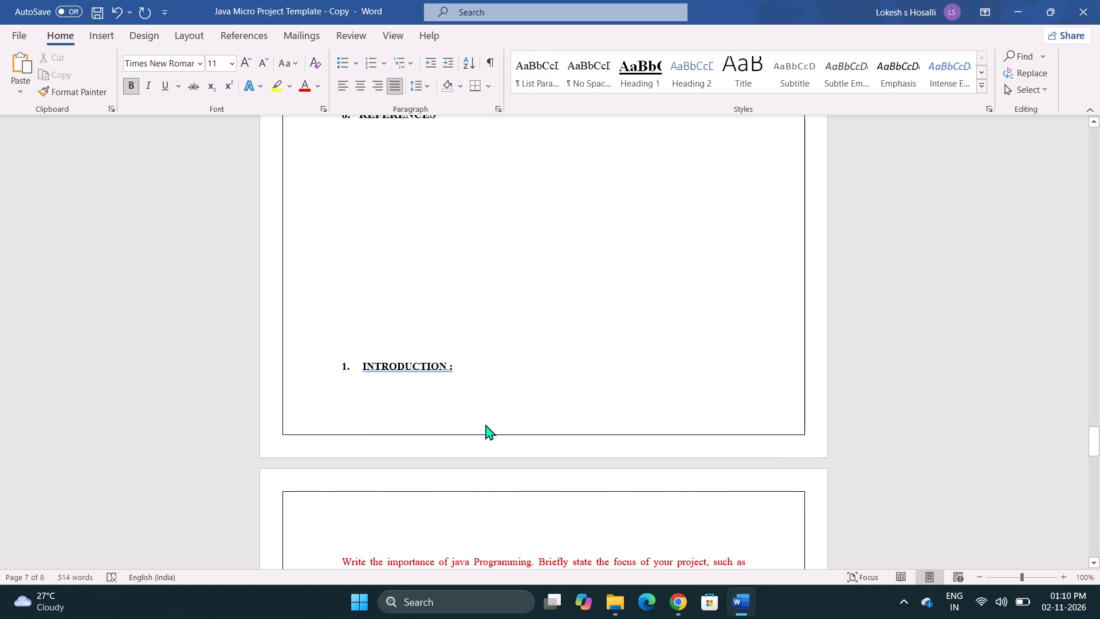
Insert an extra blank line above the section 1 INTRODUCTION heading so that it starts on the following page.
click(329, 198)
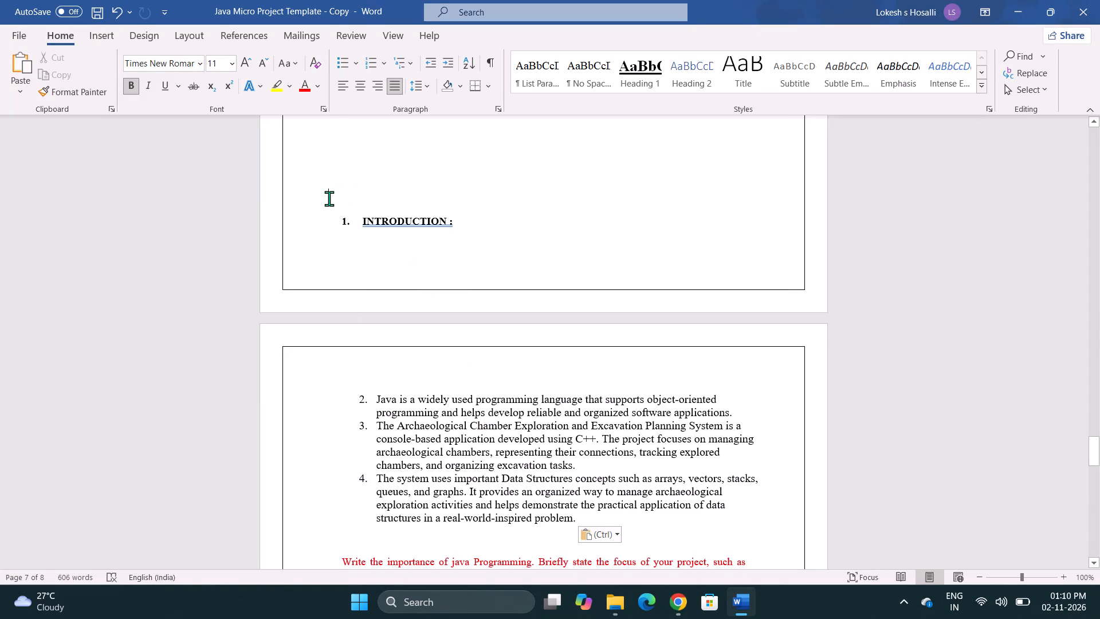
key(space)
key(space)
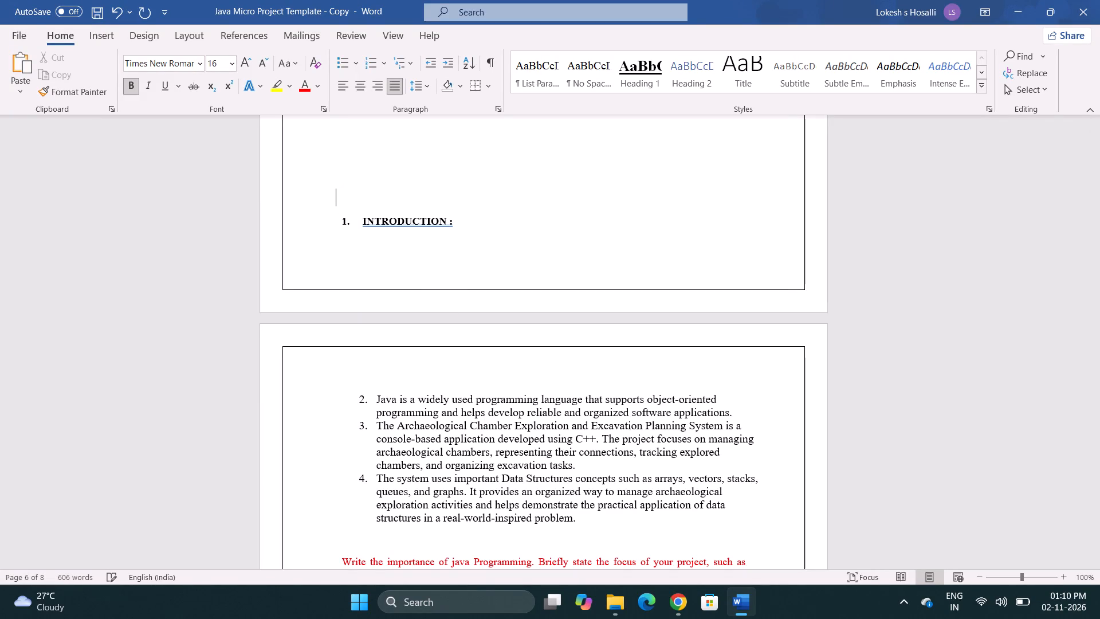
key(Return)
Examine the page layout from the Acknowledgement page through the Introduction section to the final page.
scroll(353, 211, up, 1)
scroll(353, 211, down, 1)
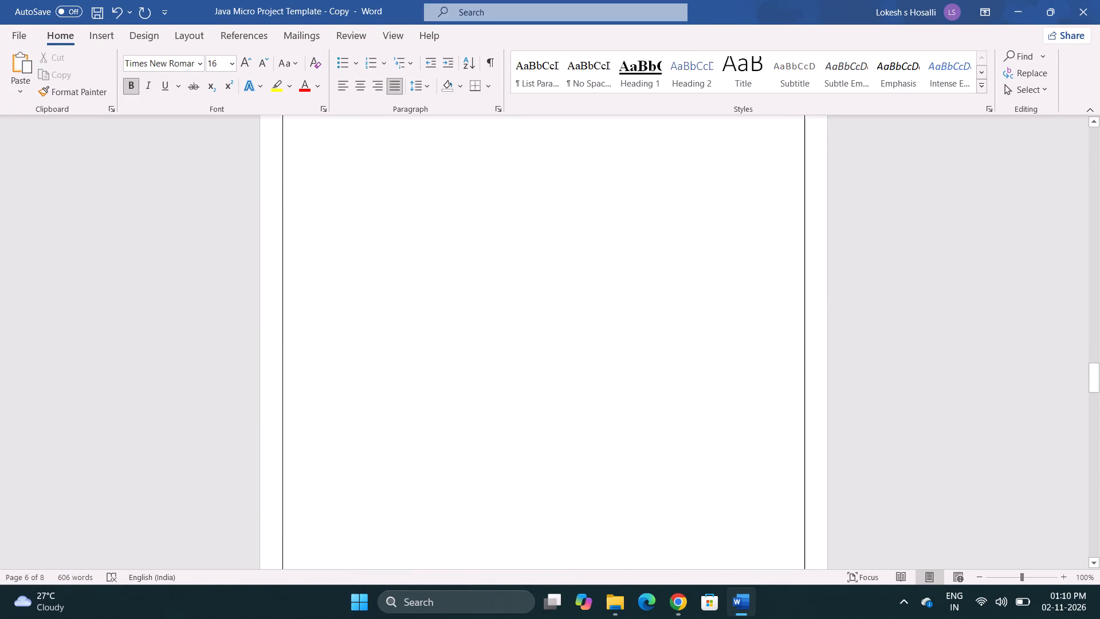
scroll(353, 211, down, 1)
scroll(353, 211, right, 1)
ctrl+scroll(353, 211, up, 1)
ctrl+scroll(353, 211, right, 1)
ctrl+scroll(353, 211, down, 2)
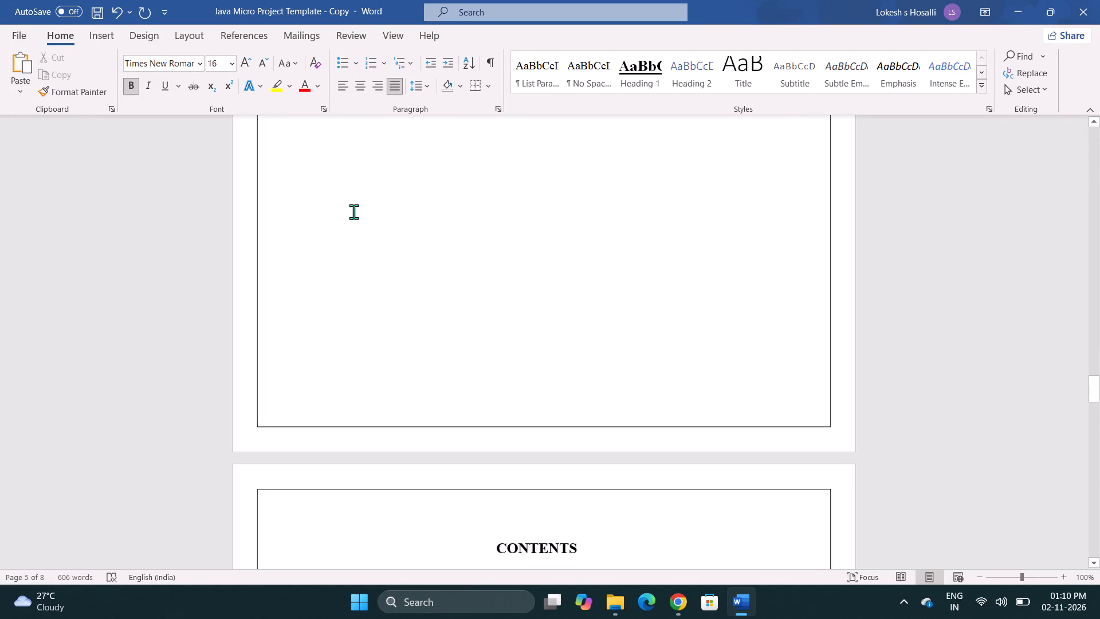
ctrl+scroll(353, 211, down, 3)
right_click(353, 211)
right_click(353, 211)
right_click(353, 211)
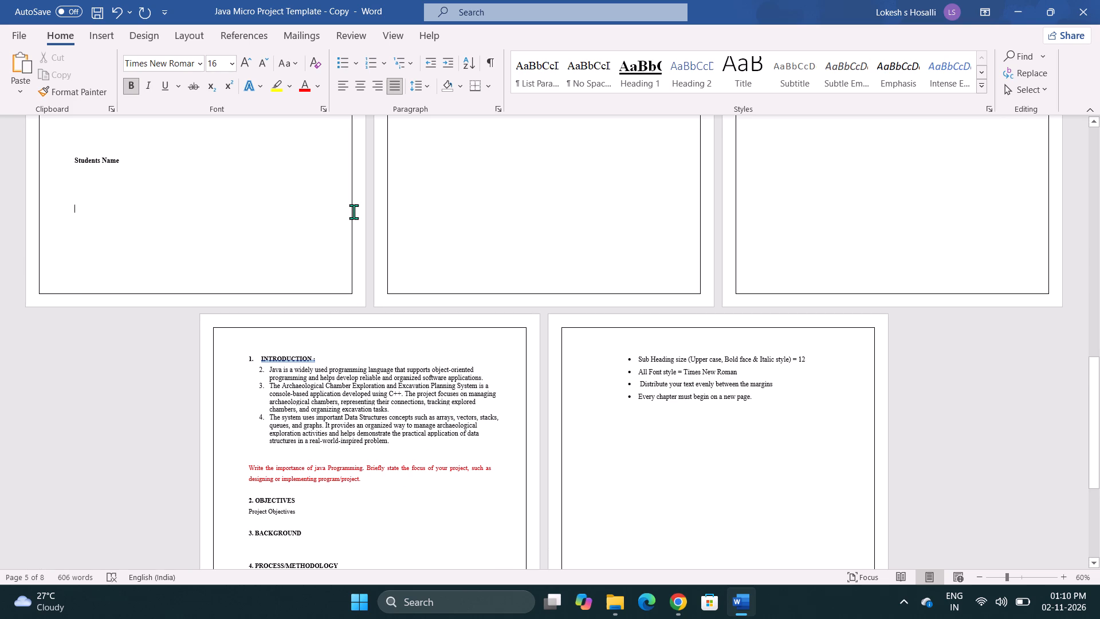
ctrl+scroll(353, 211, up, 1)
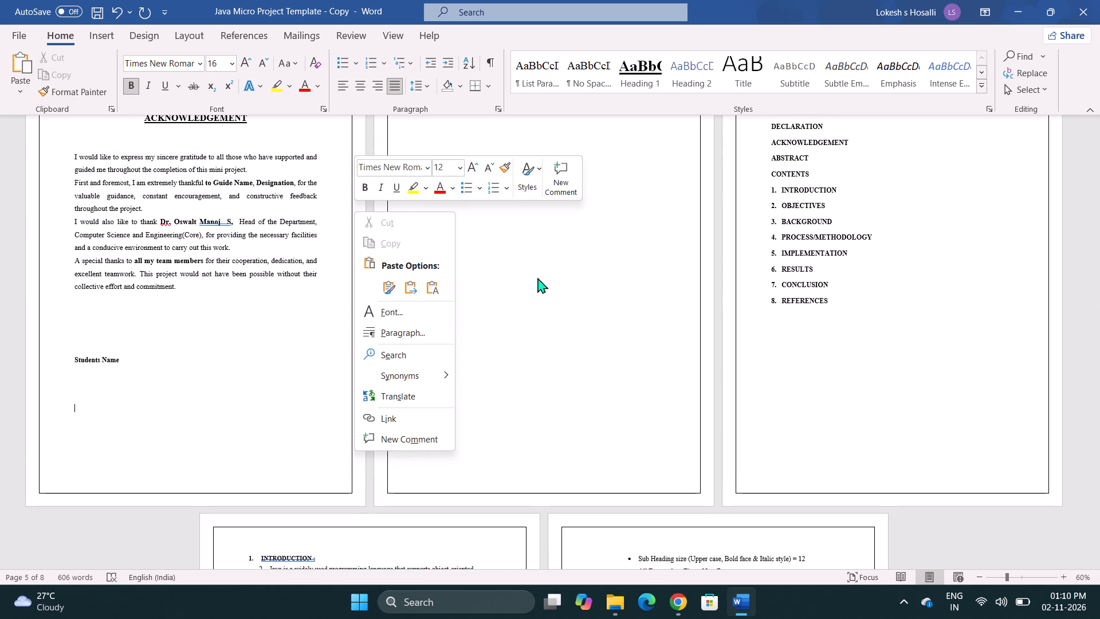
scroll(506, 425, down, 2)
click(450, 481)
double_click(450, 481)
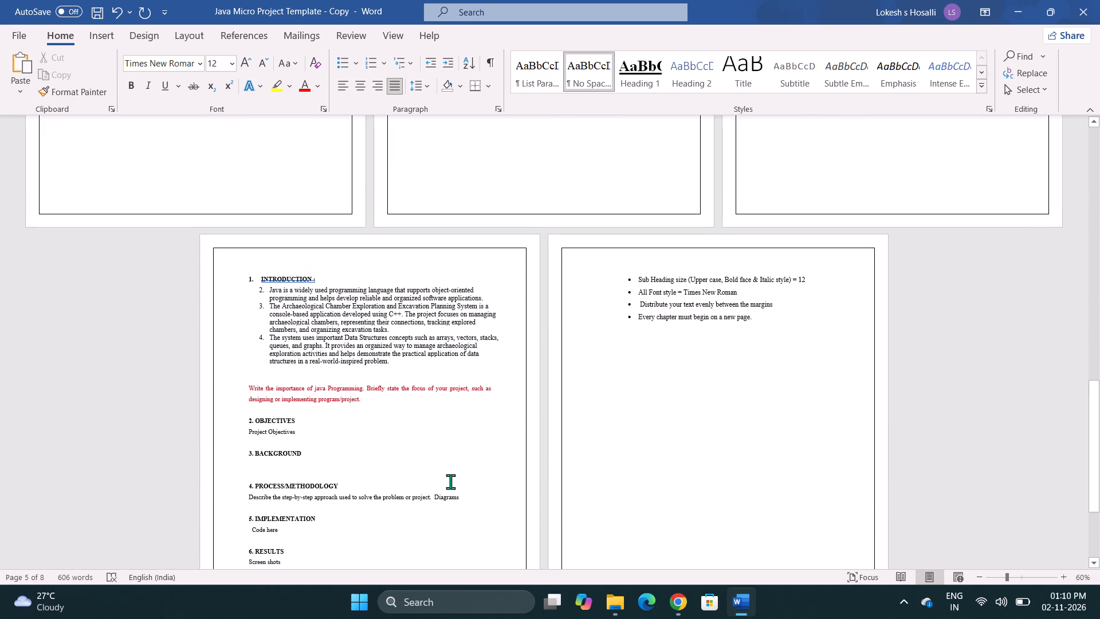
Delete the red template instruction about the importance of Java programming below the Introduction paragraphs.
ctrl+scroll(450, 481, up, 1)
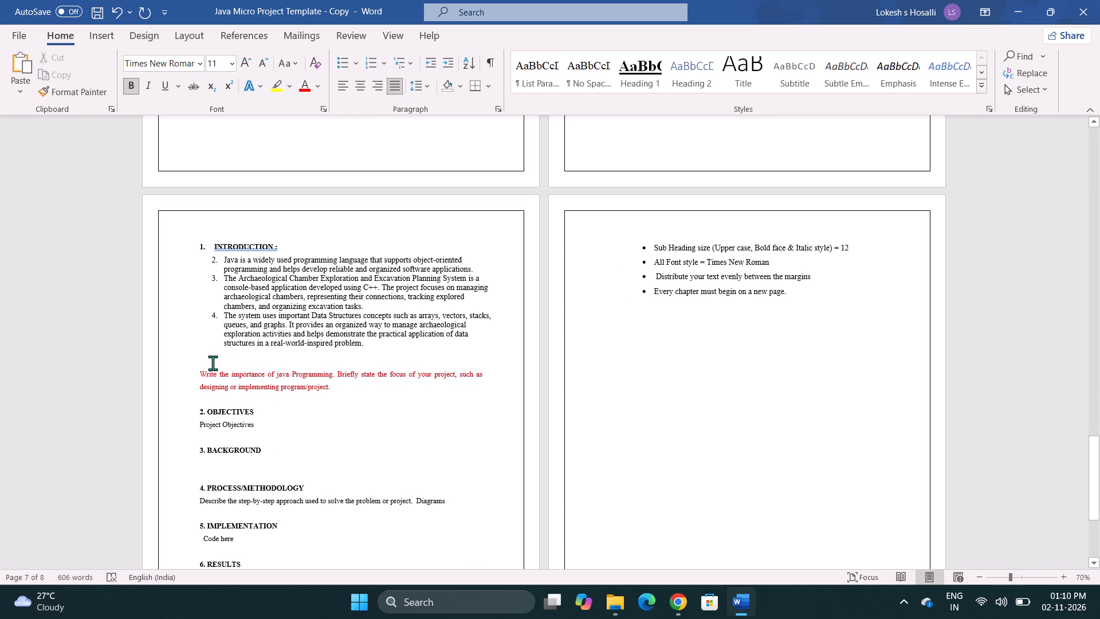
drag(201, 367, 341, 387)
key(BackSpace)
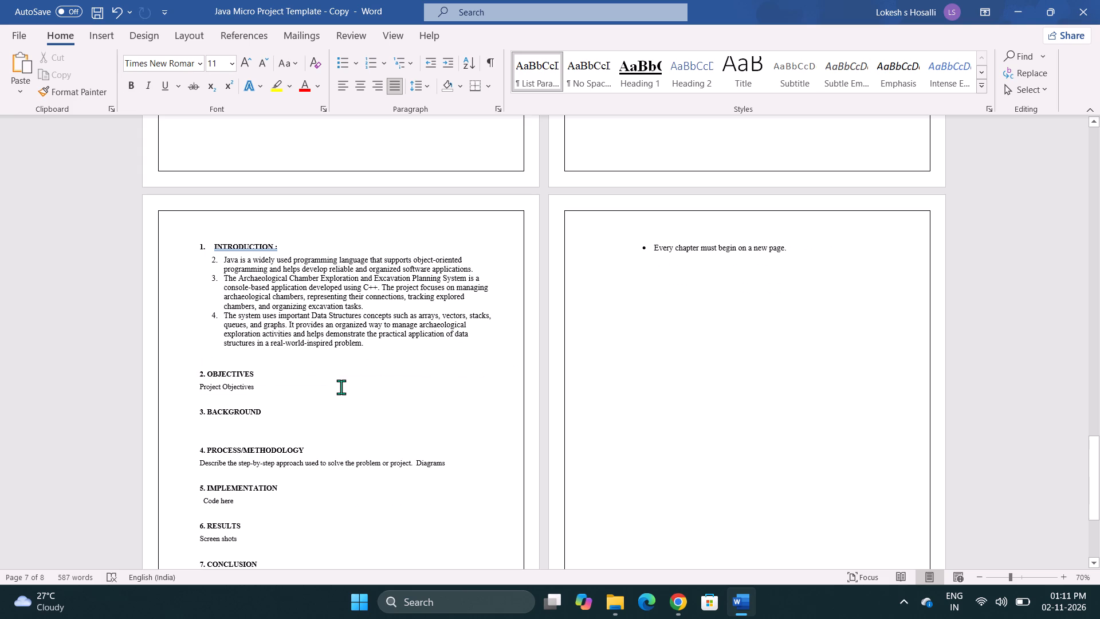
Remove the list numbers from the three pasted Introduction paragraphs, leaving them as plain text.
drag(341, 387, 234, 346)
click(234, 346)
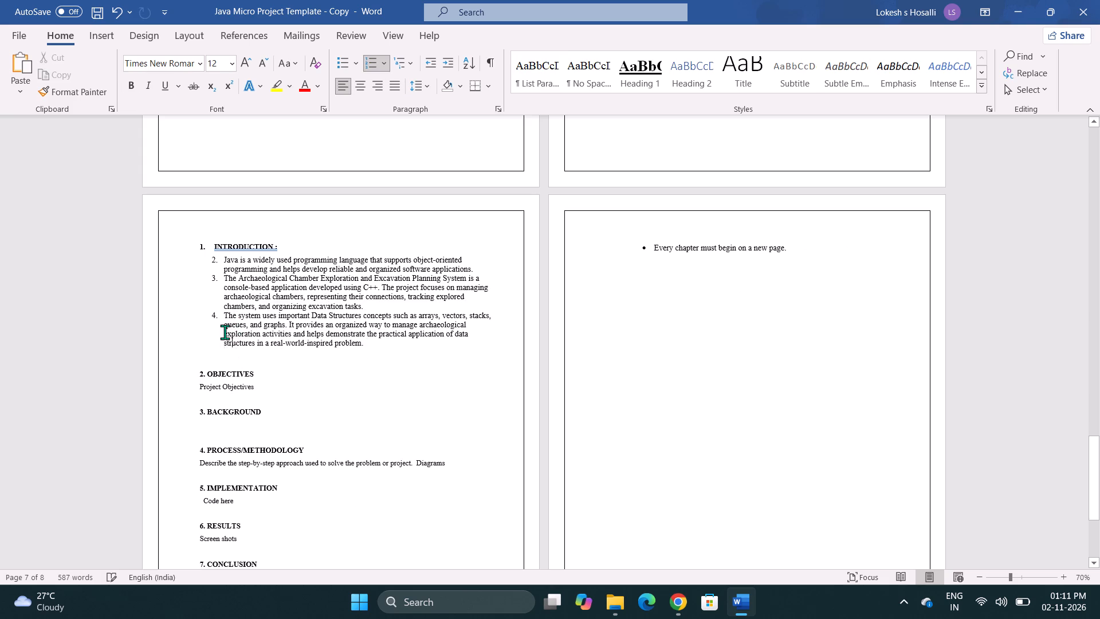
click(220, 315)
key(Left)
key(BackSpace)
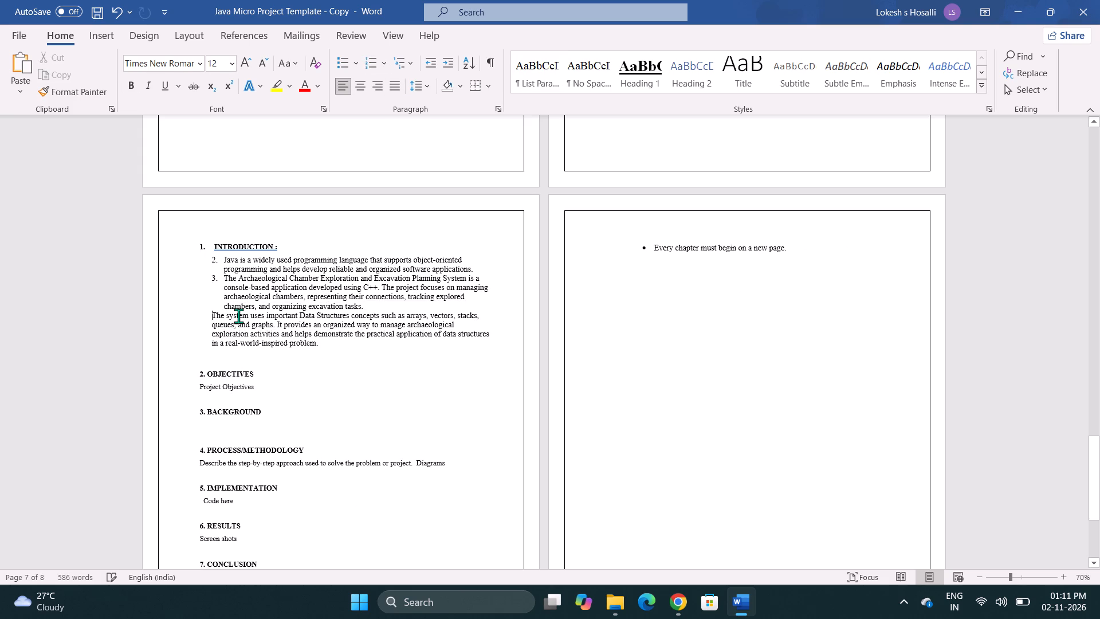
key(Up)
key(Up)
key(Up)
key(Up)
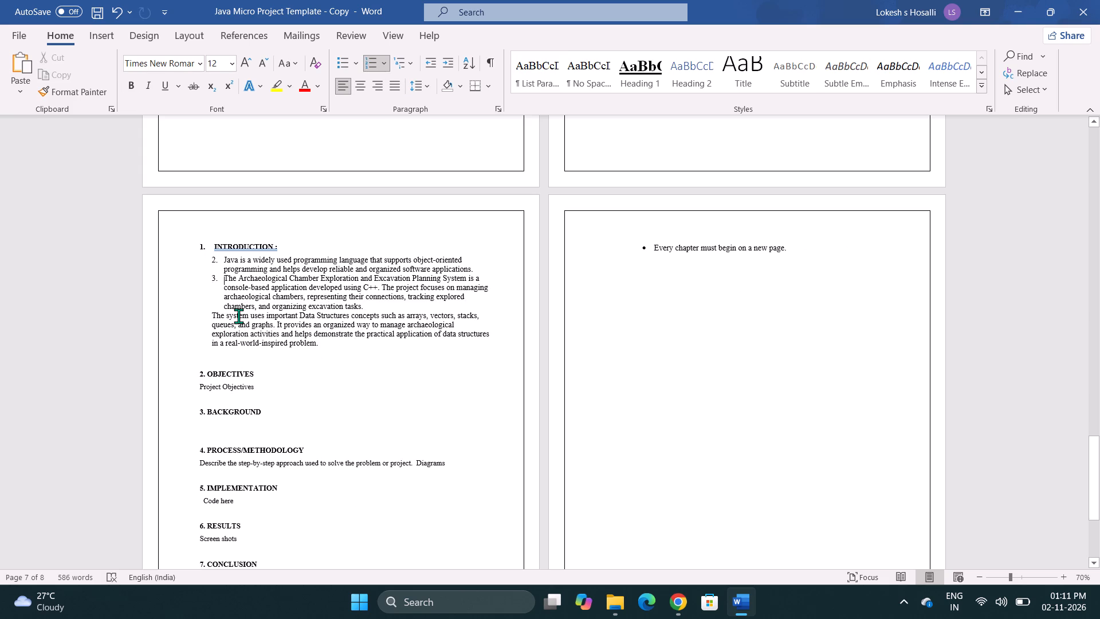
key(Up)
key(Up)
key(Left)
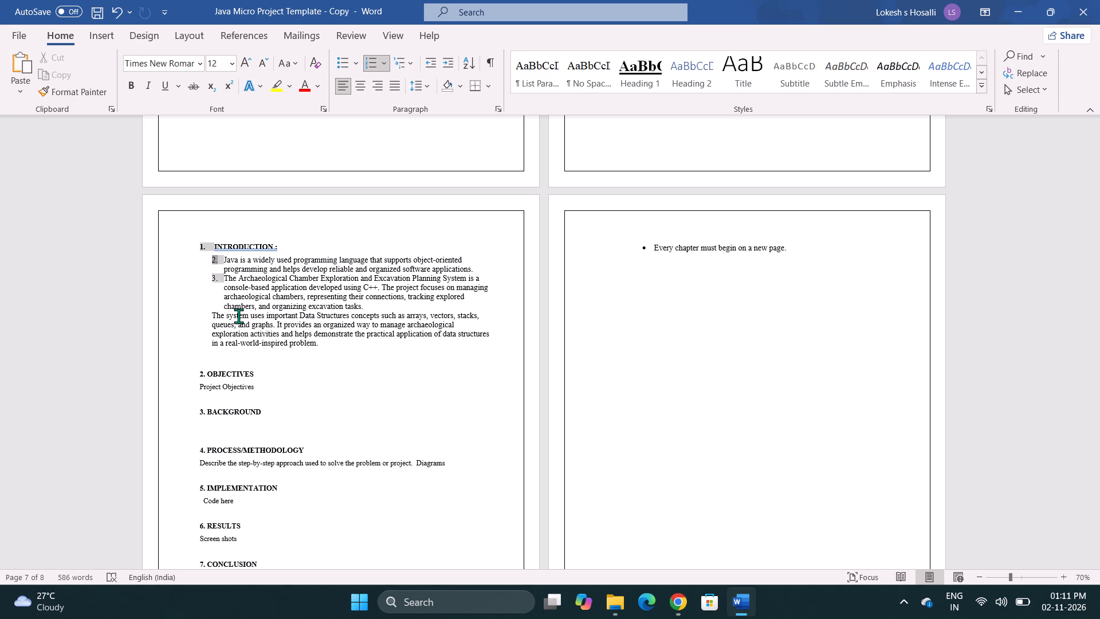
key(BackSpace)
key(Down)
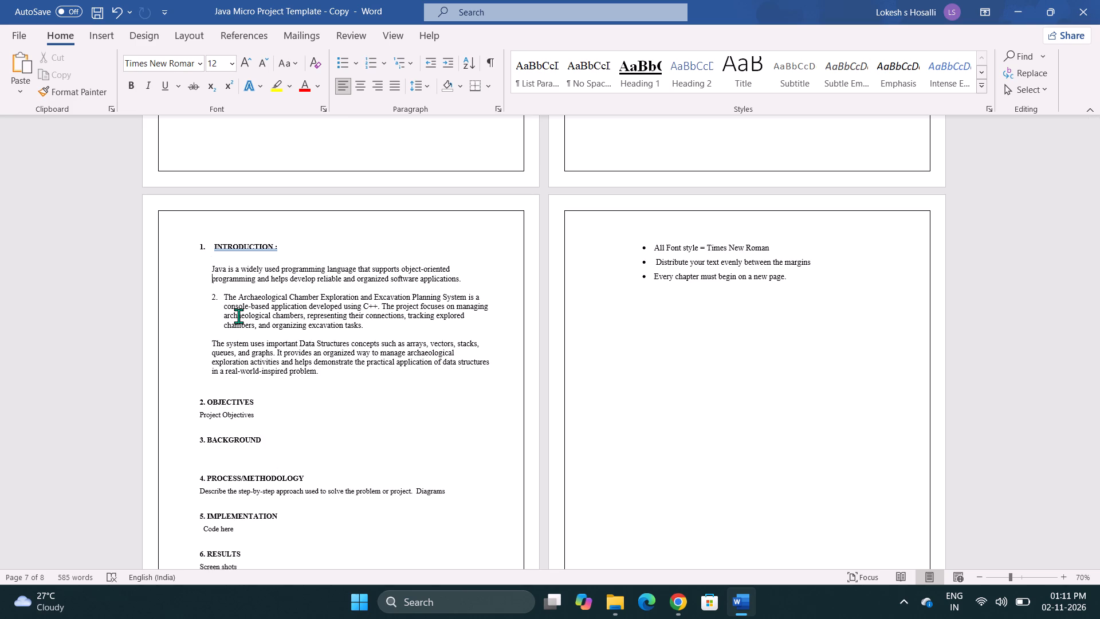
key(Down)
key(Left)
key(BackSpace)
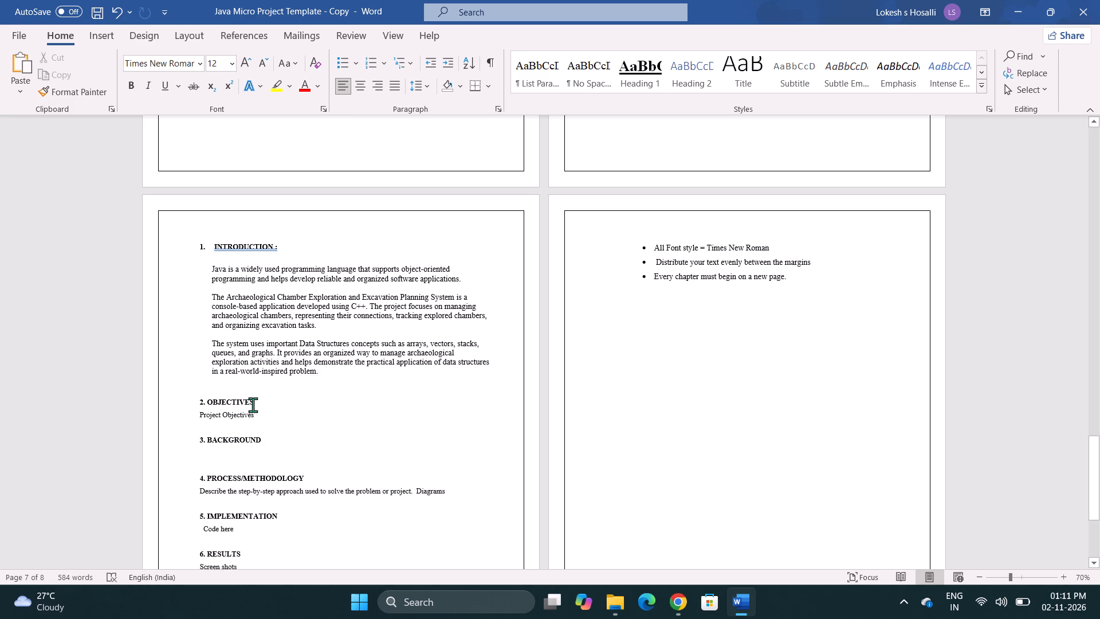
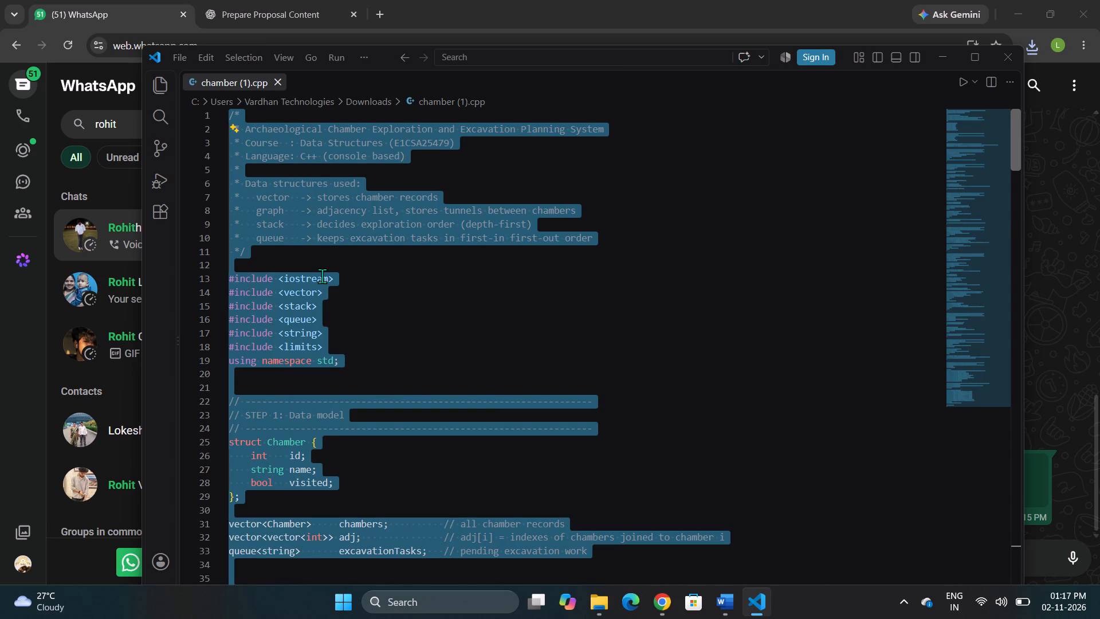
Copy the entire source code of chamber (1).cpp in Visual Studio Code.
double_click(231, 275)
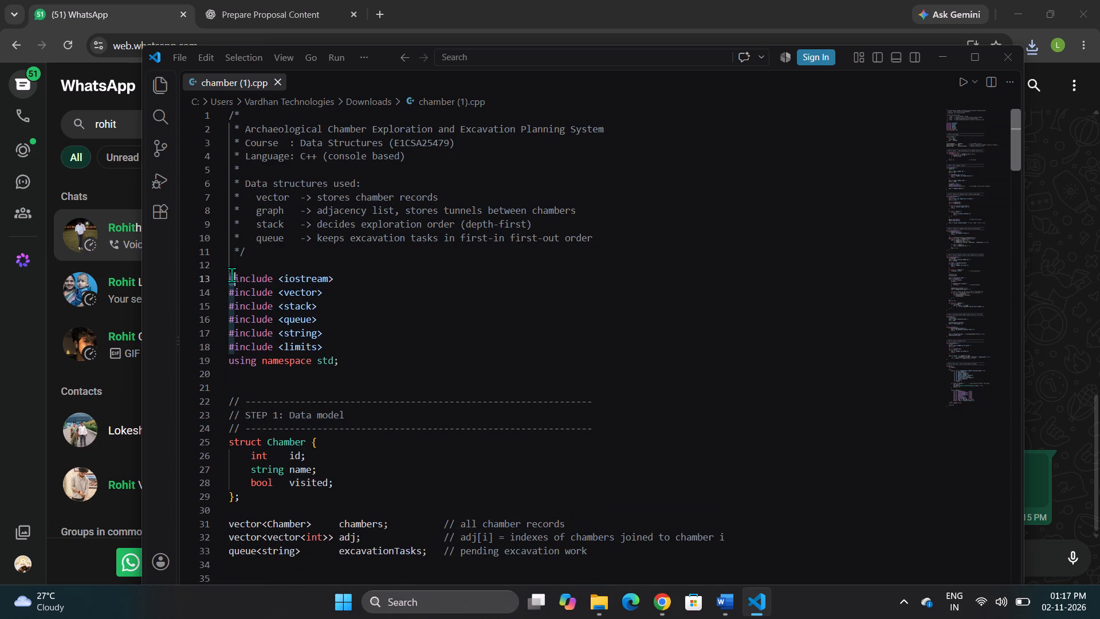
key(ctrl+a)
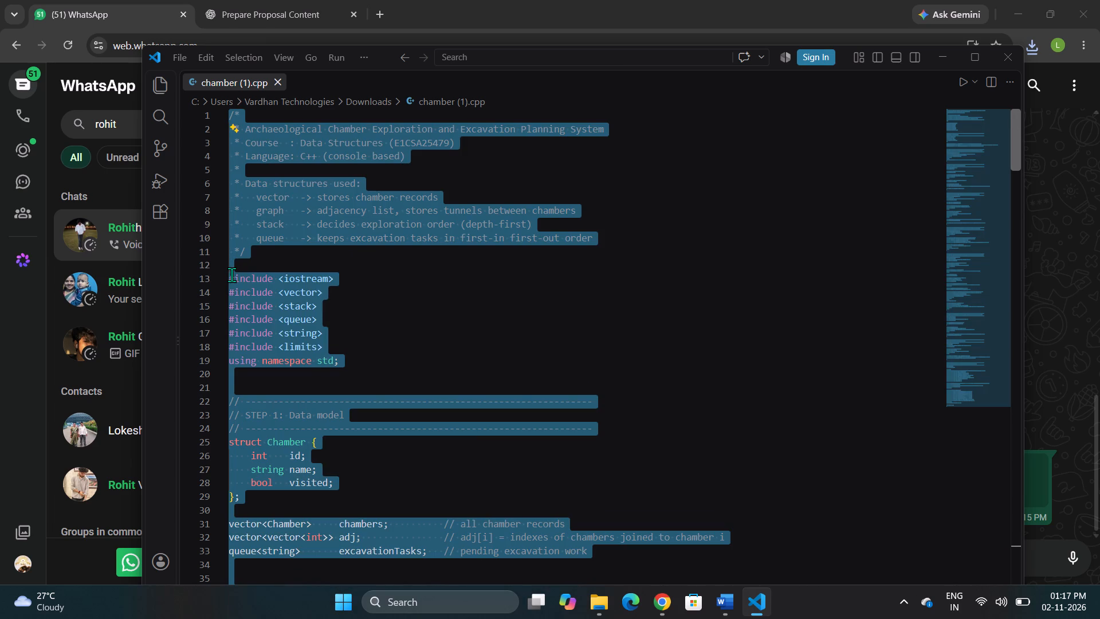
scroll(231, 275, down, 20)
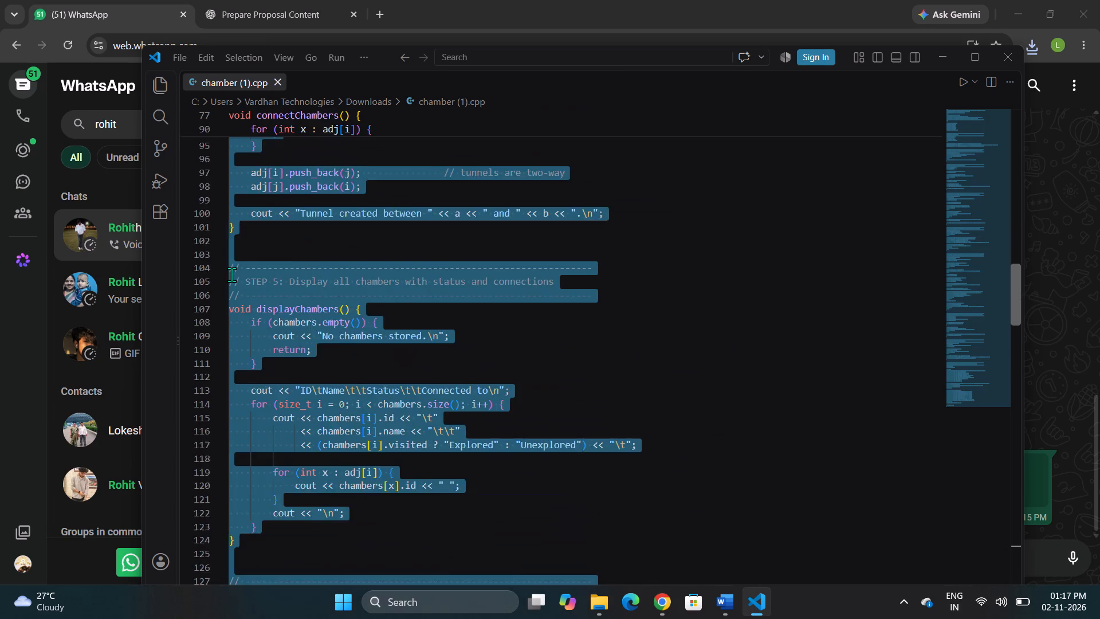
key(ctrl+c)
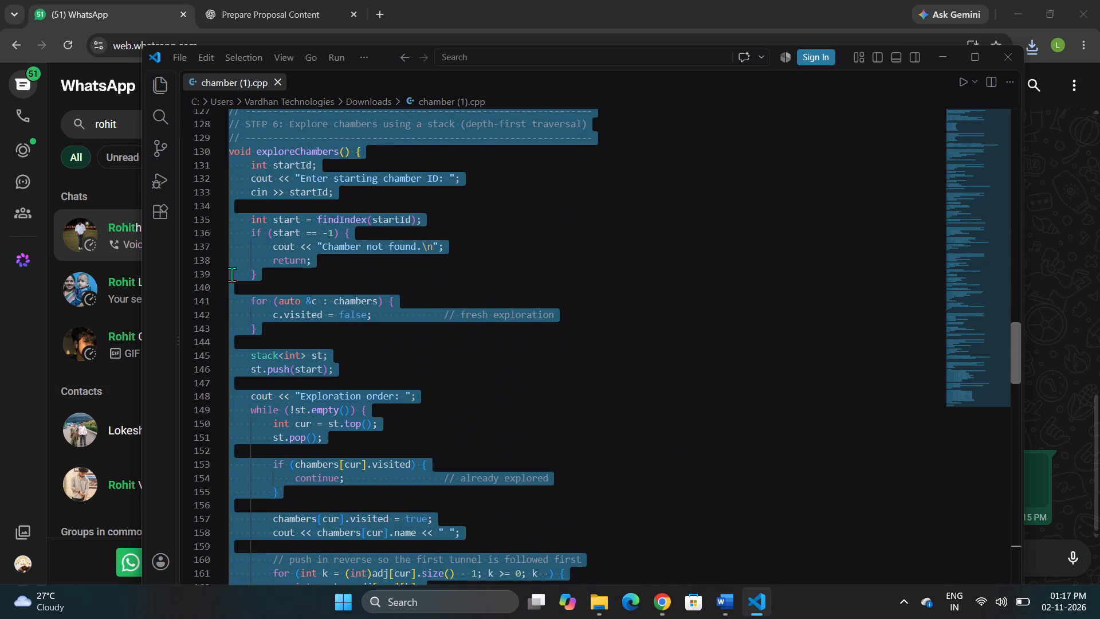
key(ctrl+c)
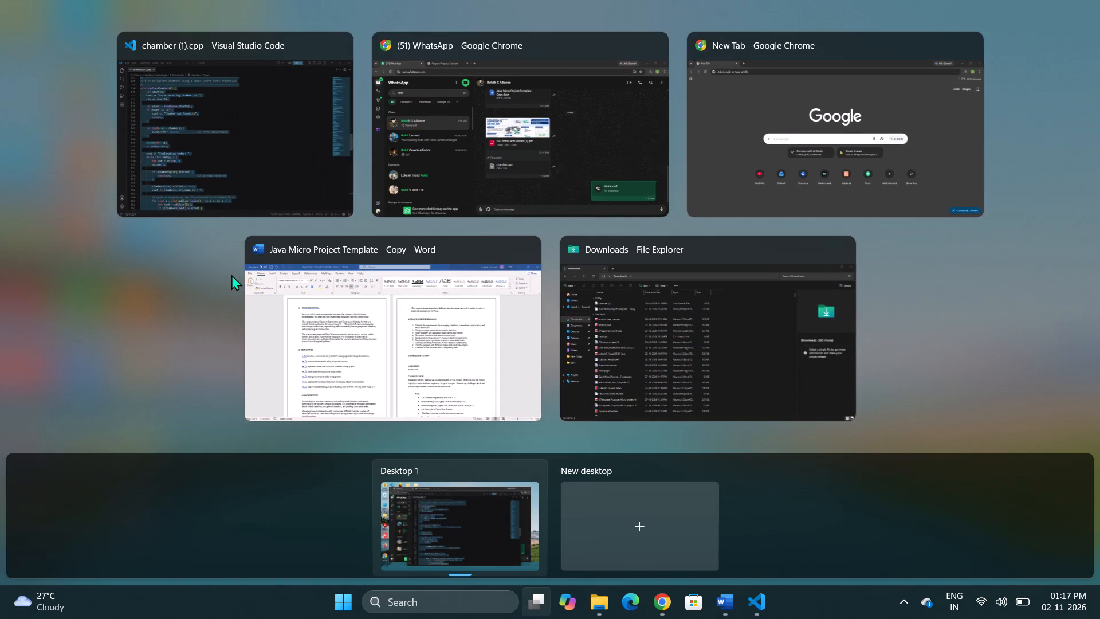
Switch to the Word report and paste the copied C++ code under the IMPLEMENTATION heading.
drag(249, 471, 367, 372)
click(367, 372)
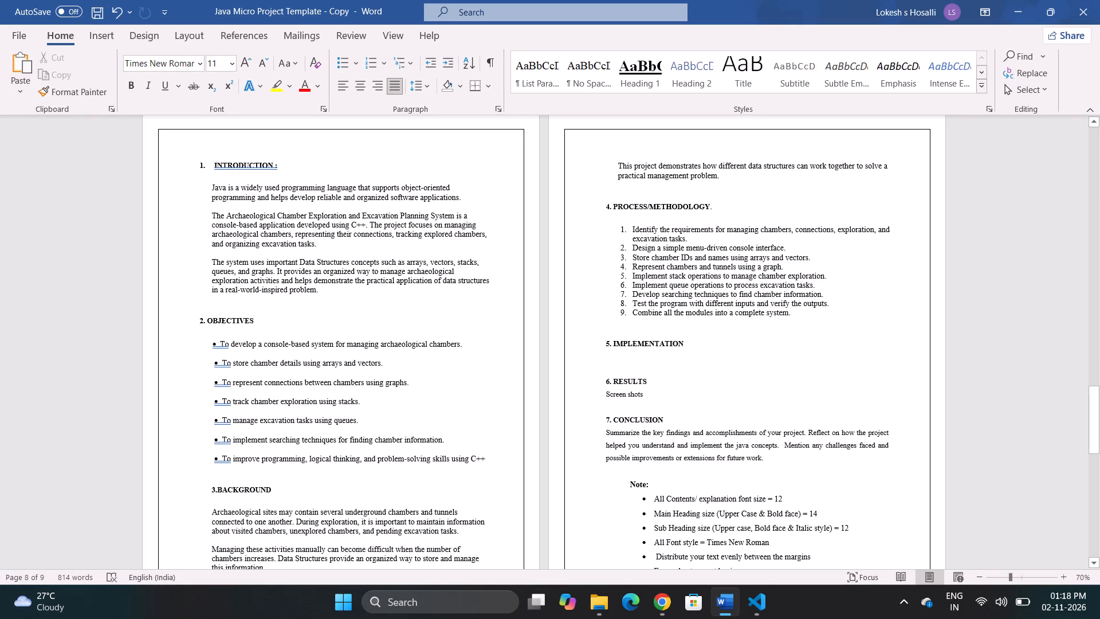
key(ctrl+v)
Look through the pasted code across the report's pages, down to the RESULTS and CONCLUSION headings and the closing Note.
scroll(710, 362, up, 2)
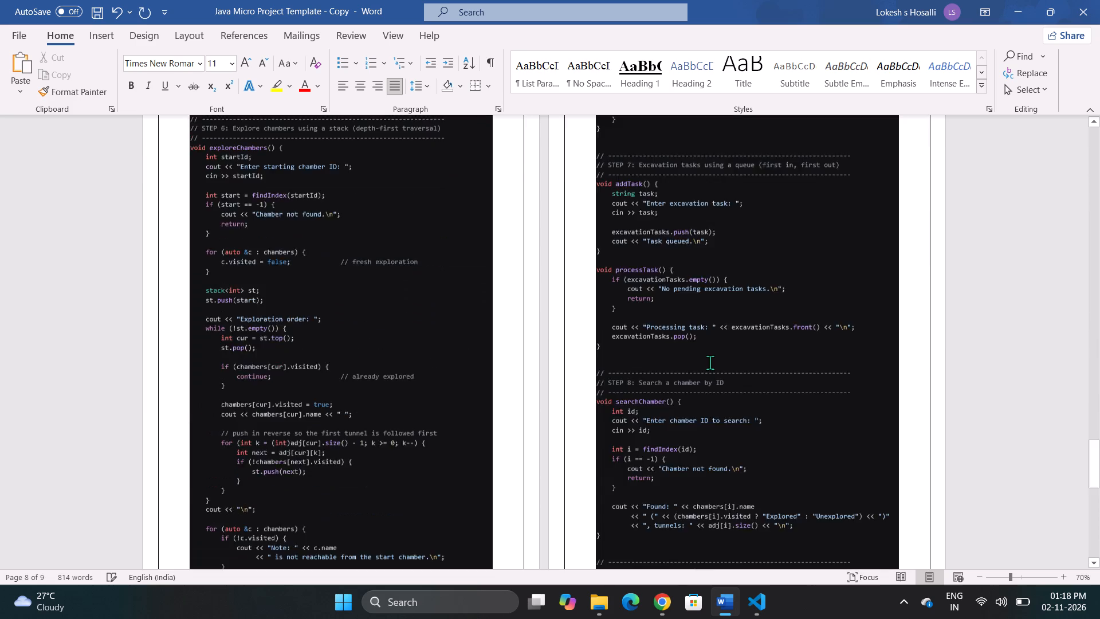
scroll(710, 362, up, 4)
scroll(710, 362, down, 1)
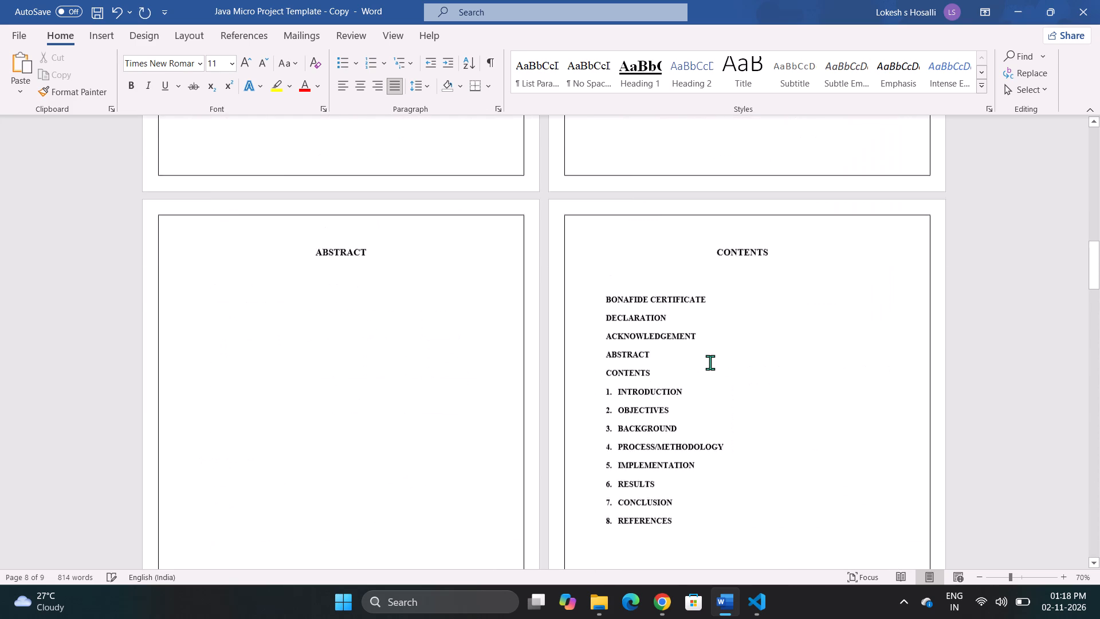
scroll(710, 362, down, 1)
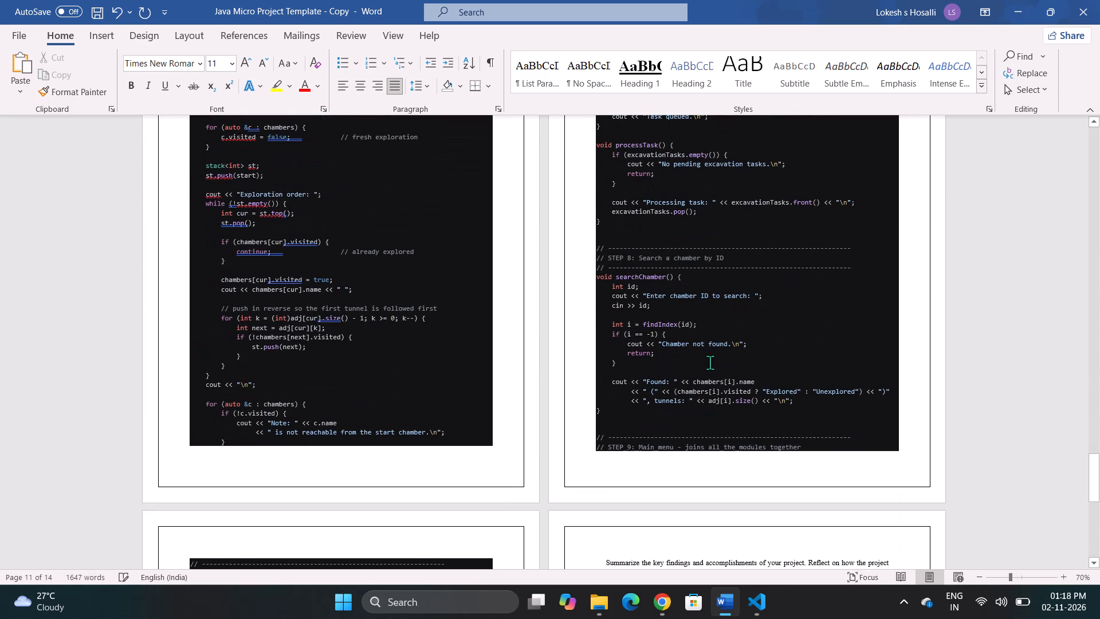
scroll(710, 362, down, 1)
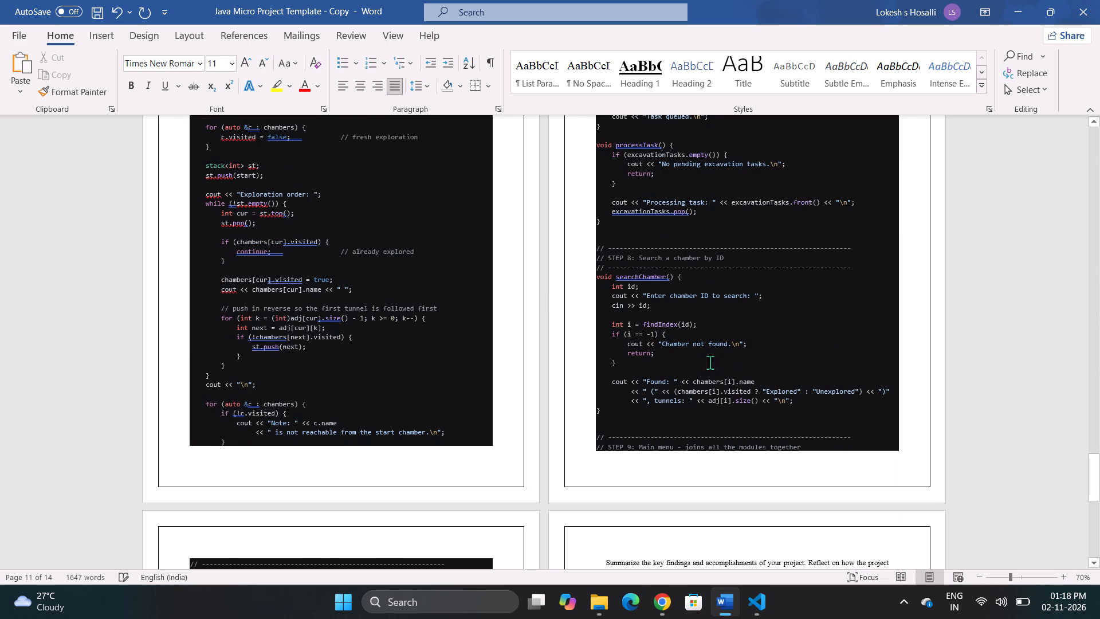
scroll(710, 362, down, 1)
click(741, 383)
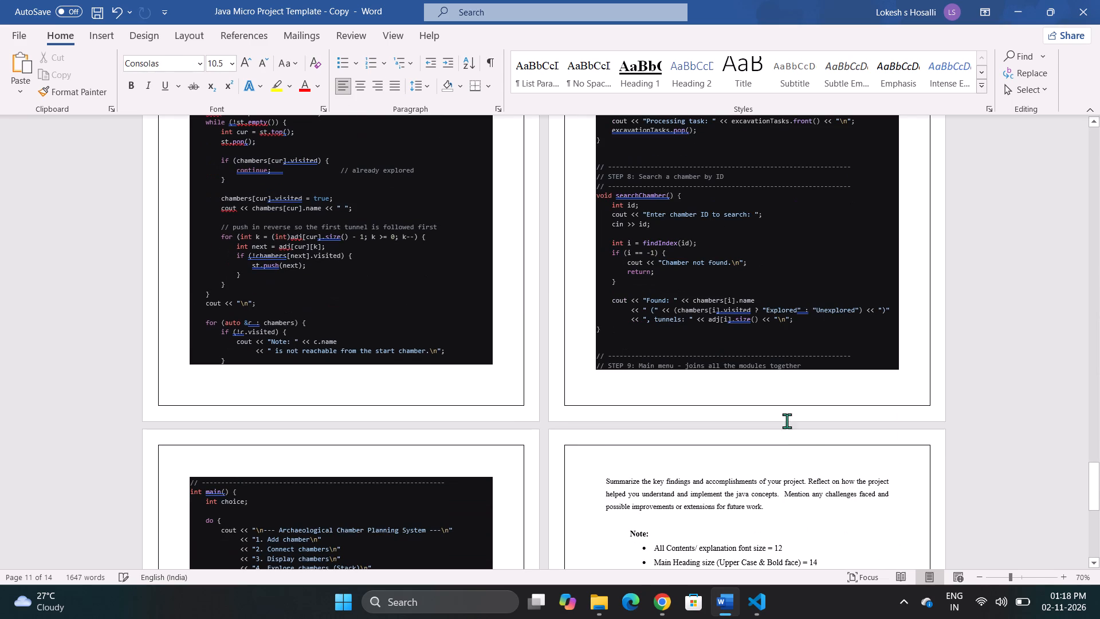
scroll(810, 452, down, 1)
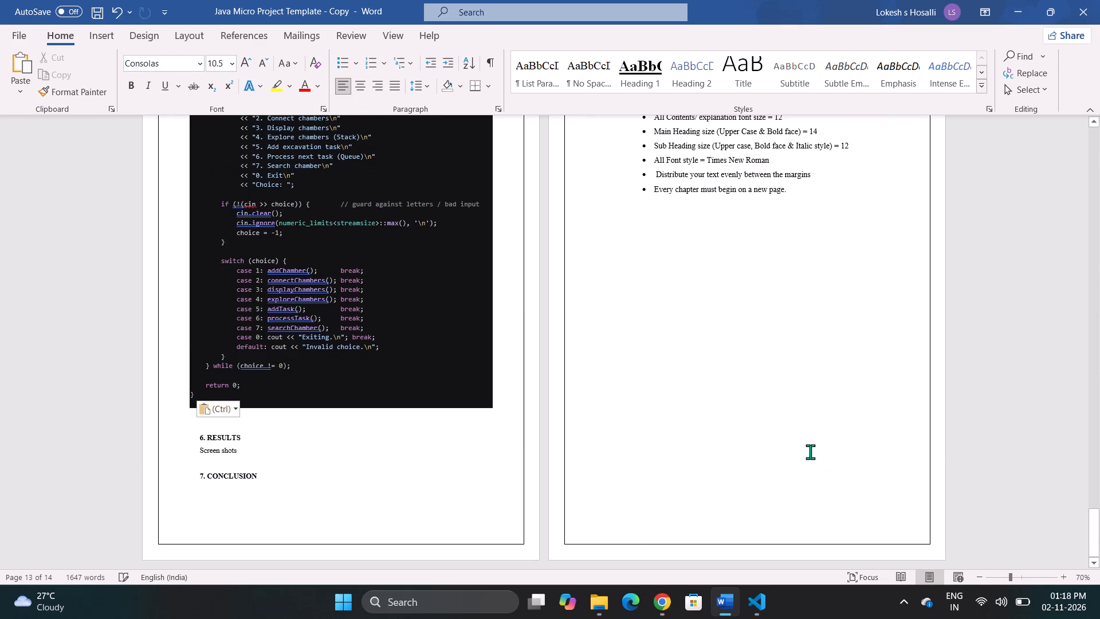
scroll(810, 452, right, 1)
scroll(810, 452, down, 1)
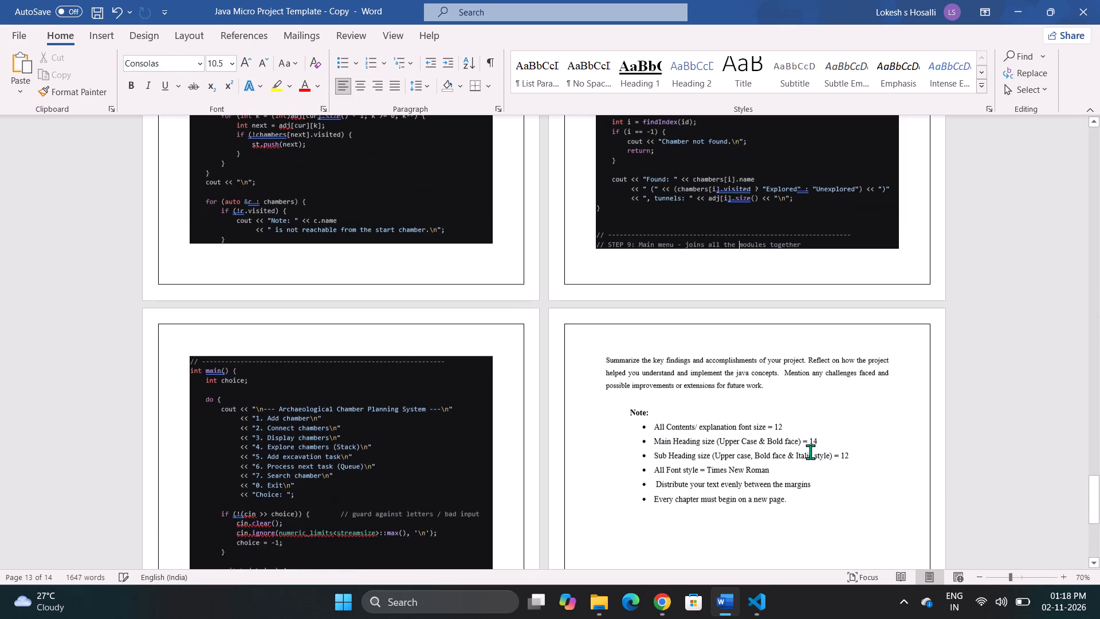
scroll(810, 452, down, 1)
right_click(810, 452)
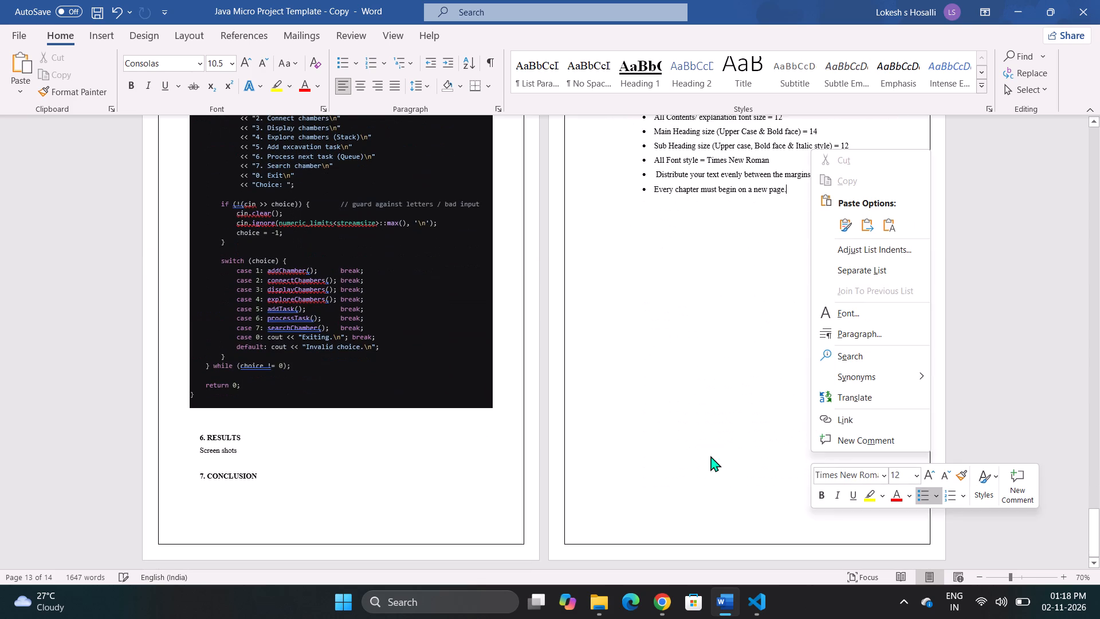
click(577, 389)
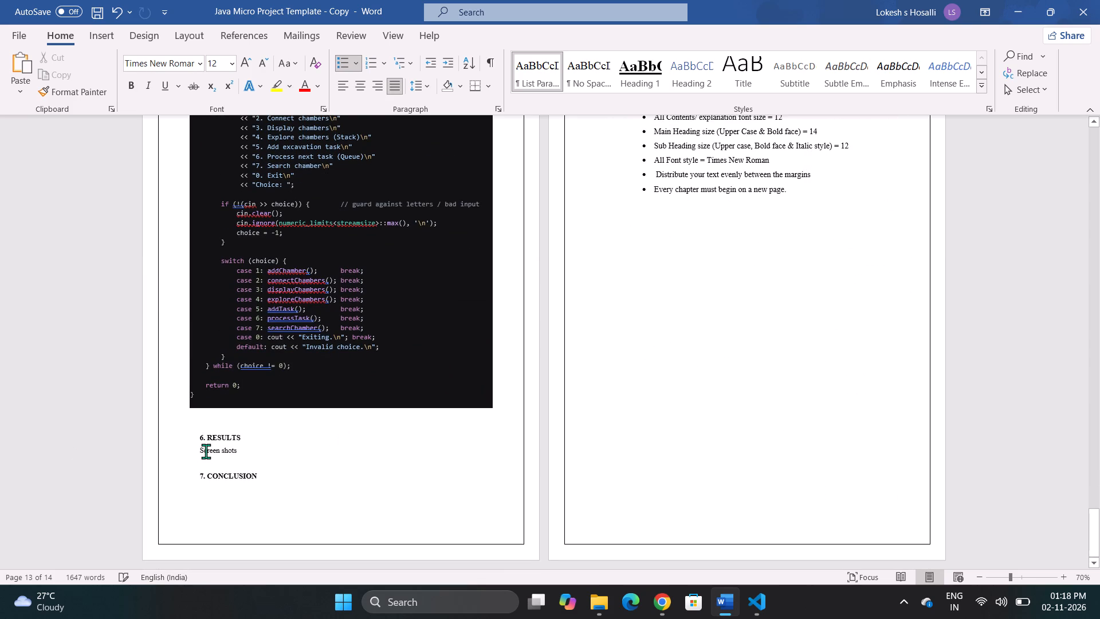
Select the "Screen shots" placeholder under the RESULTS heading.
drag(201, 451, 299, 445)
drag(245, 450, 159, 456)
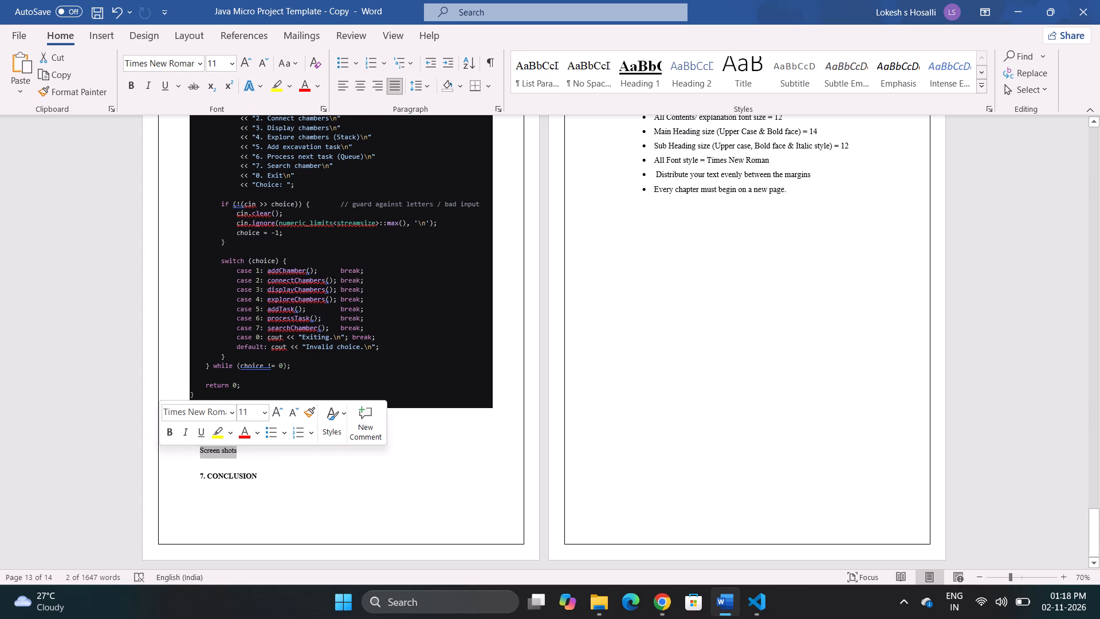
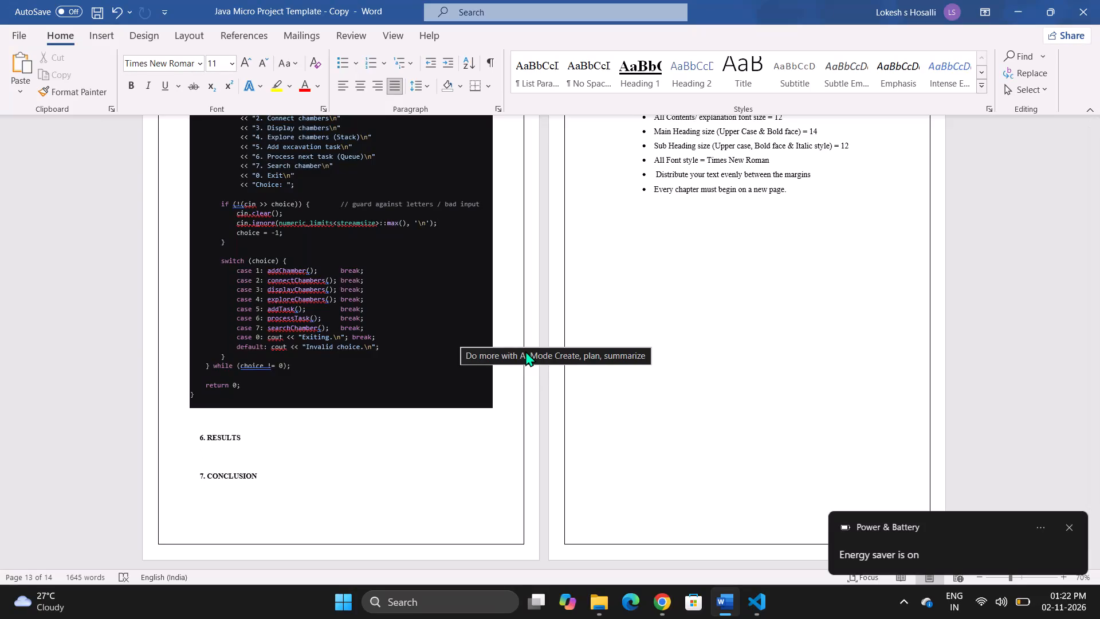
Review the report from the INTRODUCTION and OBJECTIVES sections through the pasted code to the RESULTS and CONCLUSION headings.
scroll(598, 519, up, 3)
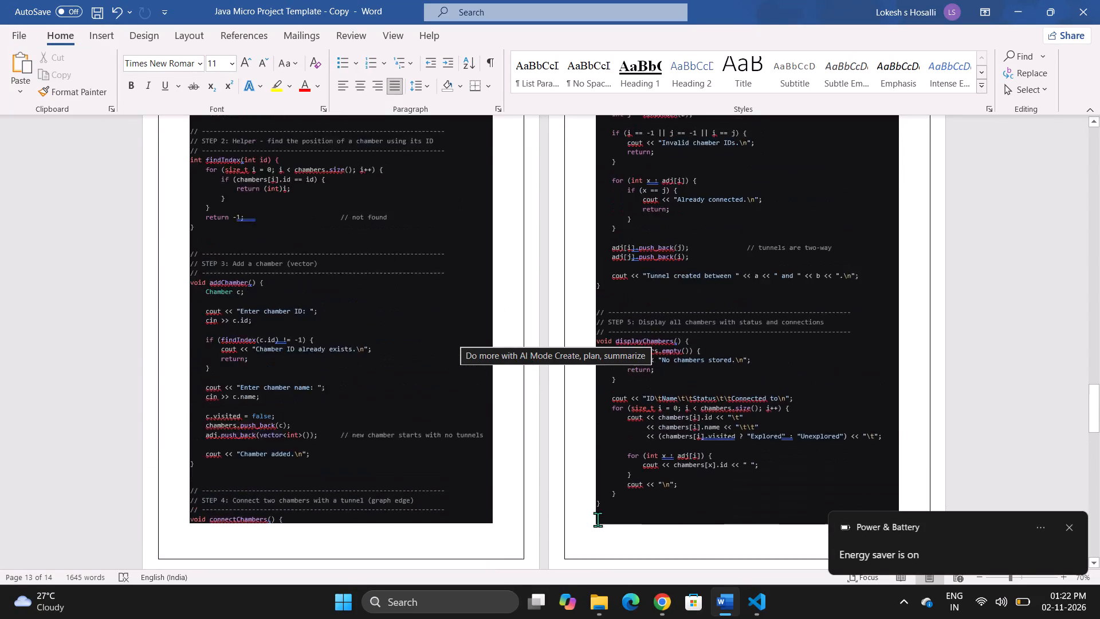
scroll(598, 519, up, 1)
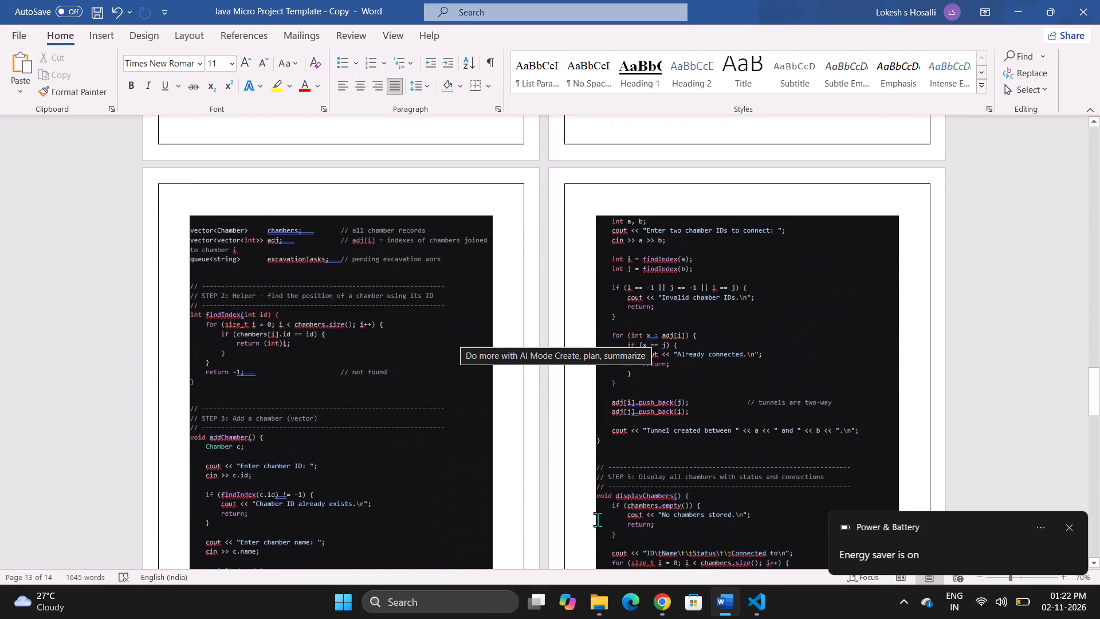
scroll(598, 519, up, 2)
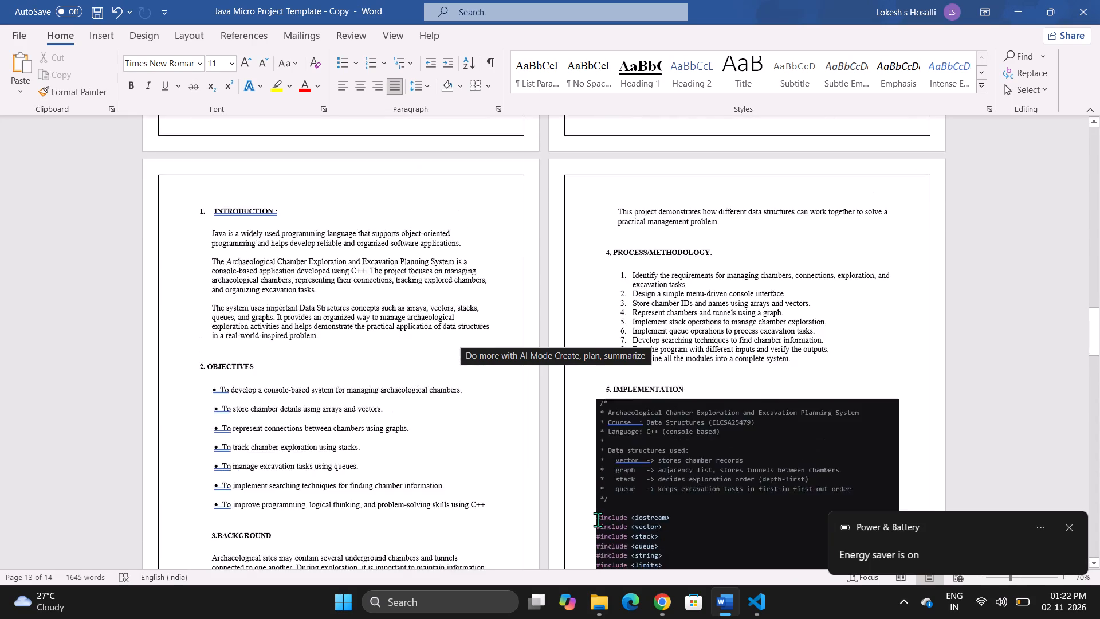
scroll(598, 519, up, 1)
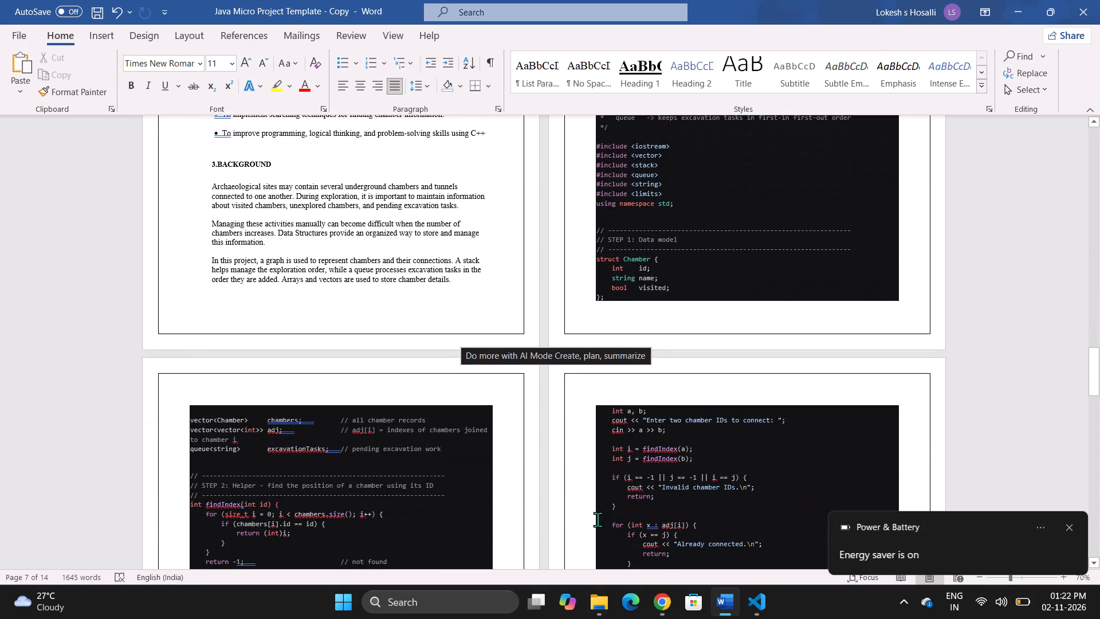
scroll(598, 519, down, 2)
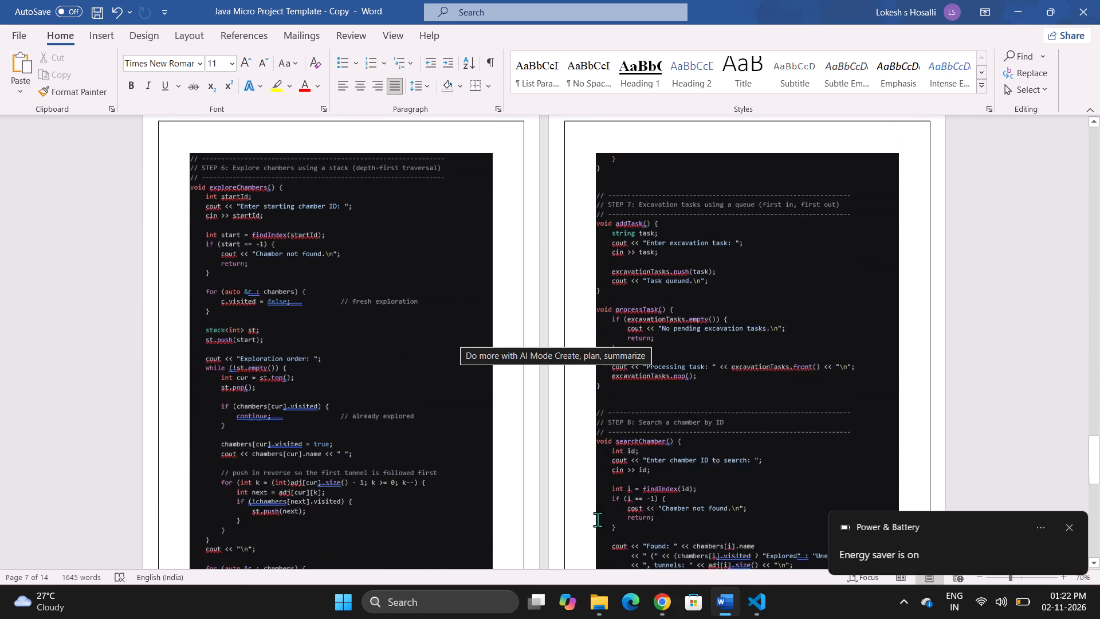
scroll(598, 519, down, 2)
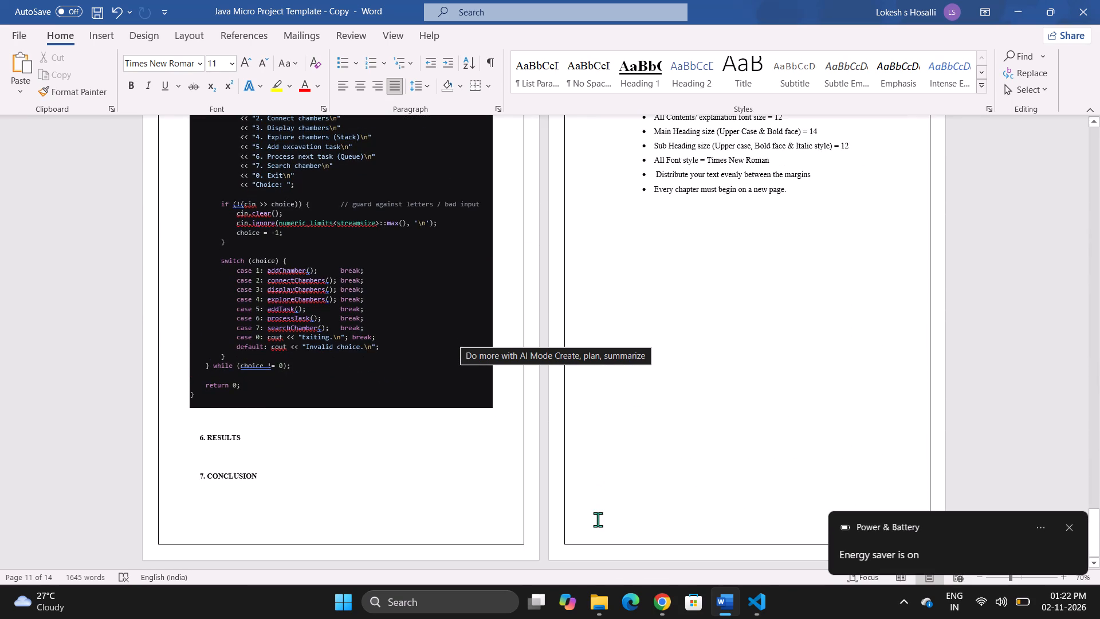
scroll(598, 519, down, 1)
Add an empty line directly under the RESULTS heading.
click(252, 437)
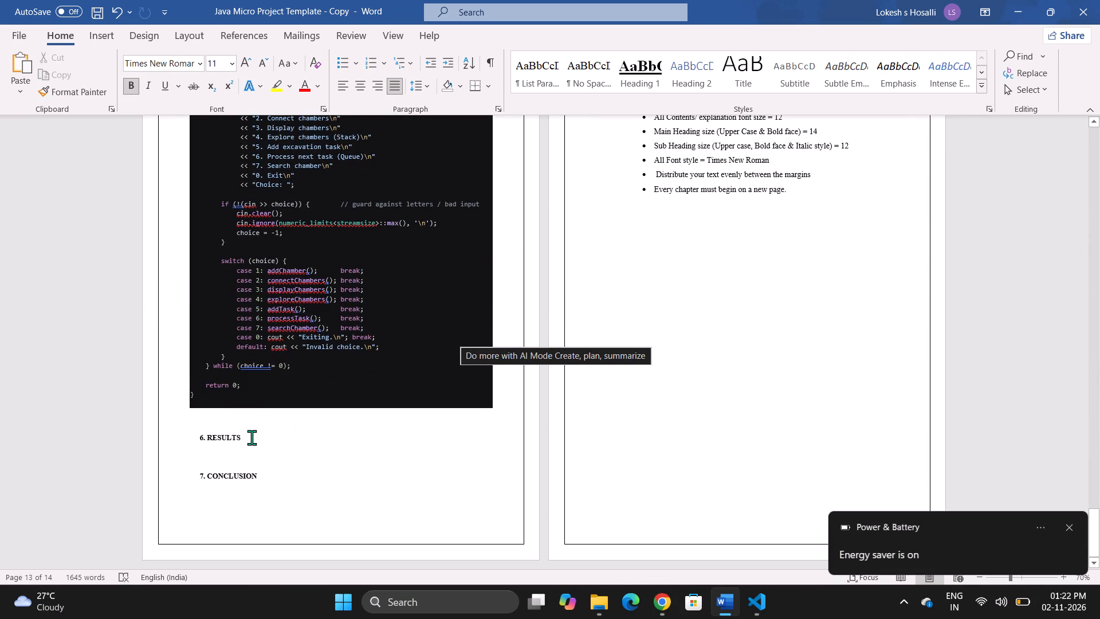
key(Return)
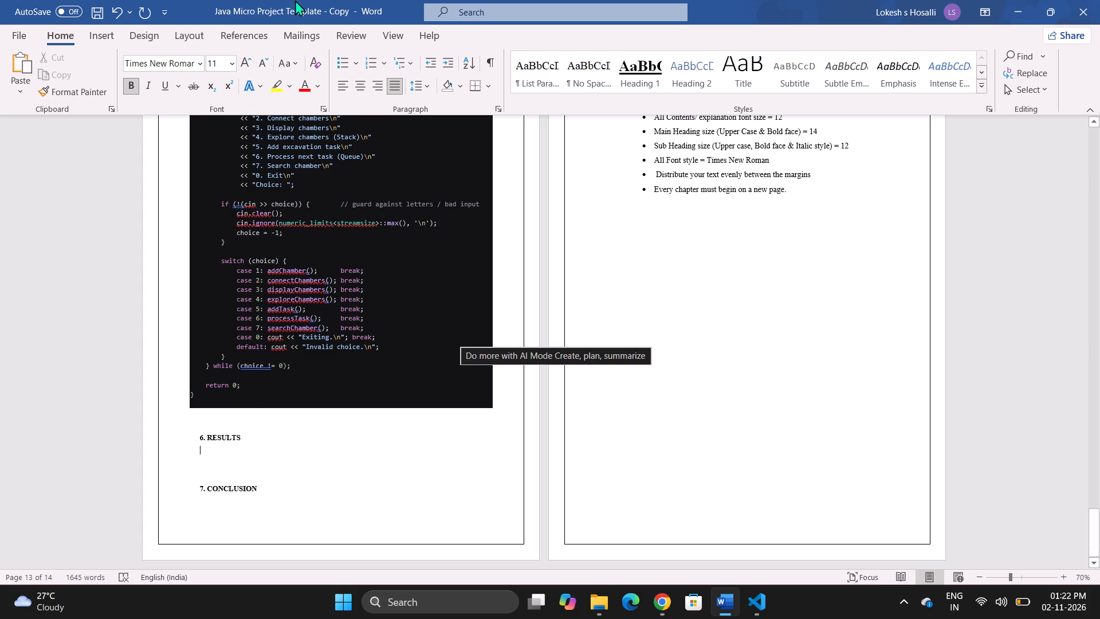
scroll(346, 53, down, 2)
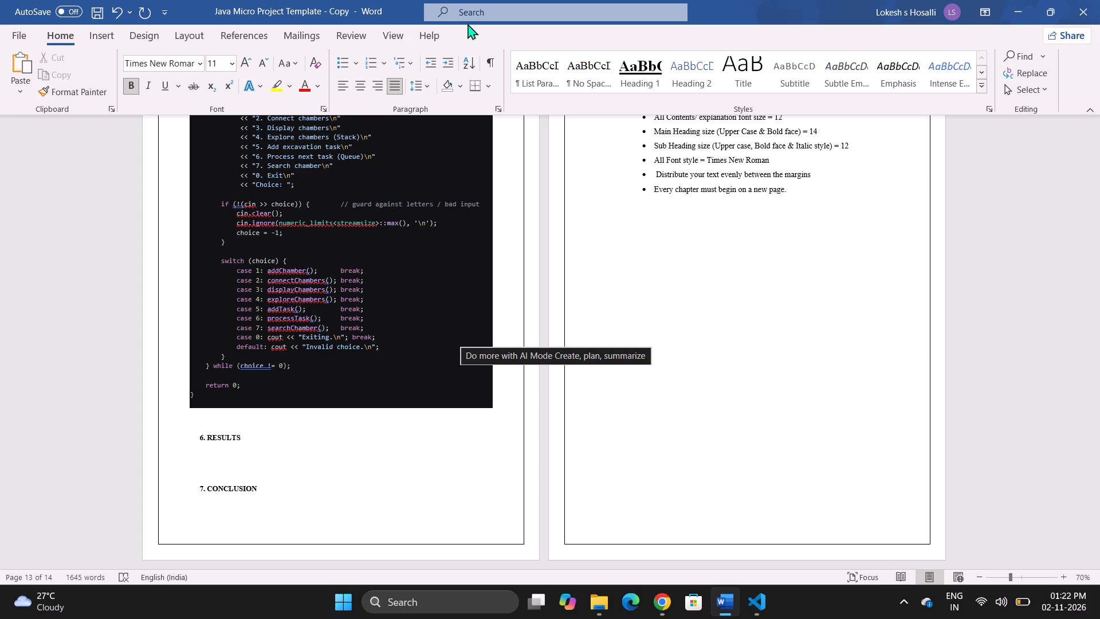
scroll(467, 30, down, 2)
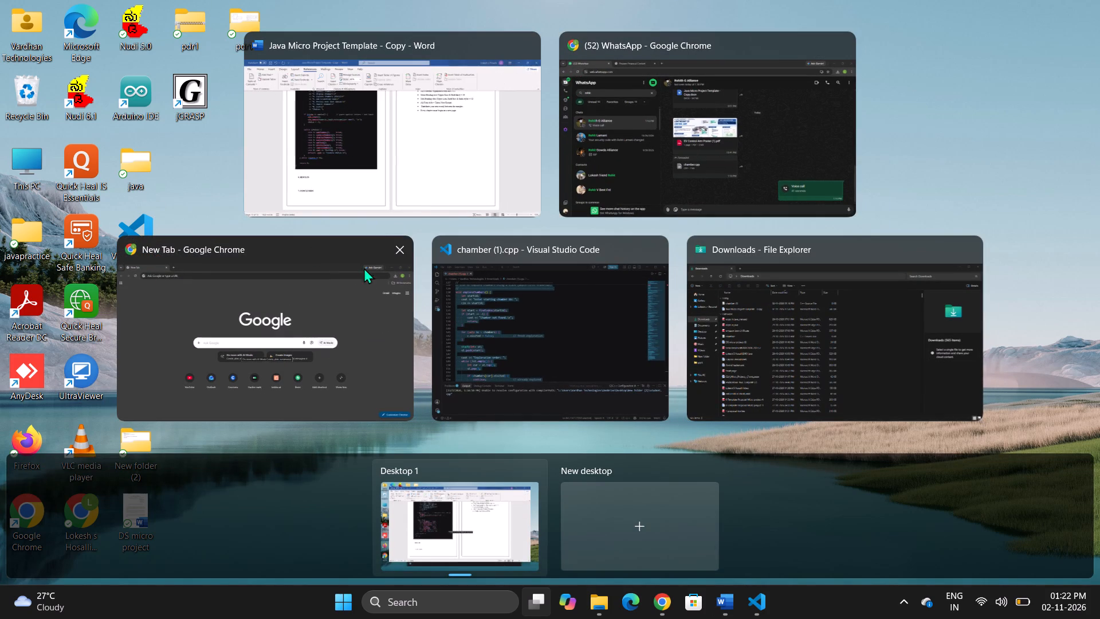
Switch to Visual Studio Code, maximize its window and try to run chamber (1).cpp.
double_click(458, 297)
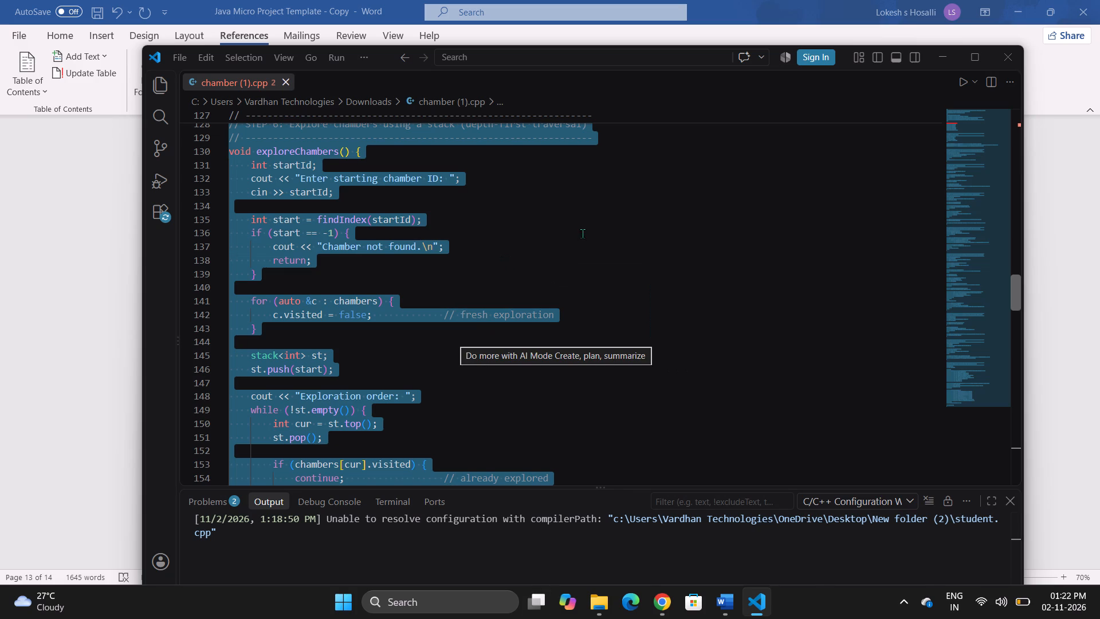
click(967, 57)
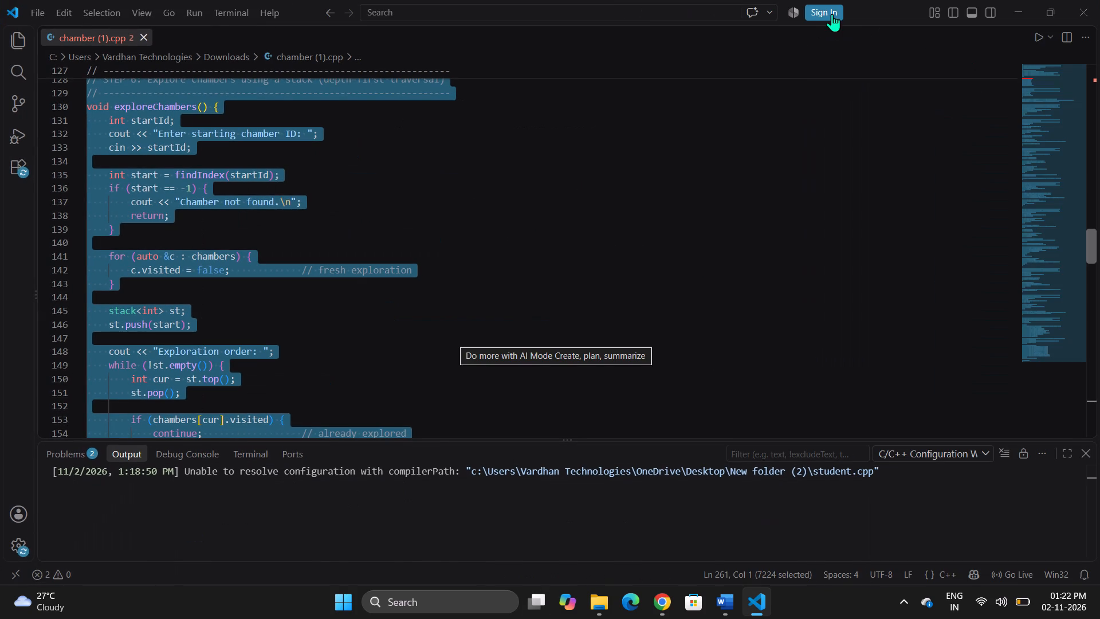
click(1041, 37)
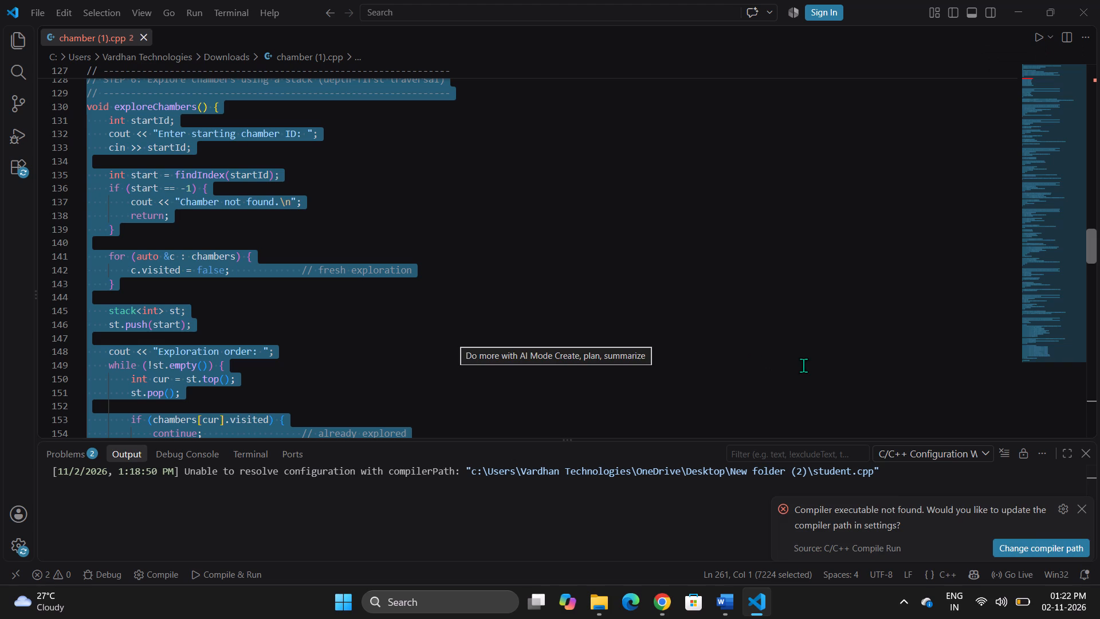
Open the compiler executable path for editing.
click(1072, 551)
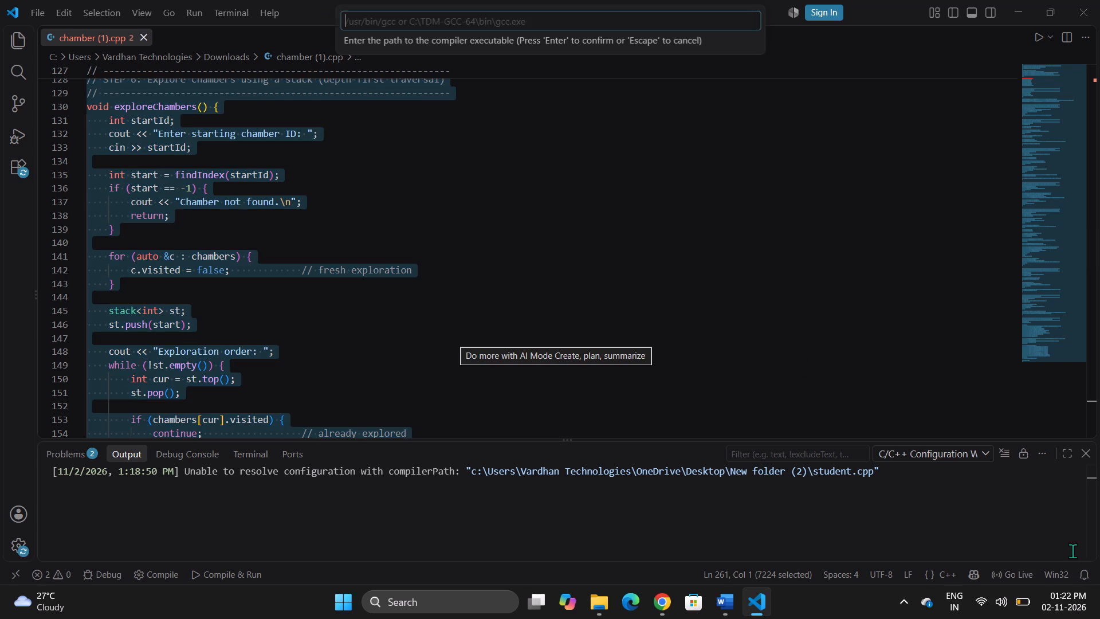
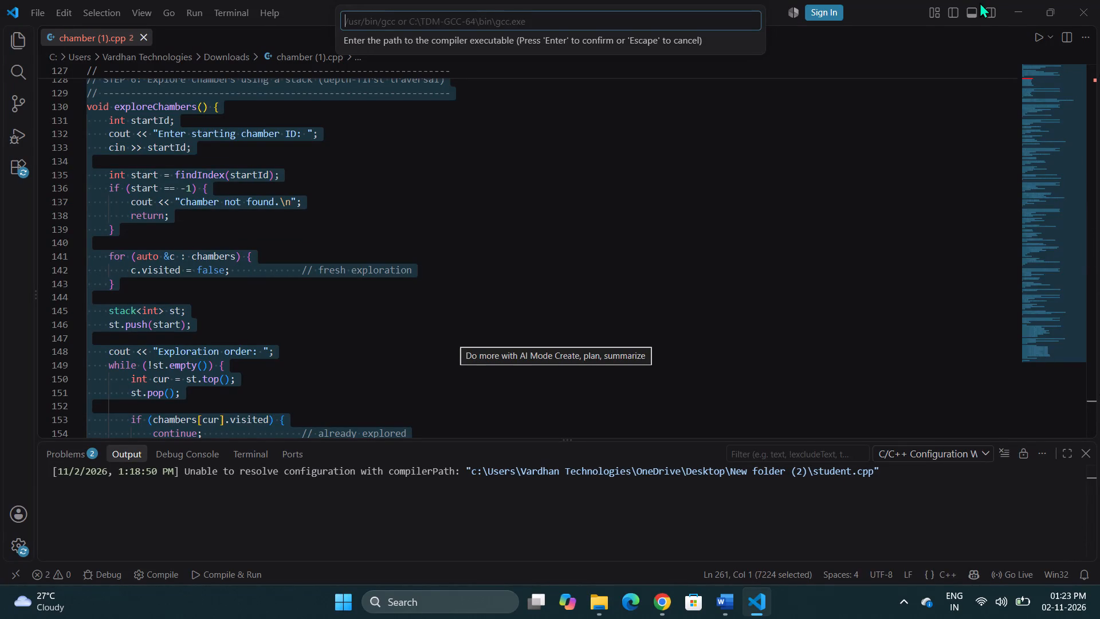
Switch to Chrome, search for "online compier" in a new tab and open OnlineGDB's Online C Compiler.
click(1003, 11)
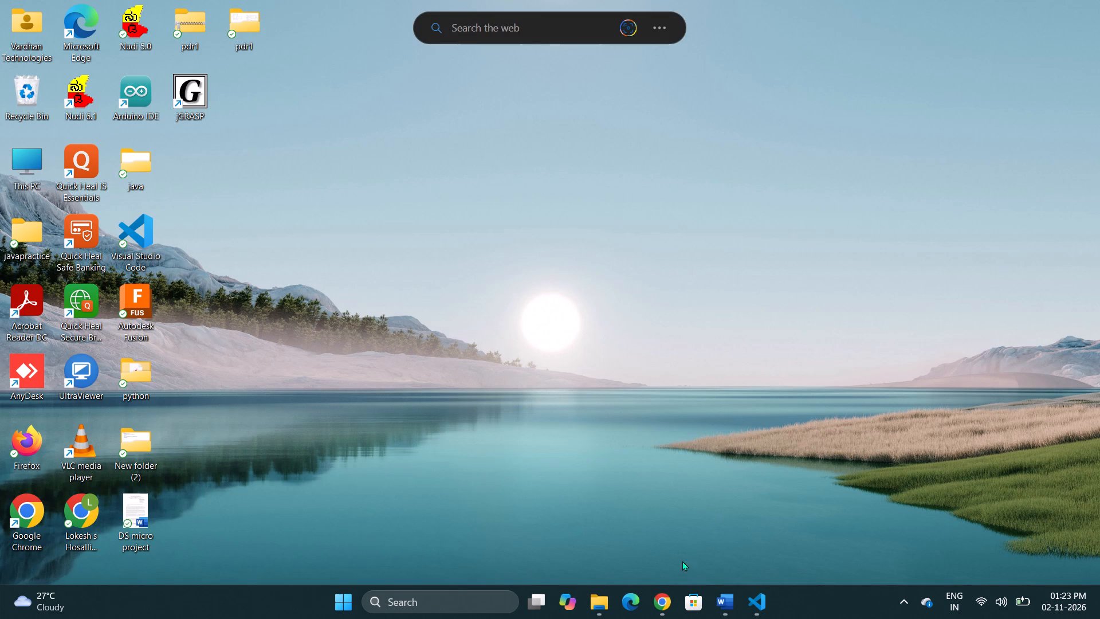
click(673, 594)
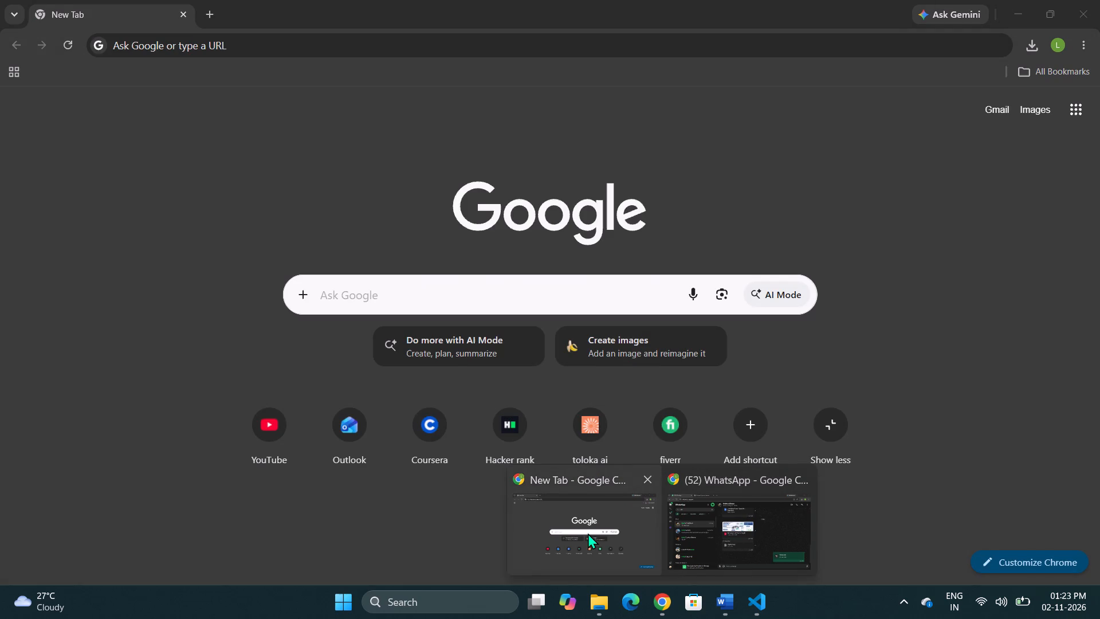
click(588, 533)
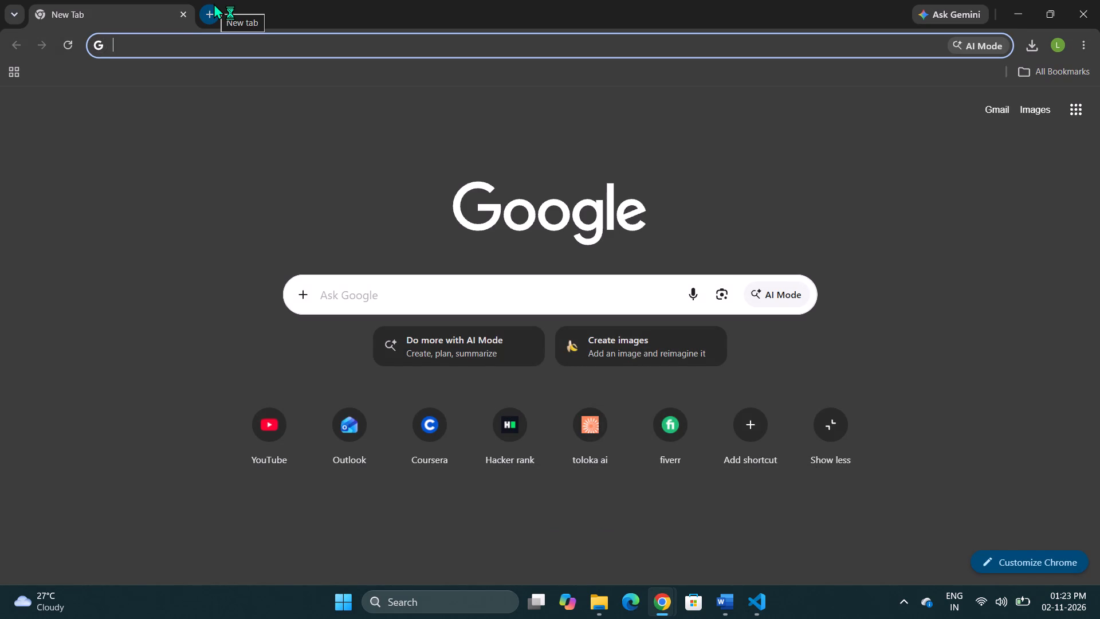
click(214, 3)
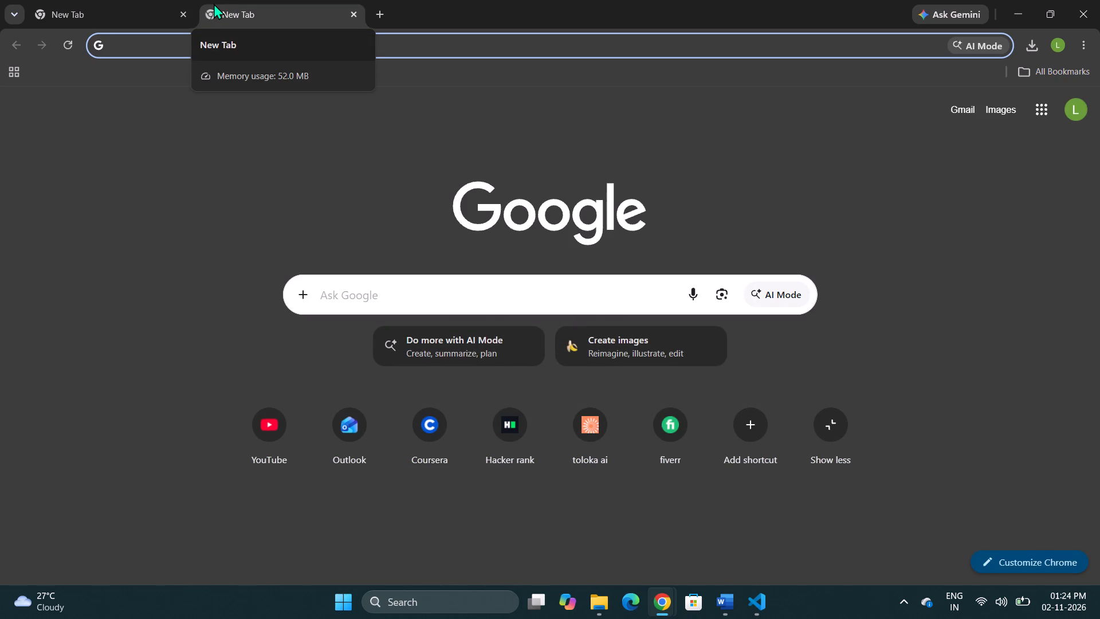
key(BackSpace)
click(214, 3)
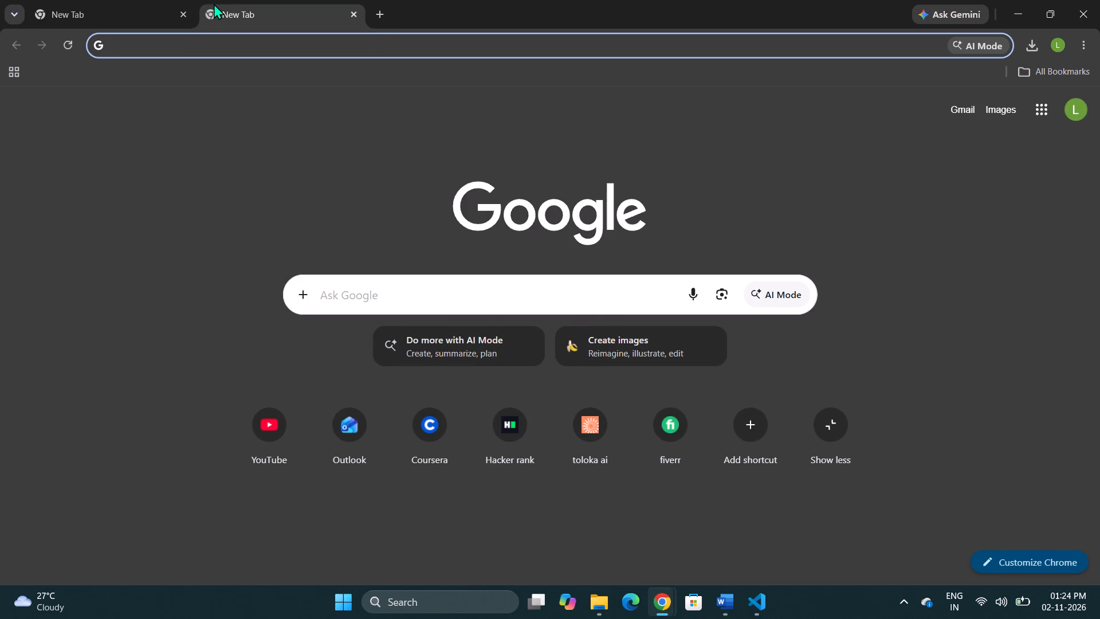
text(online compier)
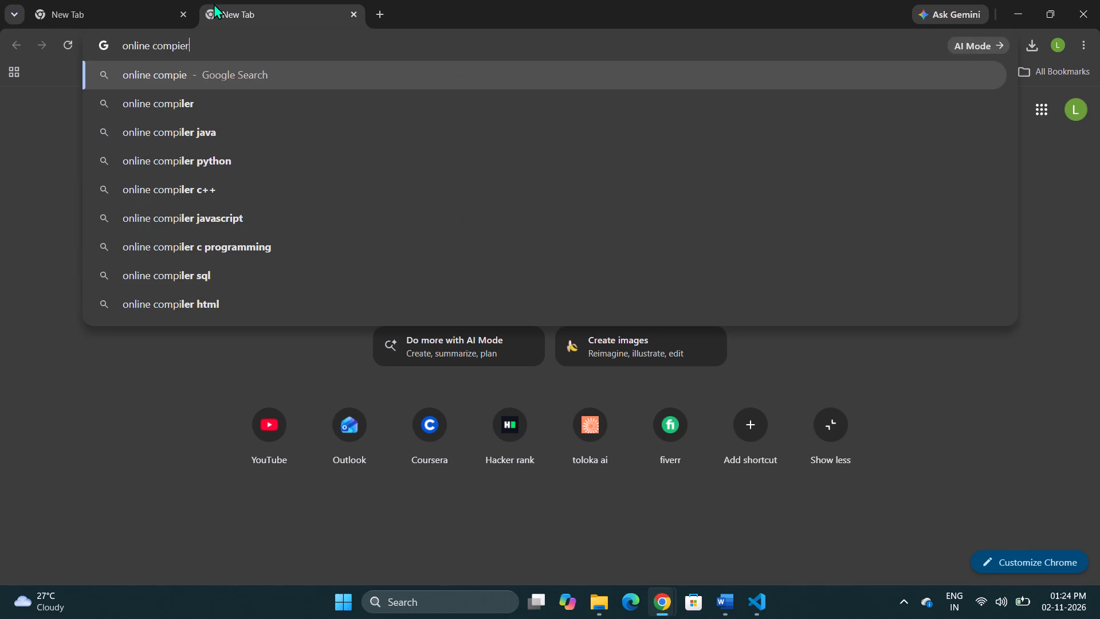
key(space)
key(Return)
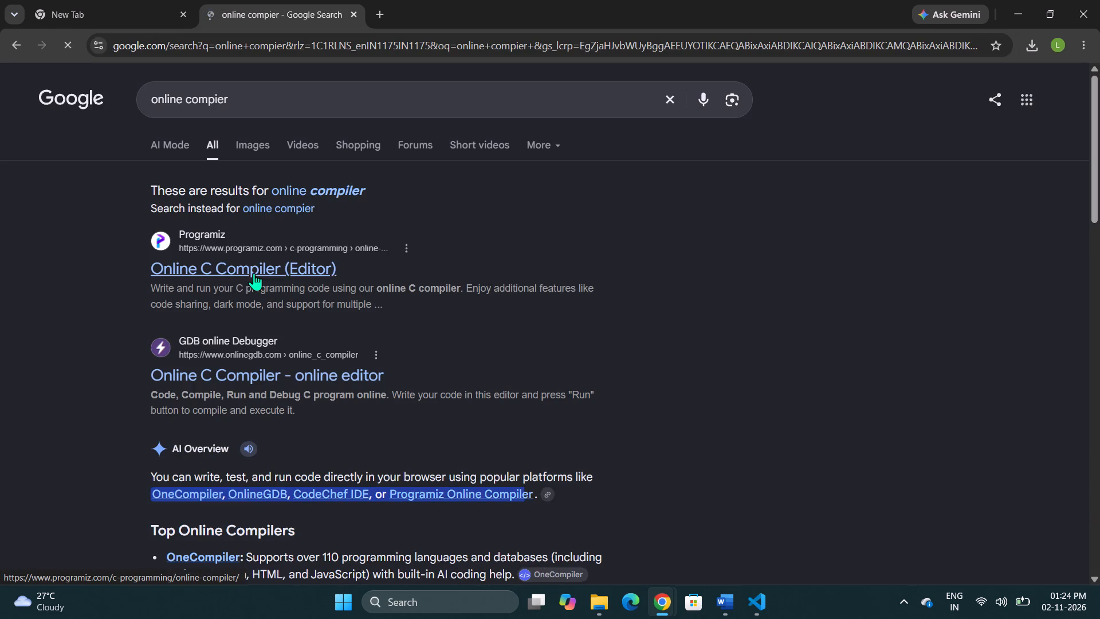
click(263, 380)
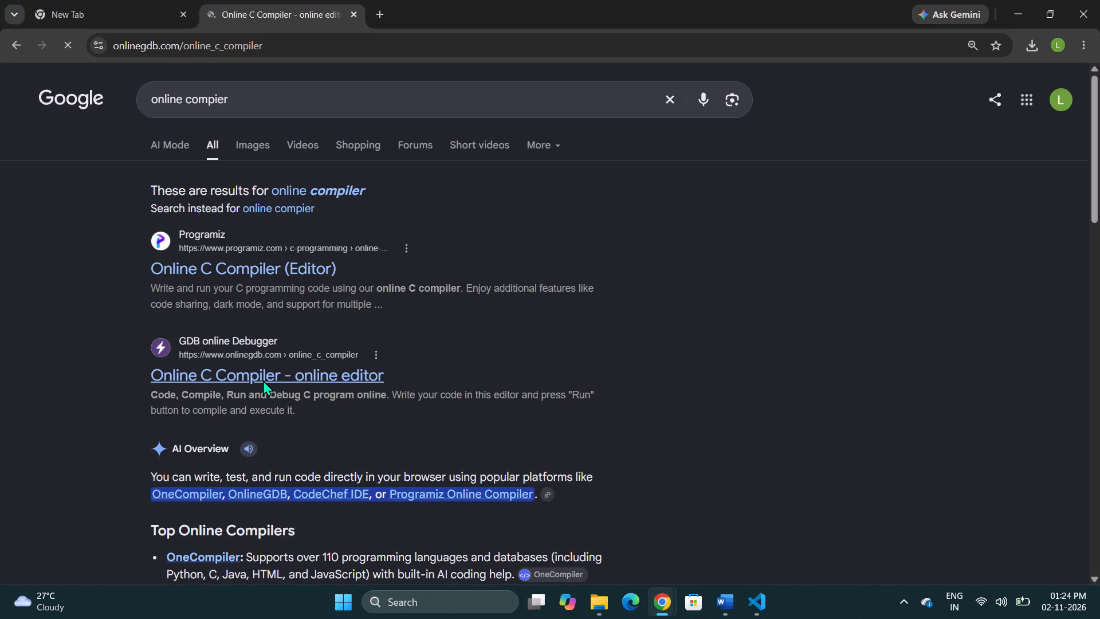
Replace OnlineGDB's sample code with the copied chamber program, with the language set to C++.
drag(517, 329, 225, 73)
key(BackSpace)
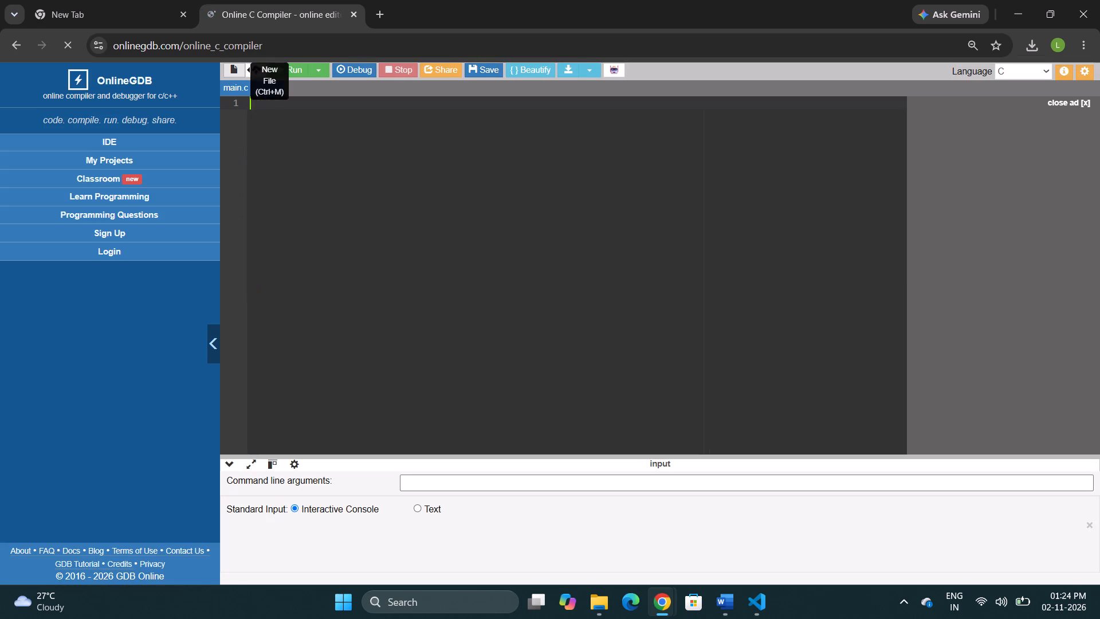
click(1036, 69)
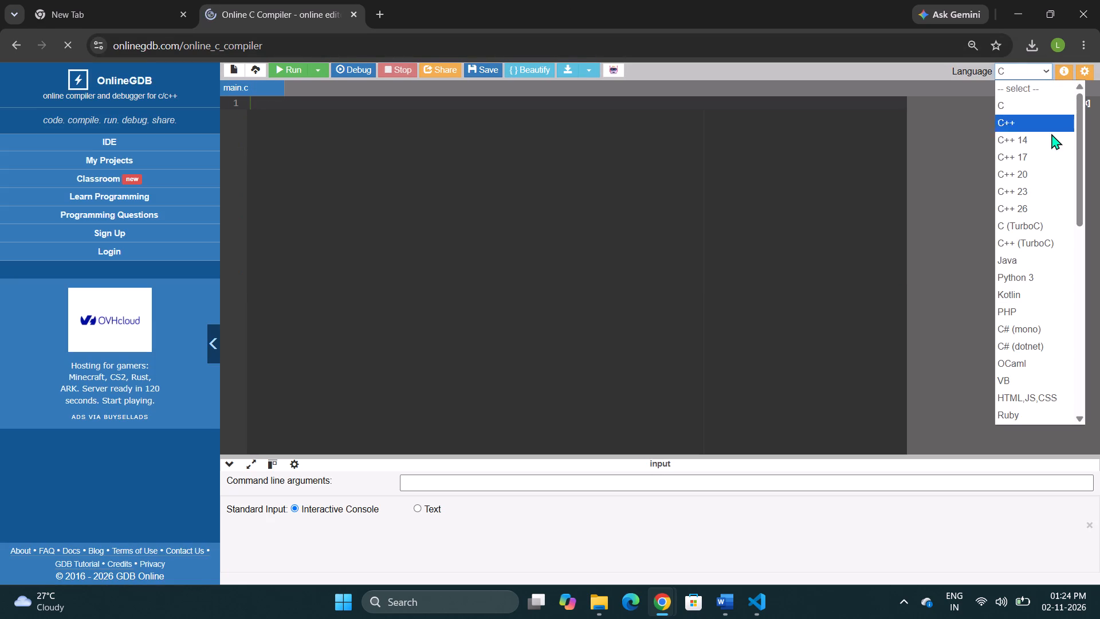
click(1043, 126)
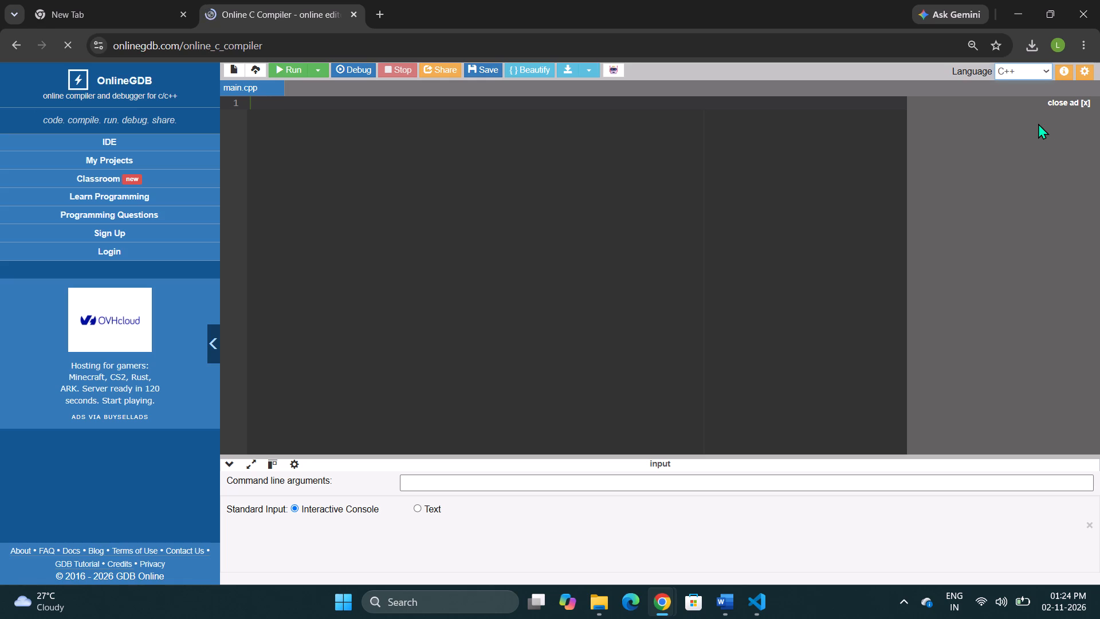
click(724, 192)
key(ctrl+c)
key(ctrl+v)
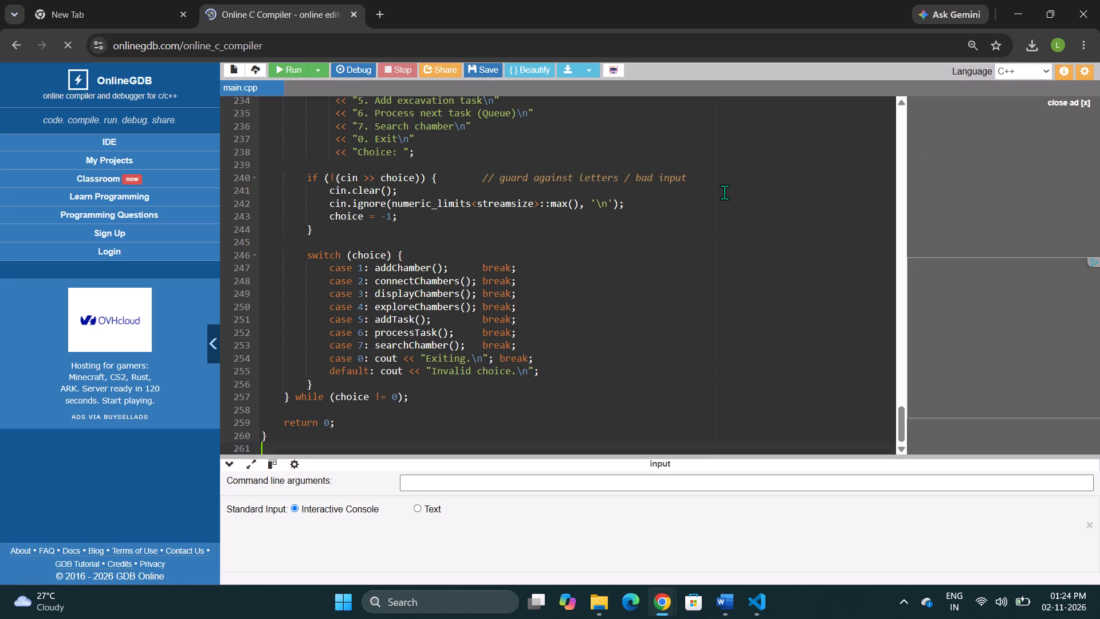
Run the pasted program and enlarge the console area to cover nearly the whole code editor.
click(285, 66)
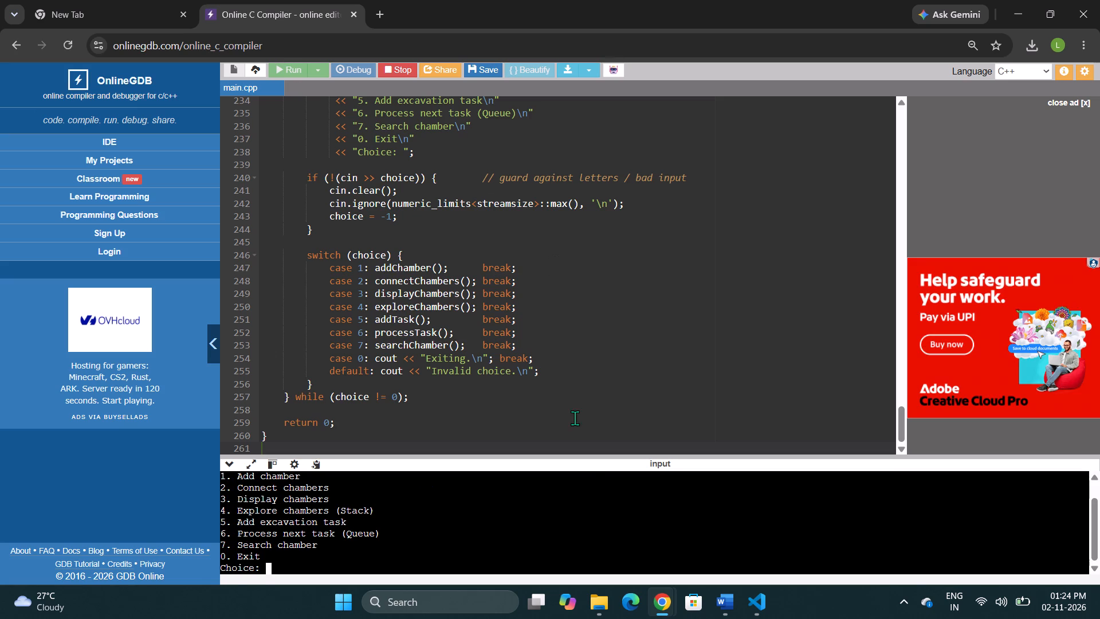
drag(592, 456, 576, 257)
drag(576, 257, 576, 254)
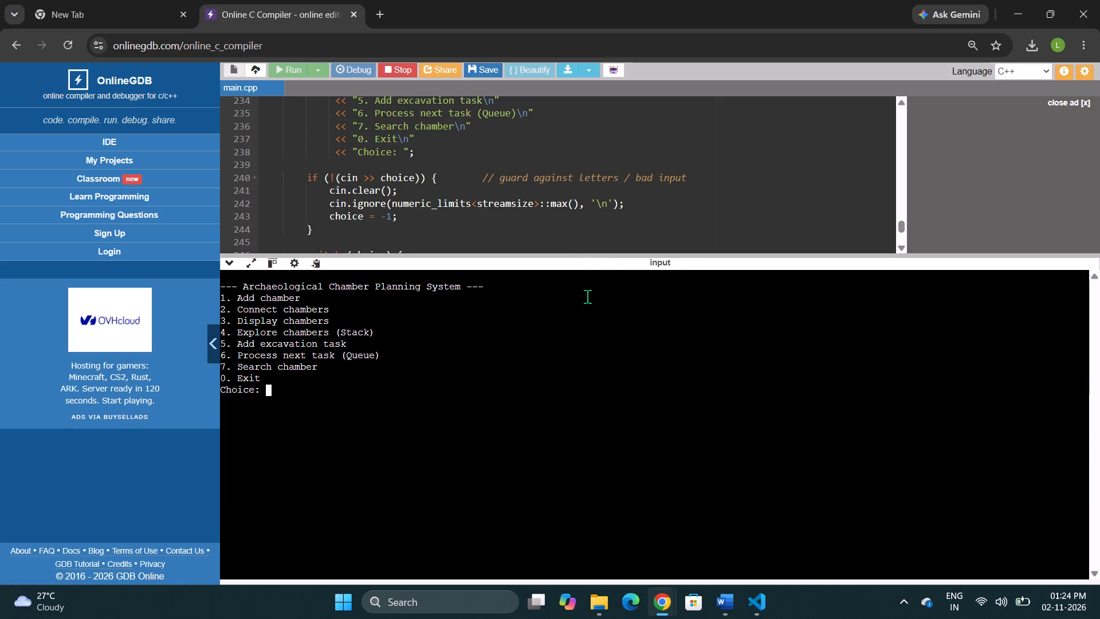
drag(595, 254, 590, 123)
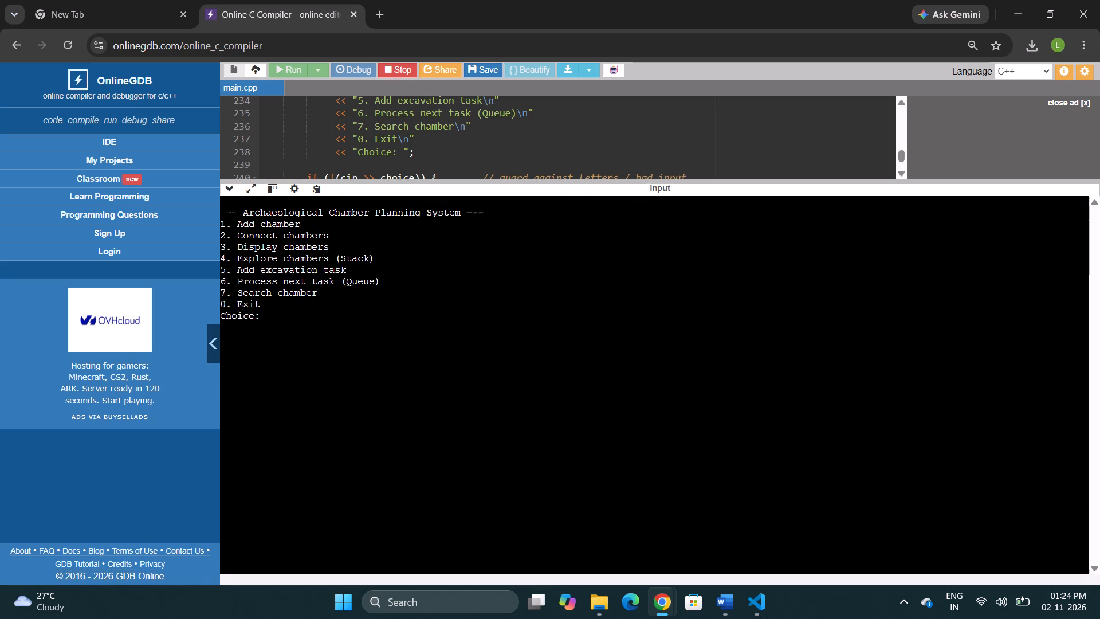
drag(590, 123, 591, 100)
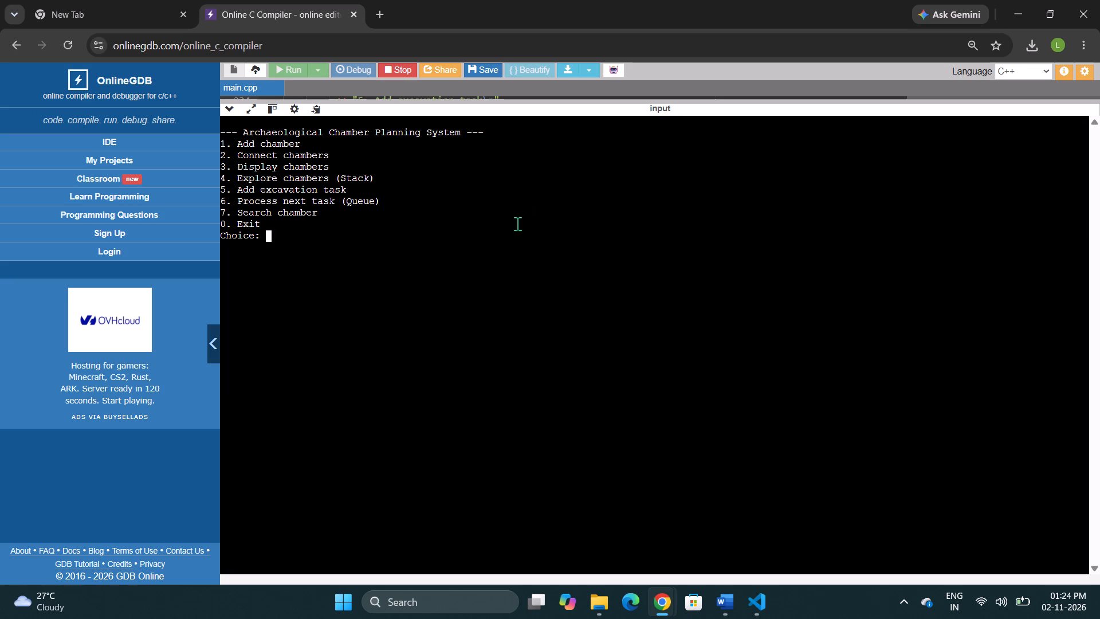
Use the program's Add chamber option (1) to add a chamber with ID 1 named "loop".
key(1)
key(Return)
key(1)
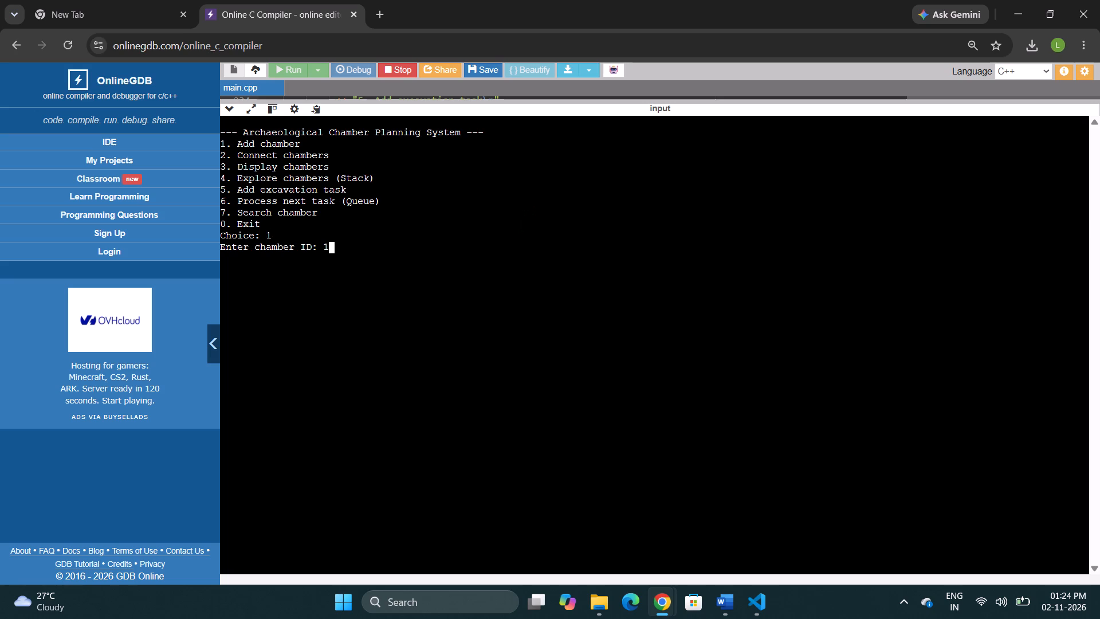
key(space)
key(Return)
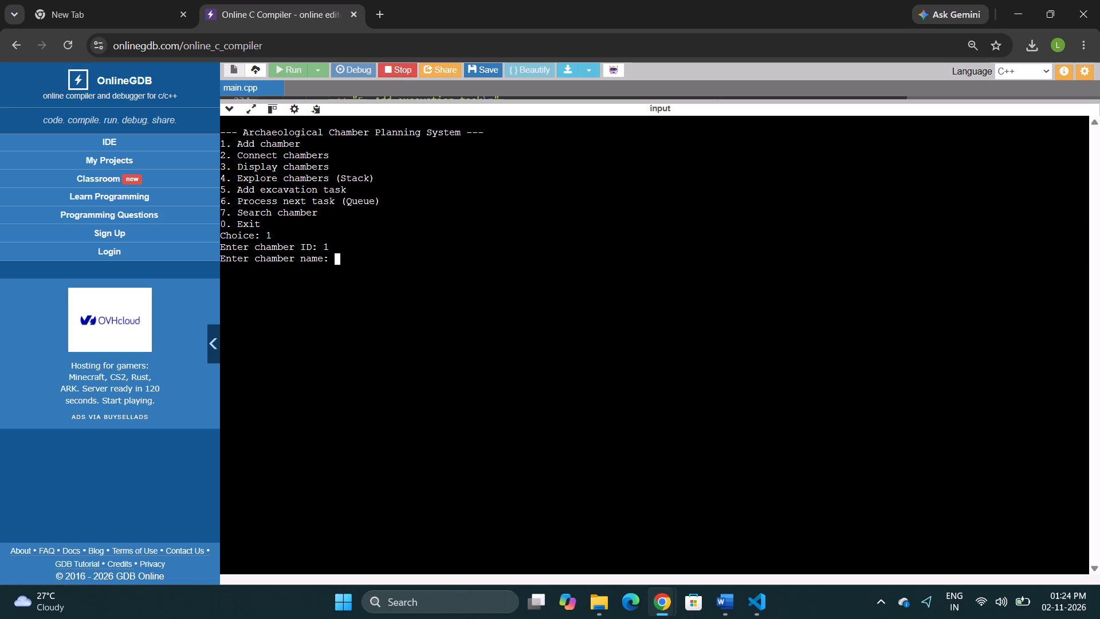
text(loop)
key(Return)
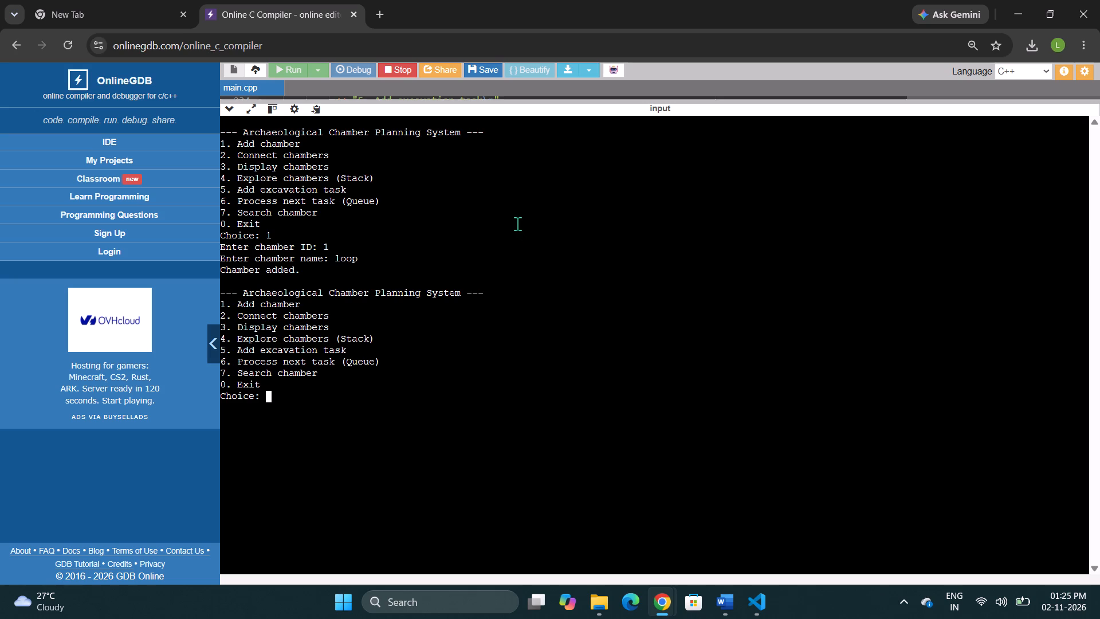
Add a second chamber with ID 2 named "flash" using the program's option 1.
key(1)
key(Return)
key(2)
key(Return)
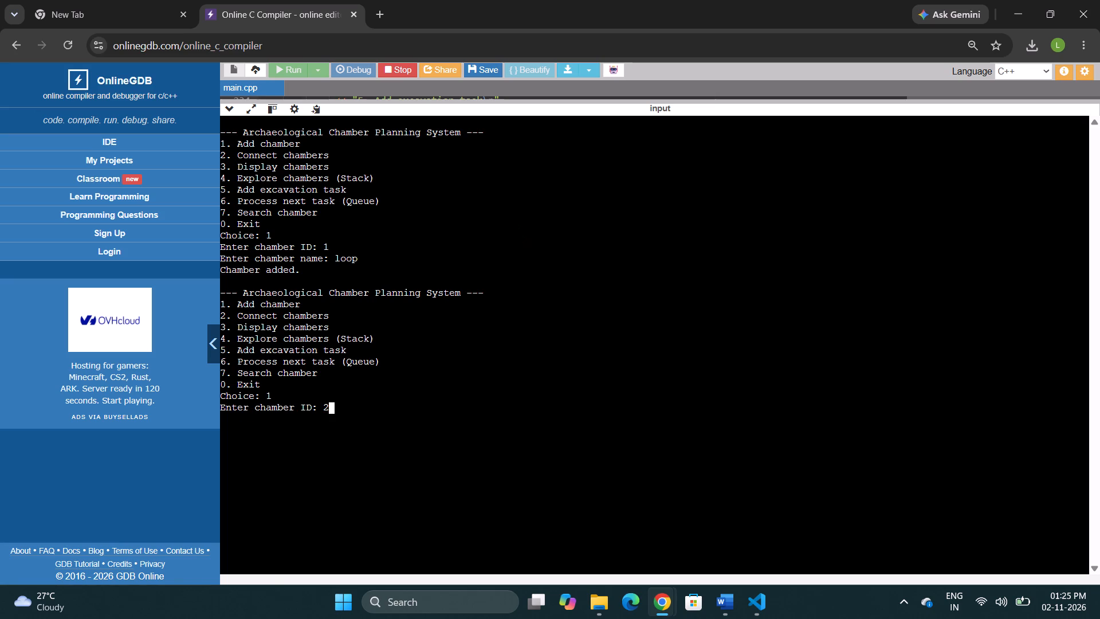
key(l)
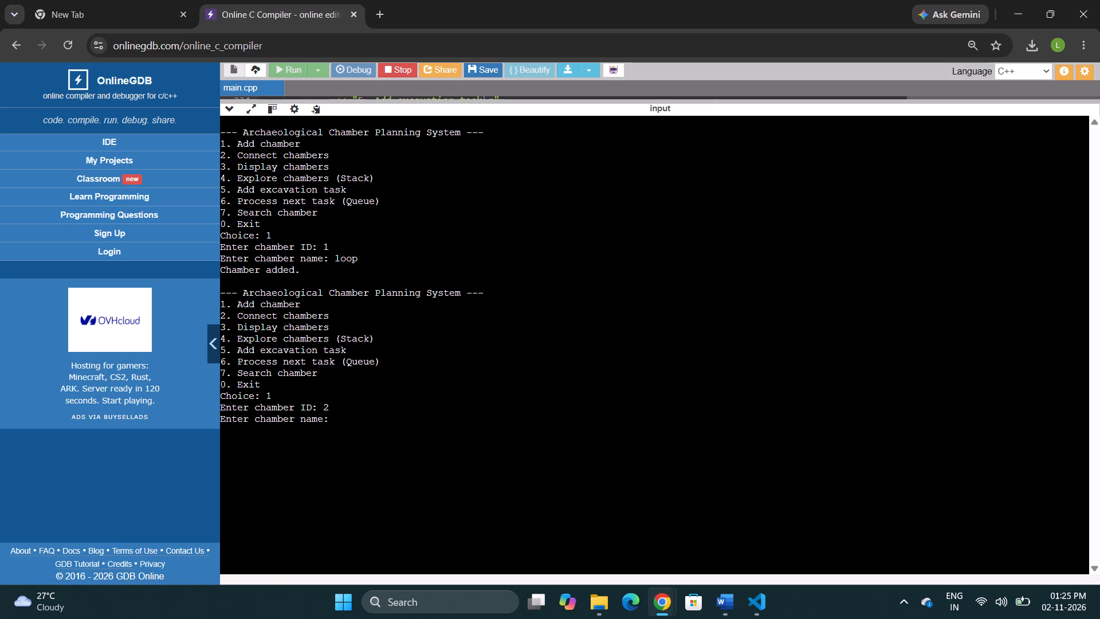
key(BackSpace)
text(flas)
key(h)
key(Return)
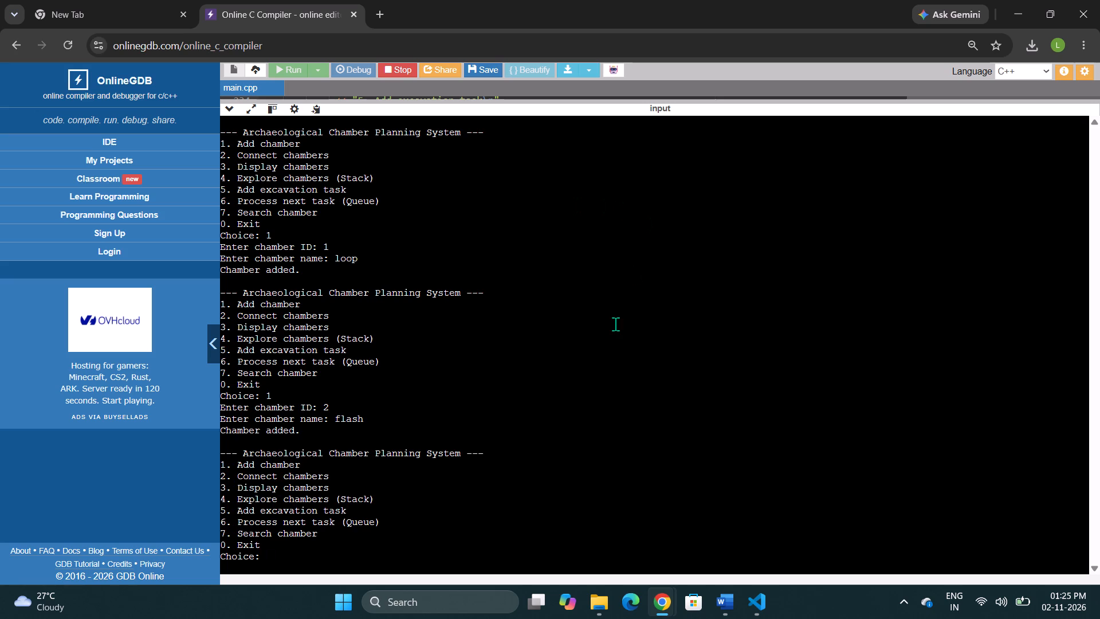
Connect chambers 1 and 2 using the program's Connect chambers option (2).
key(2)
key(Return)
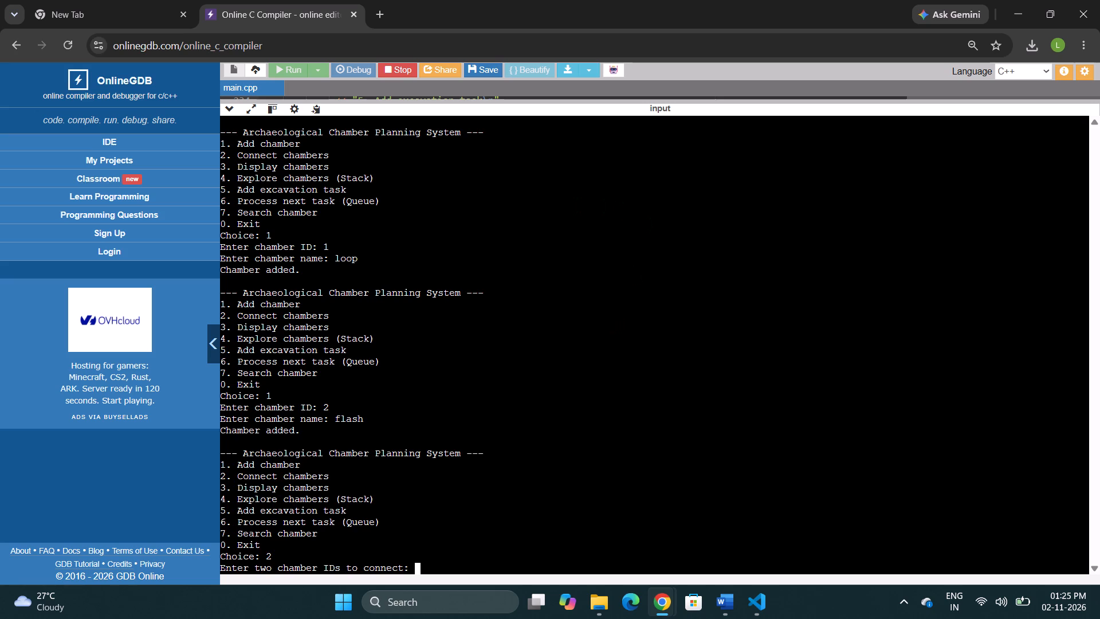
text(1 2)
key(Return)
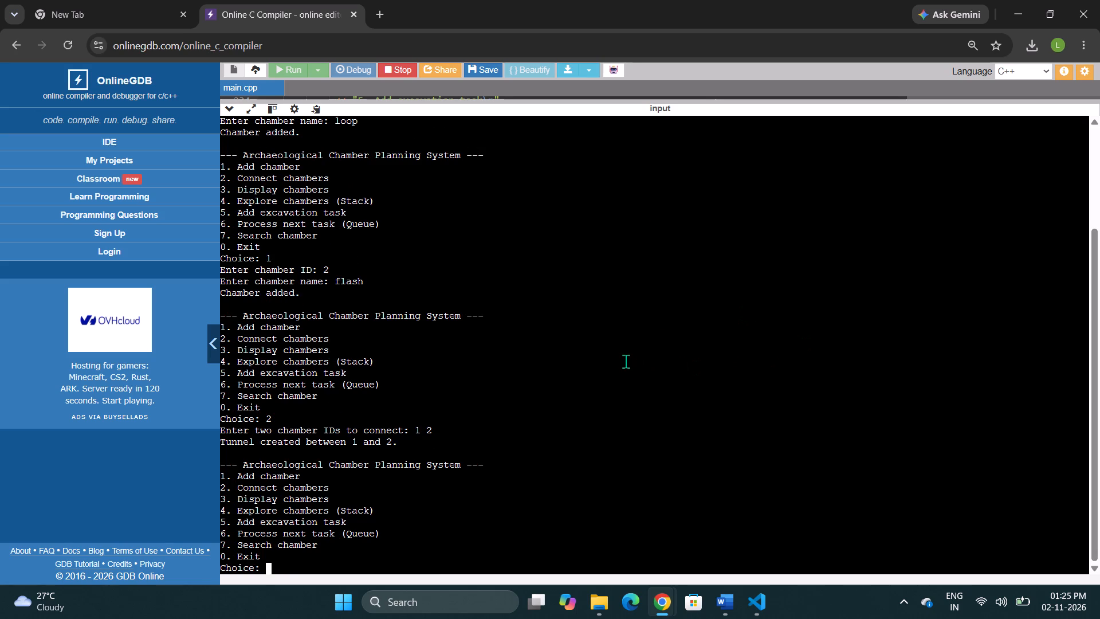
Run the program's Display chambers option (3) to list the chambers and their connections.
scroll(626, 361, down, 1)
key(3)
key(Return)
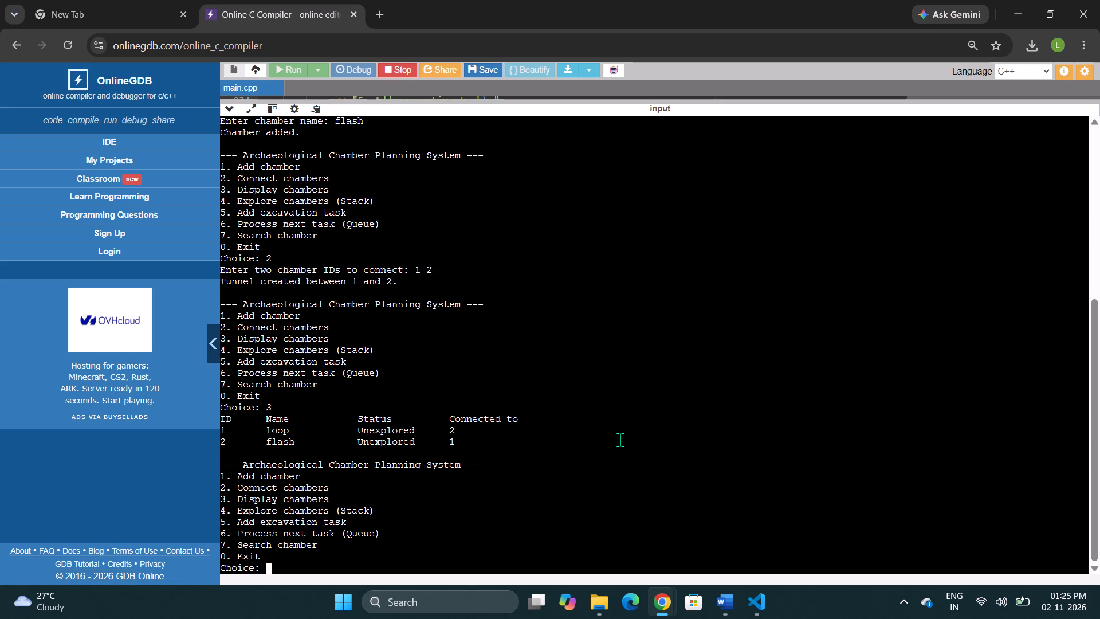
Run the program's Explore chambers (Stack) option (4) with starting chamber ID 1.
key(4)
key(Return)
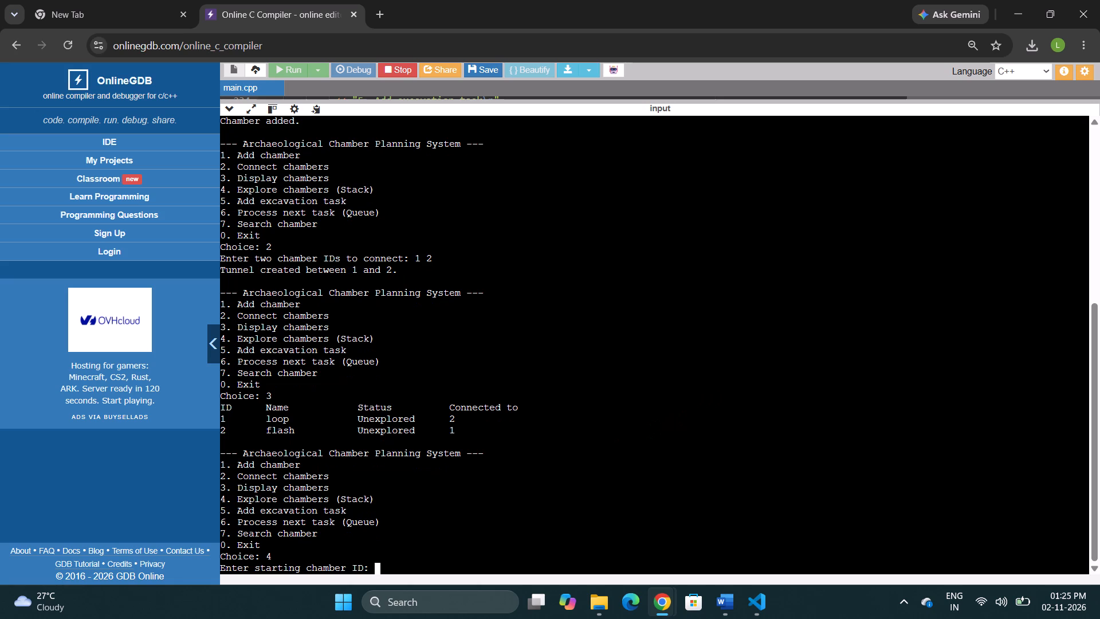
key(1)
key(Return)
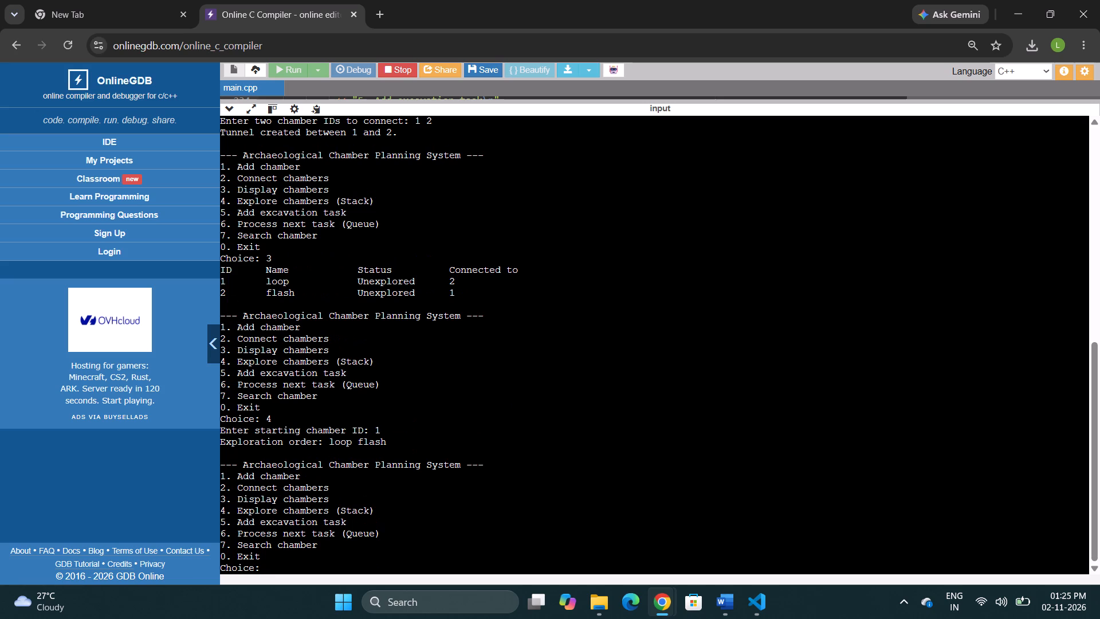
Run the program's Display chambers option (3) again to list the chambers after exploration.
key(3)
key(Return)
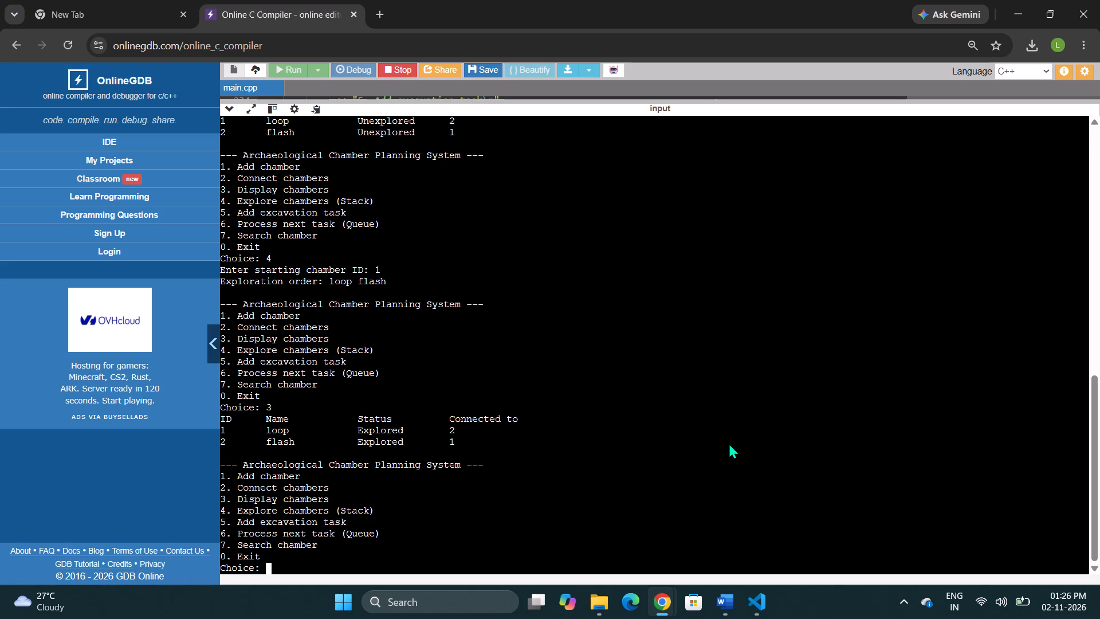
Run the program's Explore chambers (Stack) option (4) with starting chamber ID 2.
key(4)
key(Return)
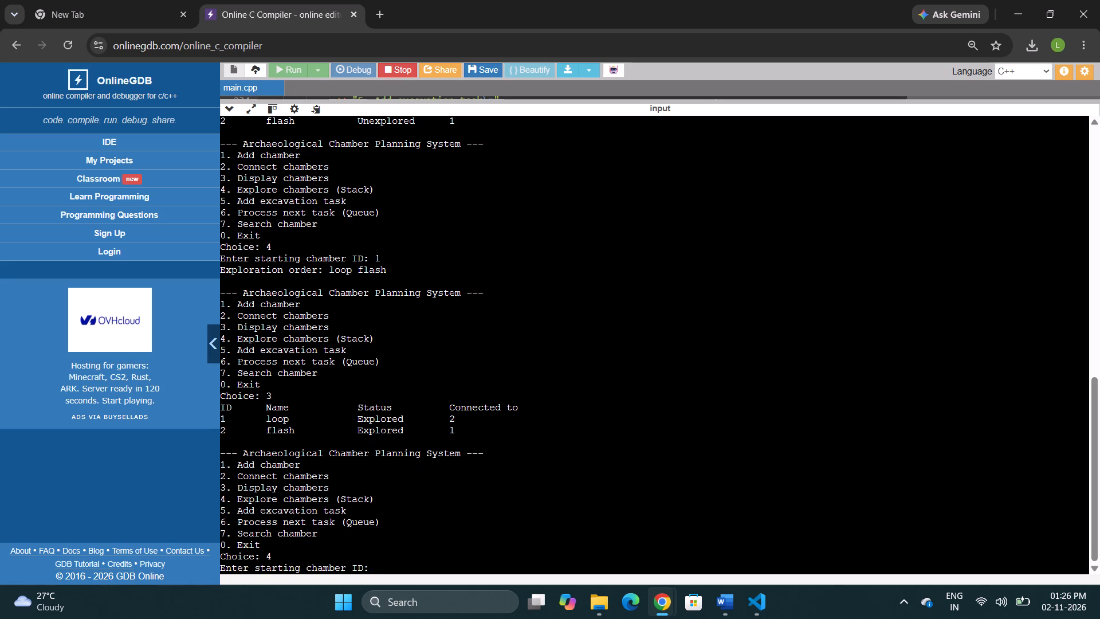
key(2)
key(Return)
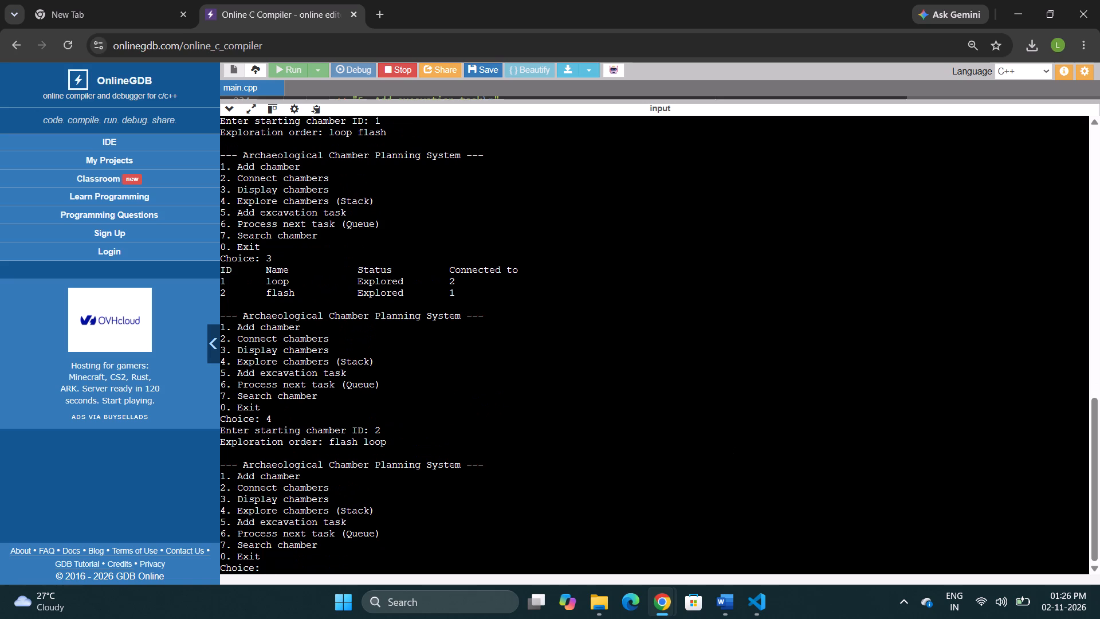
Add an excavation task named "connect" using the program's option 5.
key(5)
key(Return)
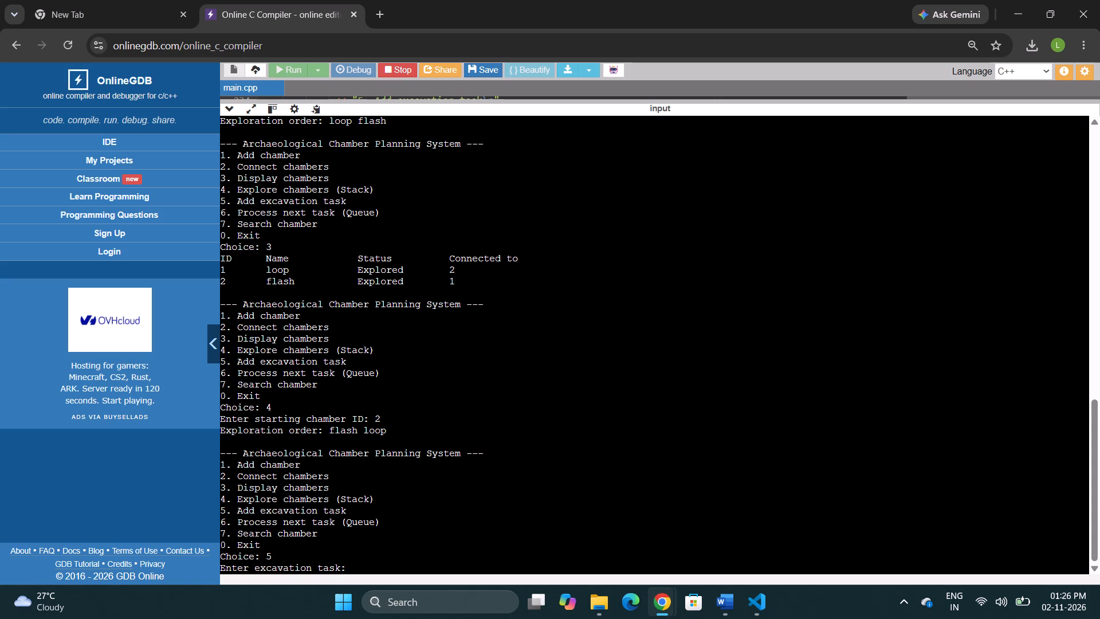
text(connect)
key(space)
key(Return)
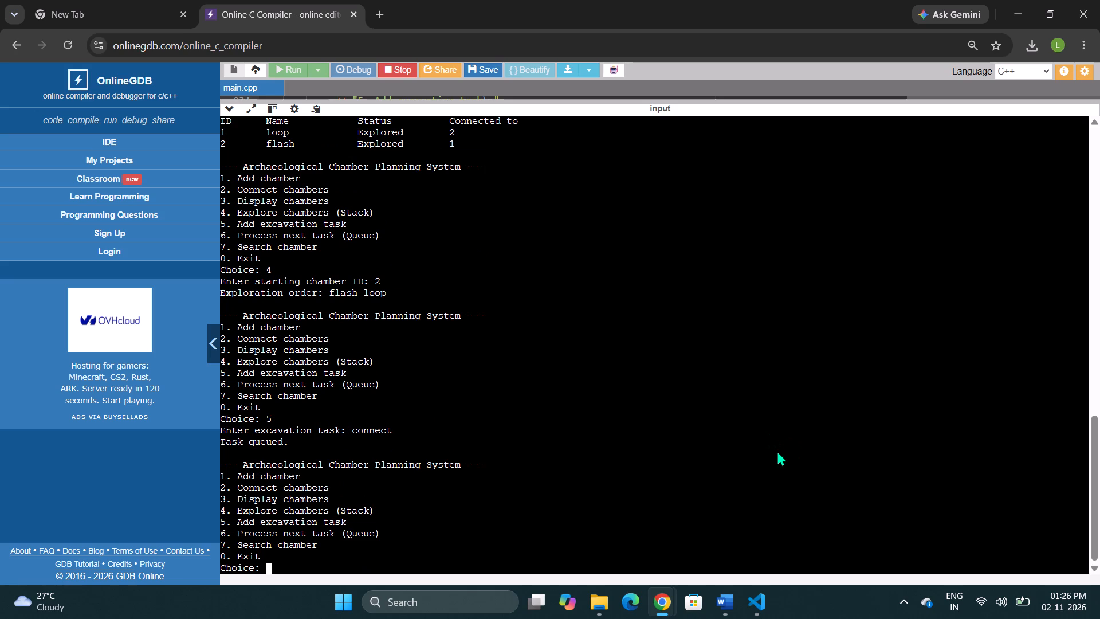
Process the queued excavation task using the program's Process next task (Queue) option (6).
key(6)
key(Return)
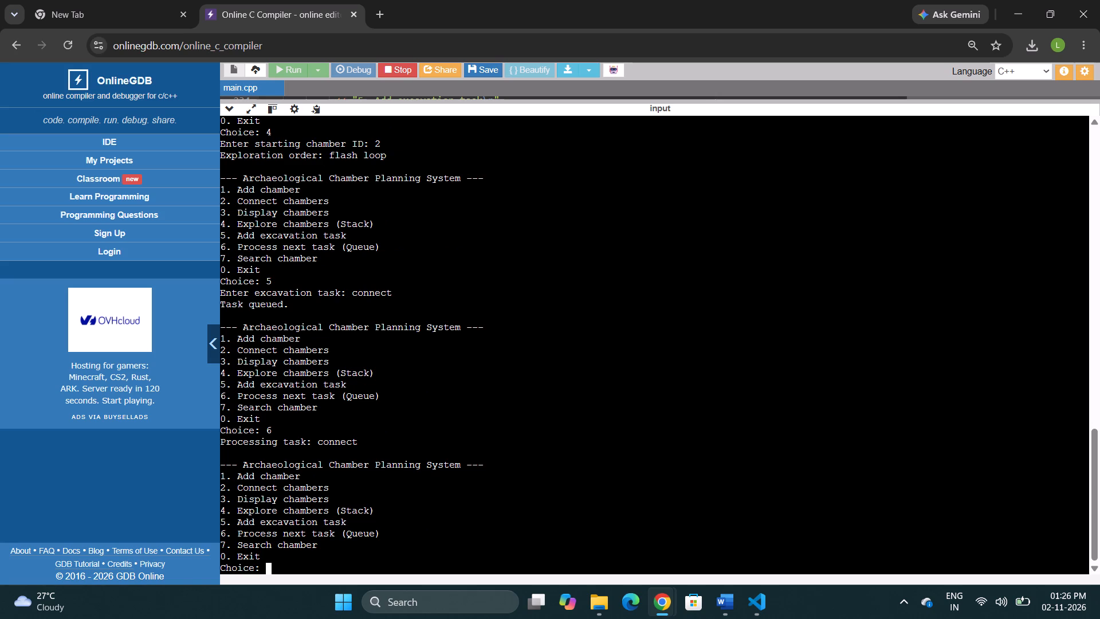
Search for chamber ID 2 using the program's Search chamber option (7).
key(7)
key(Return)
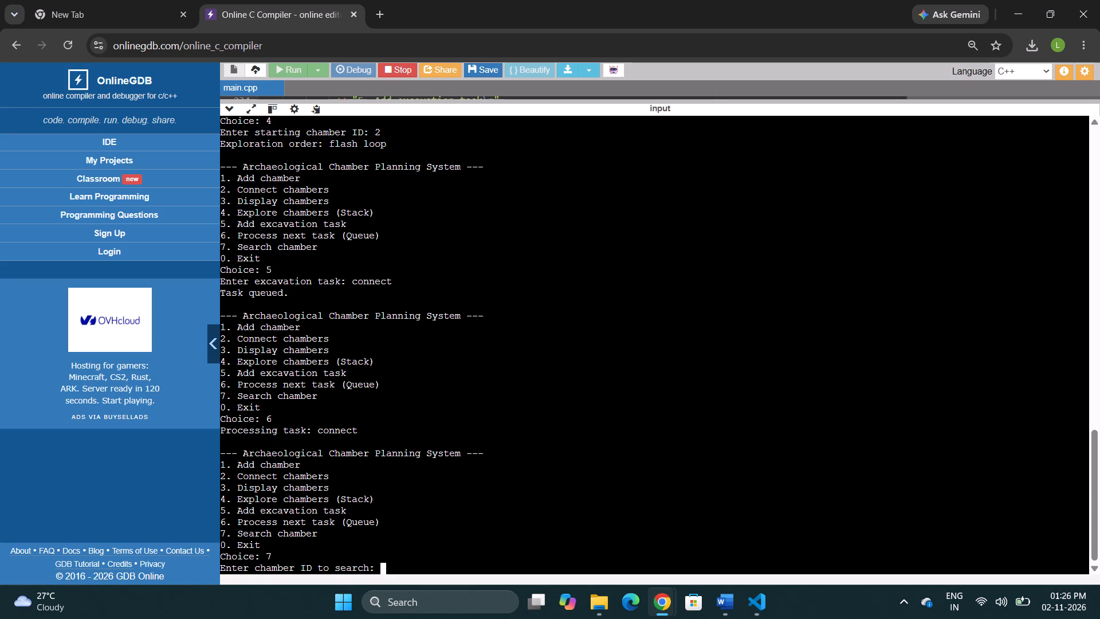
key(2)
key(Return)
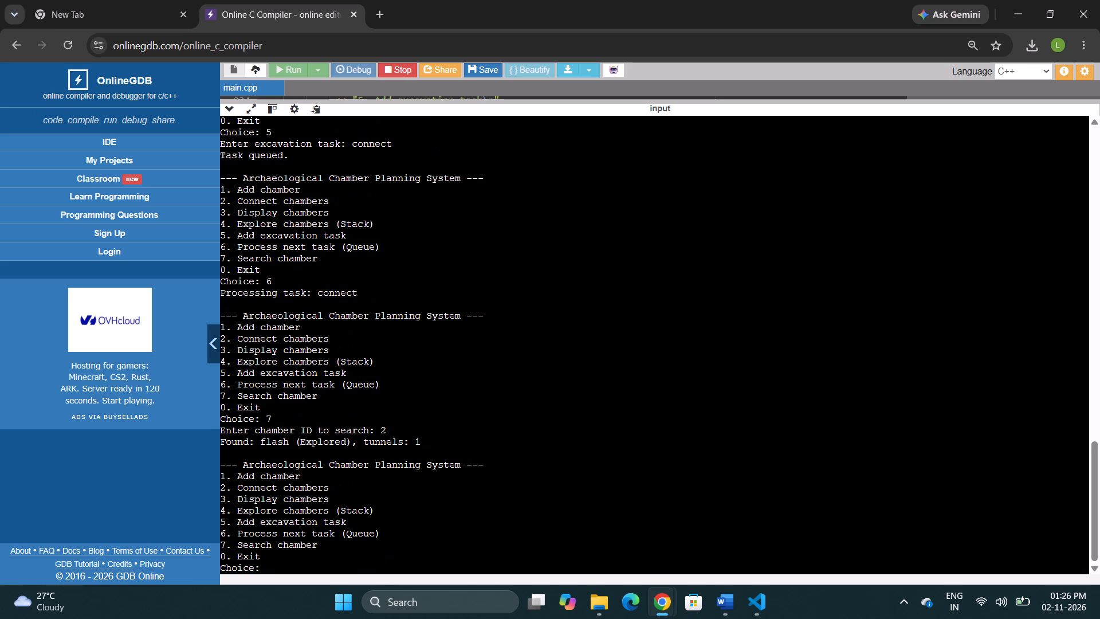
End the program run using its Exit option (0).
key(0)
key(Return)
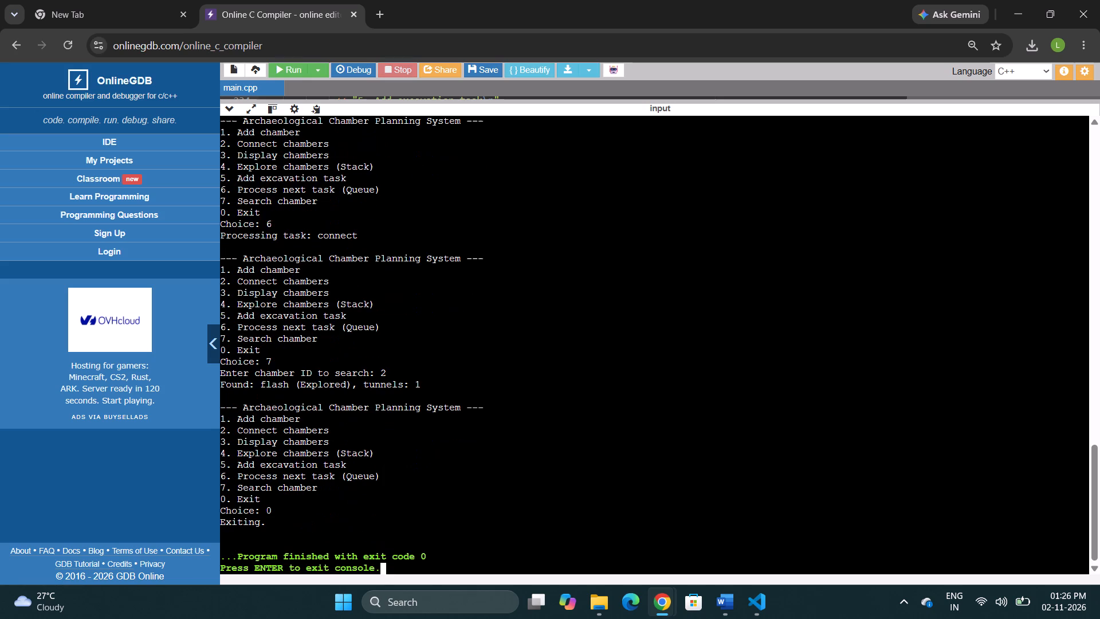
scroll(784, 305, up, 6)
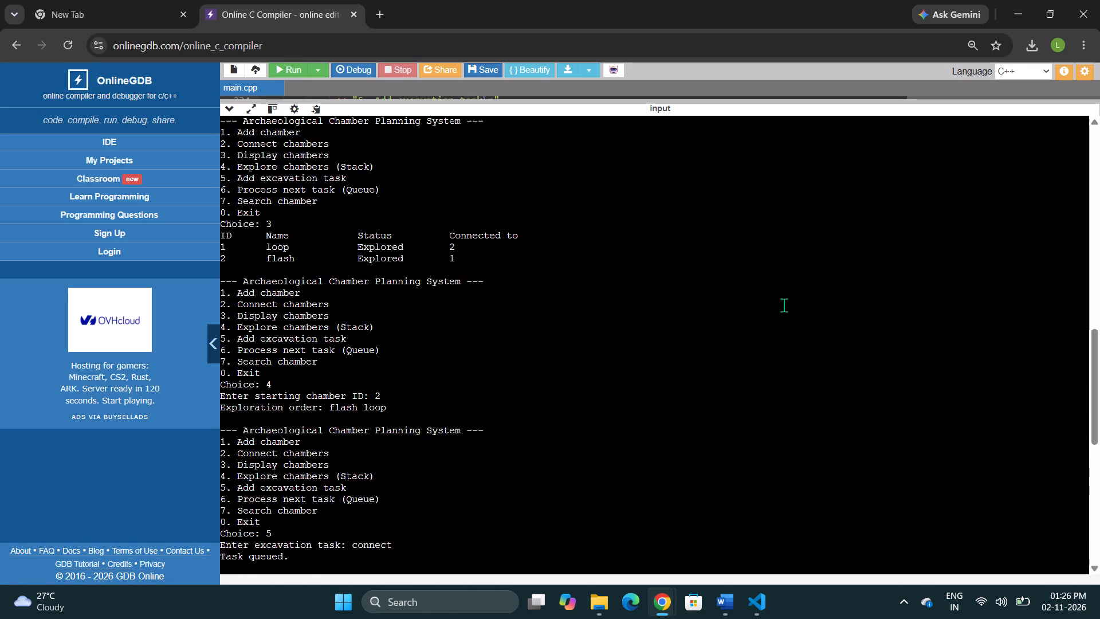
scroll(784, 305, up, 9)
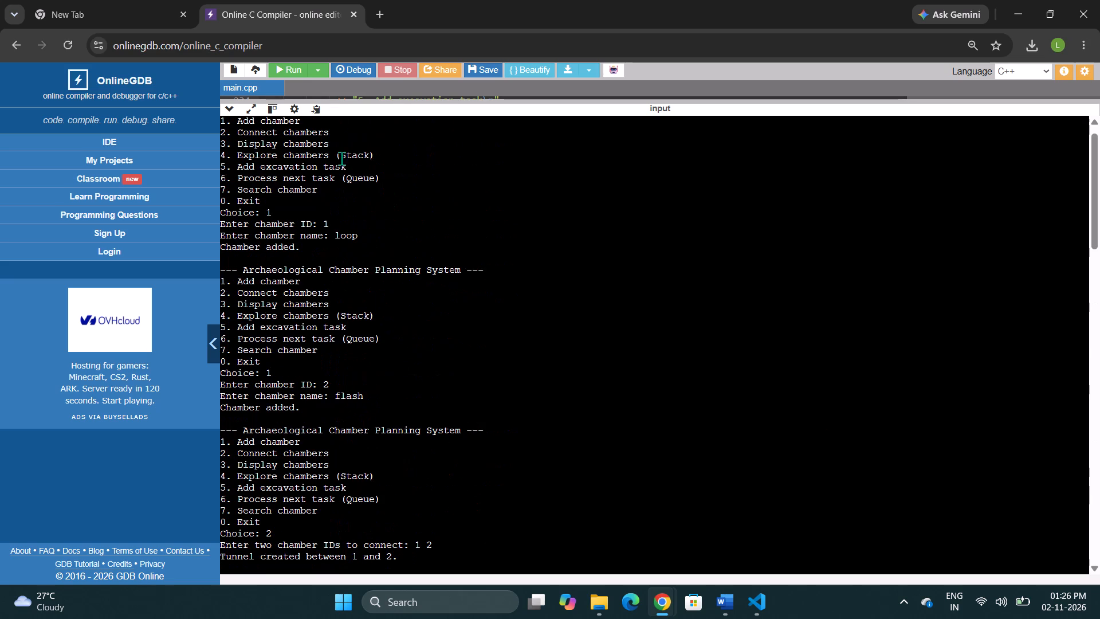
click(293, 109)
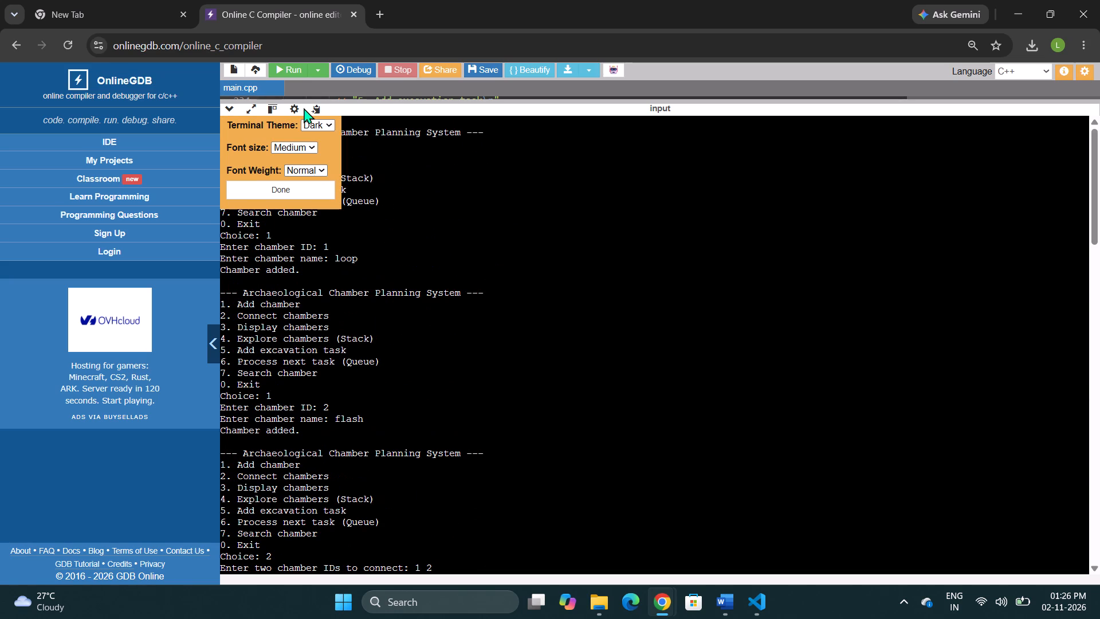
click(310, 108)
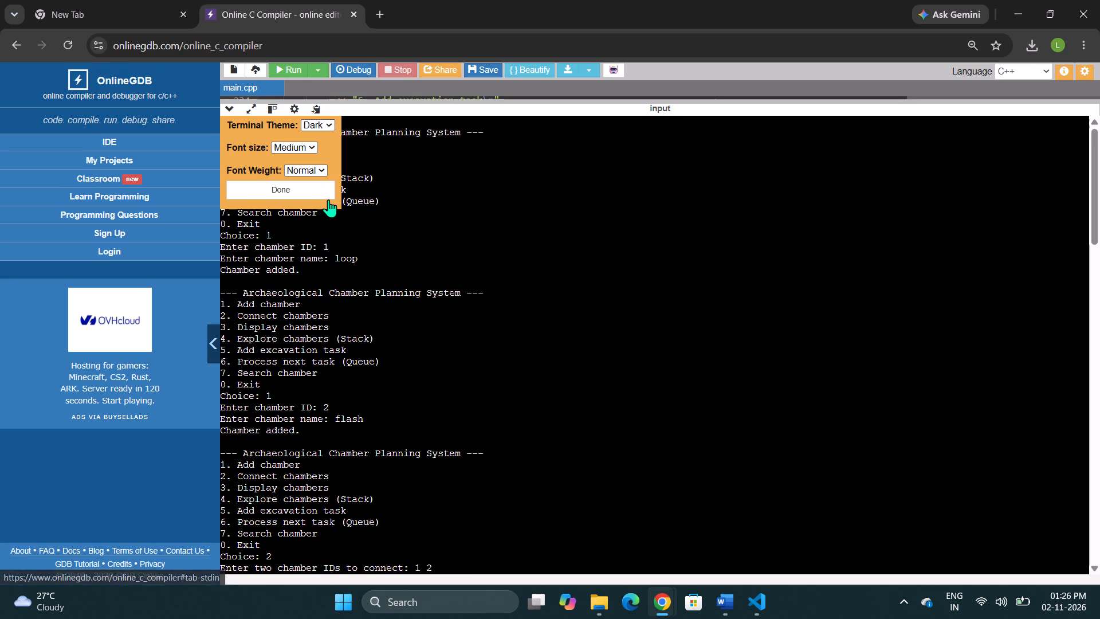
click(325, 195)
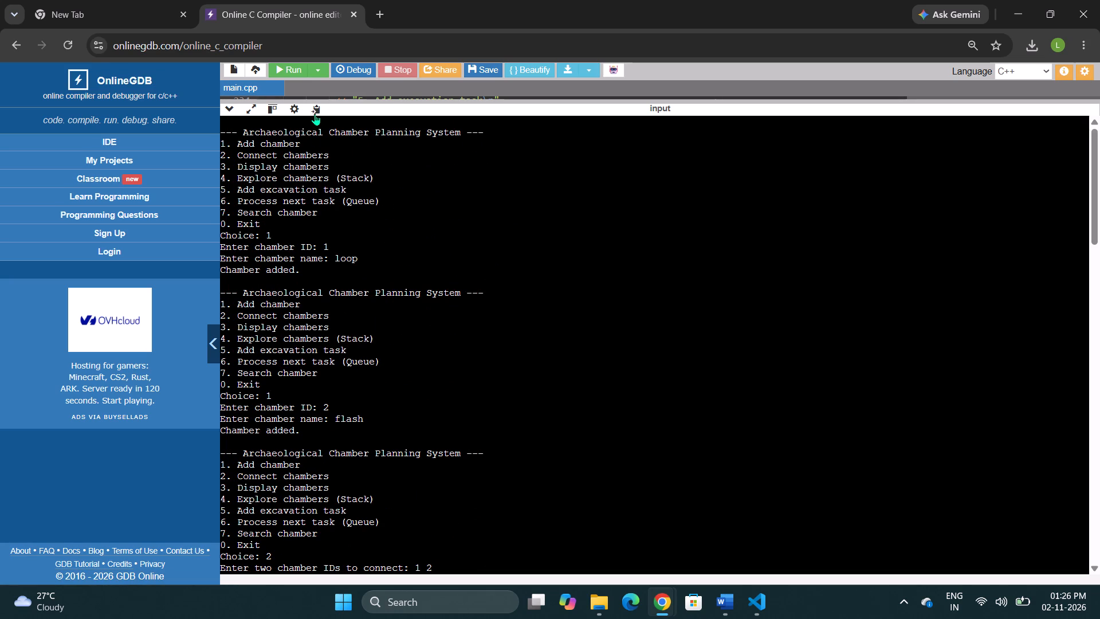
Copy the full console output and paste it under the "6. RESULTS" heading of the micro-project report in Word.
click(316, 113)
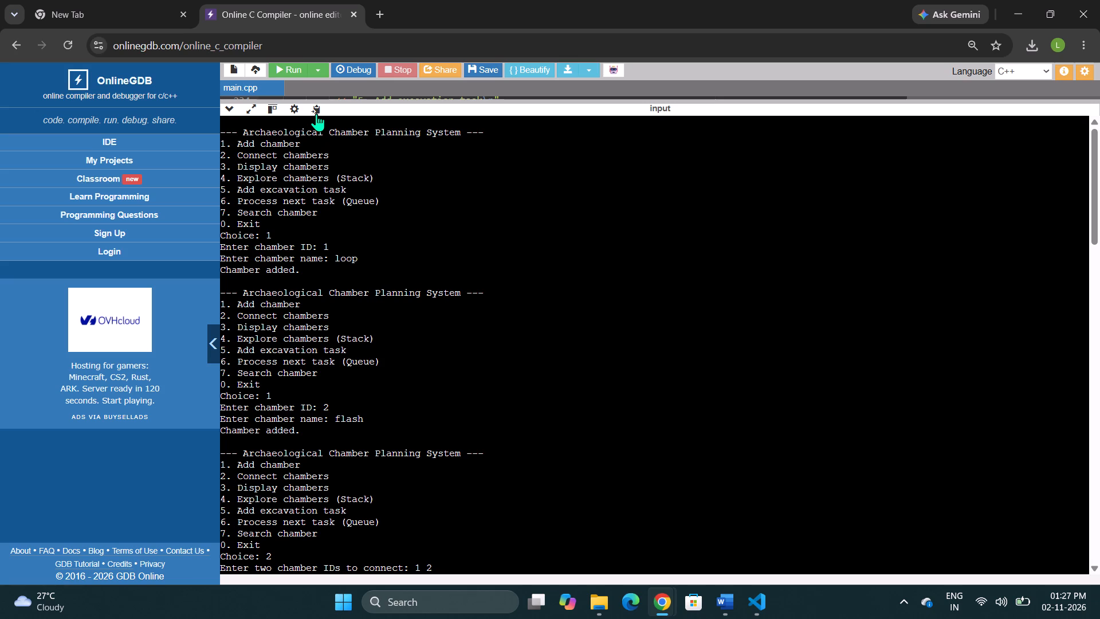
click(316, 113)
click(316, 113)
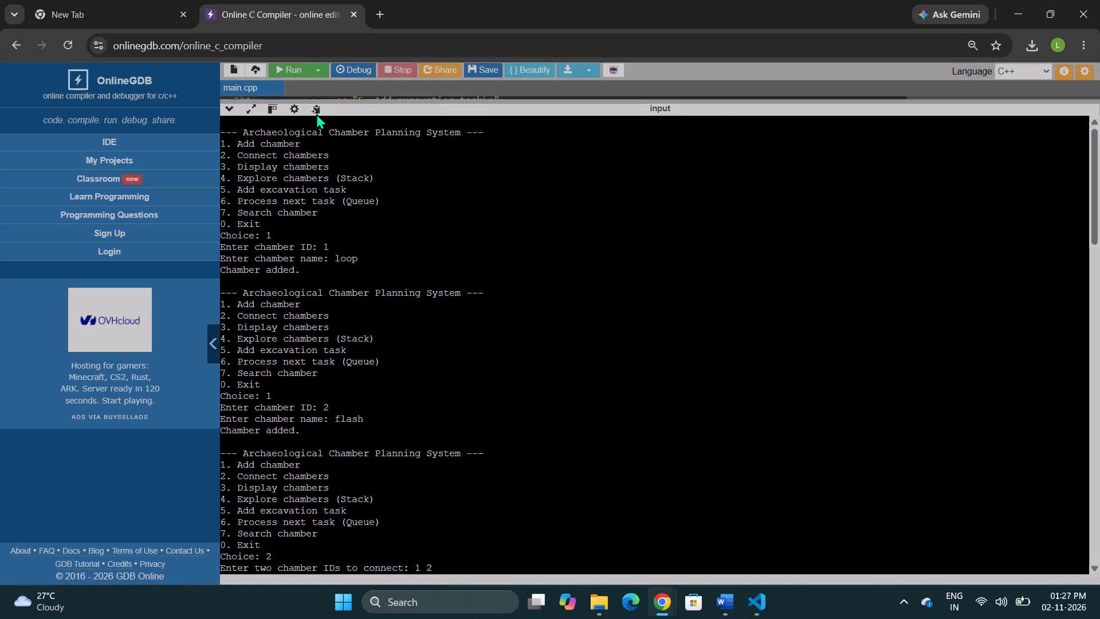
click(714, 156)
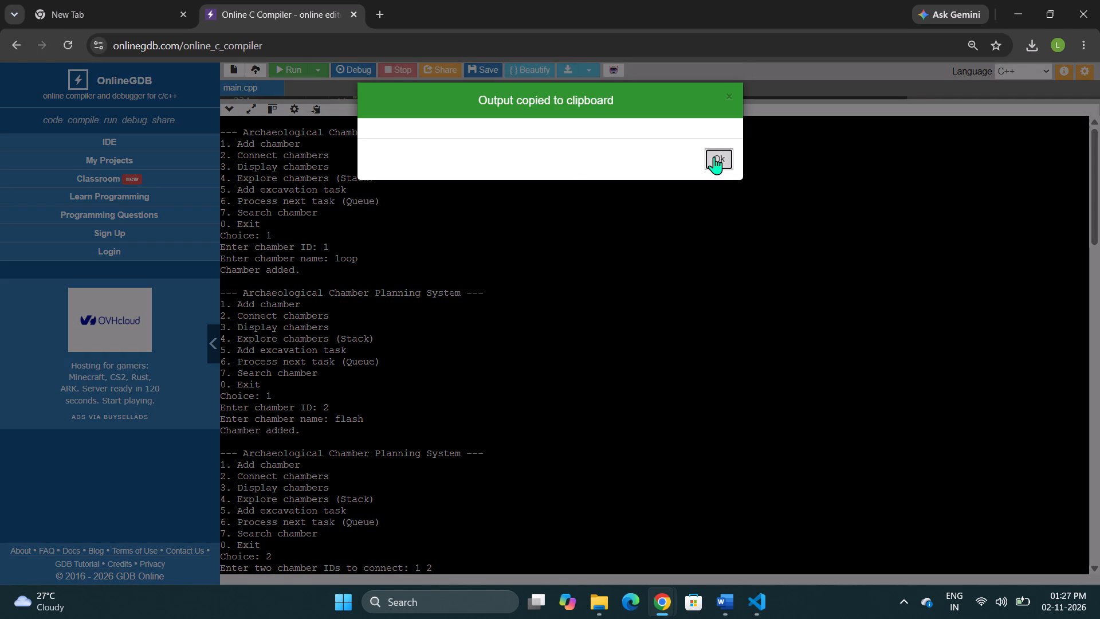
click(120, 0)
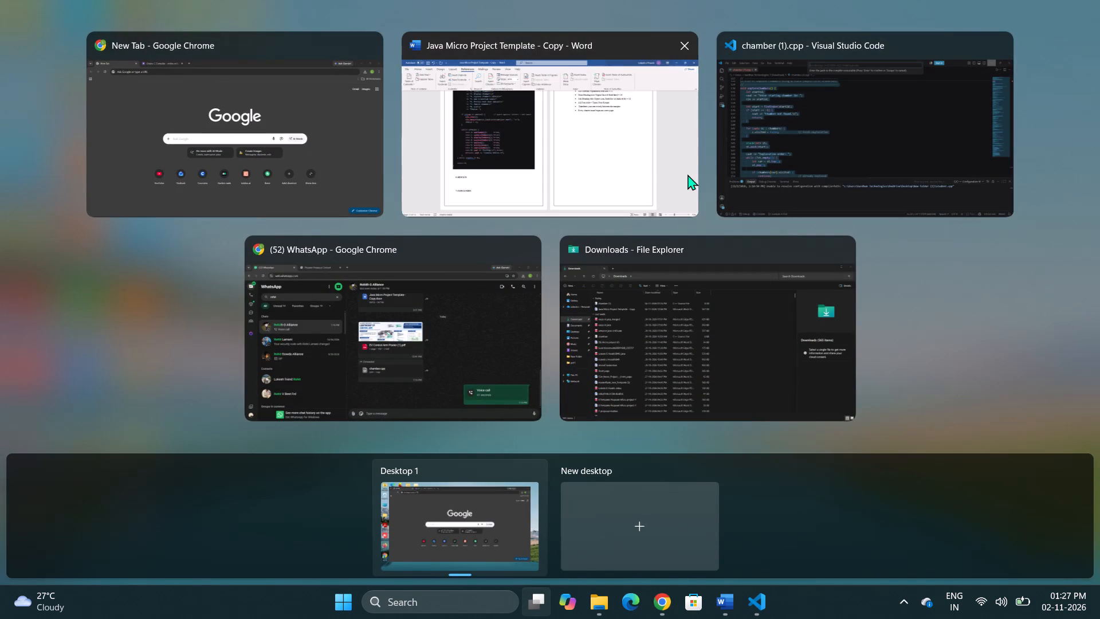
click(592, 146)
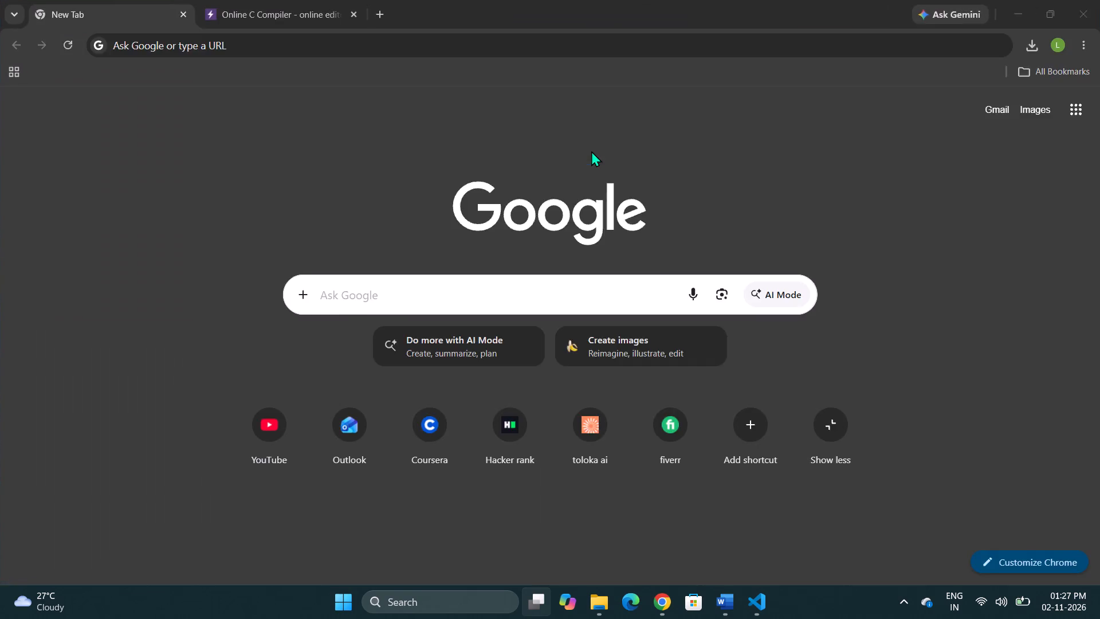
key(ctrl+v)
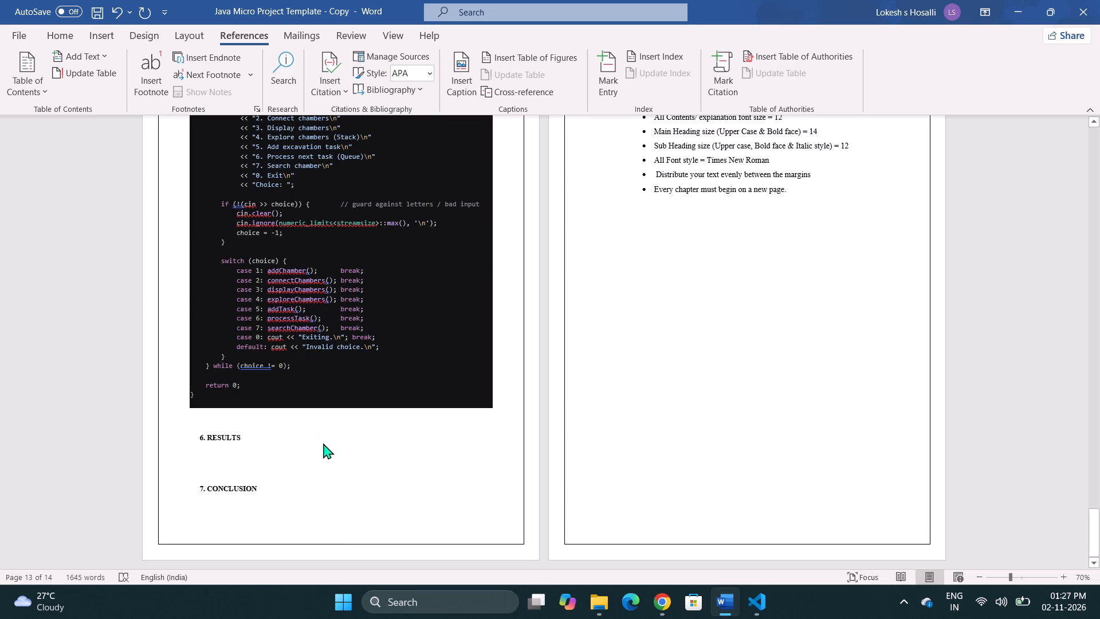
Select the placeholder paragraph under the "7. CONCLUSION" heading, after the pasted program output.
scroll(323, 443, right, 1)
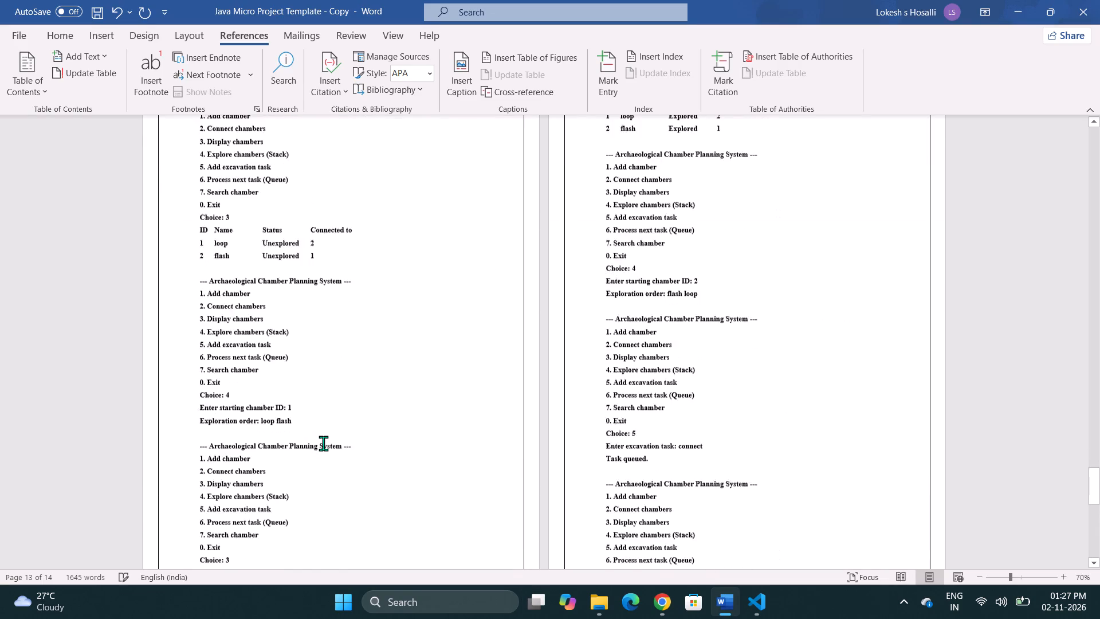
scroll(323, 443, right, 2)
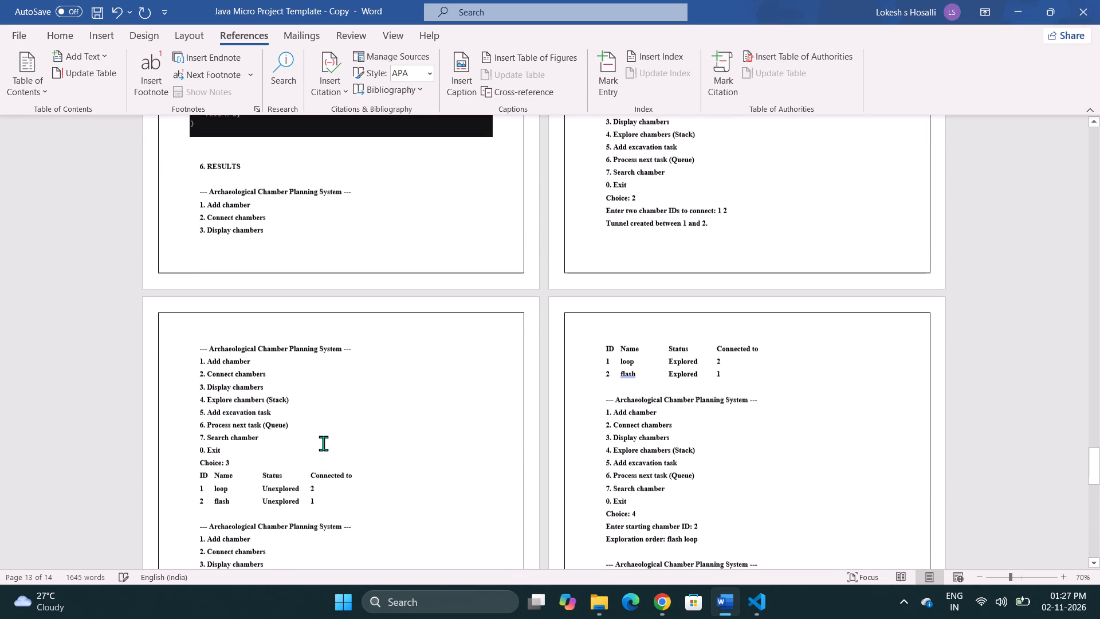
scroll(323, 443, right, 1)
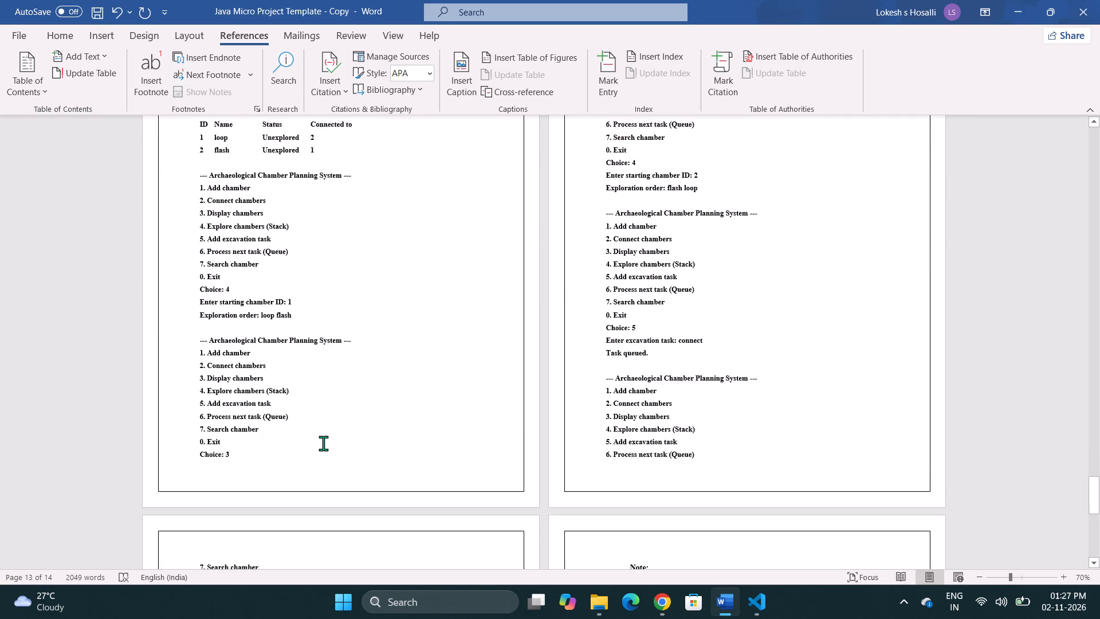
scroll(323, 443, right, 1)
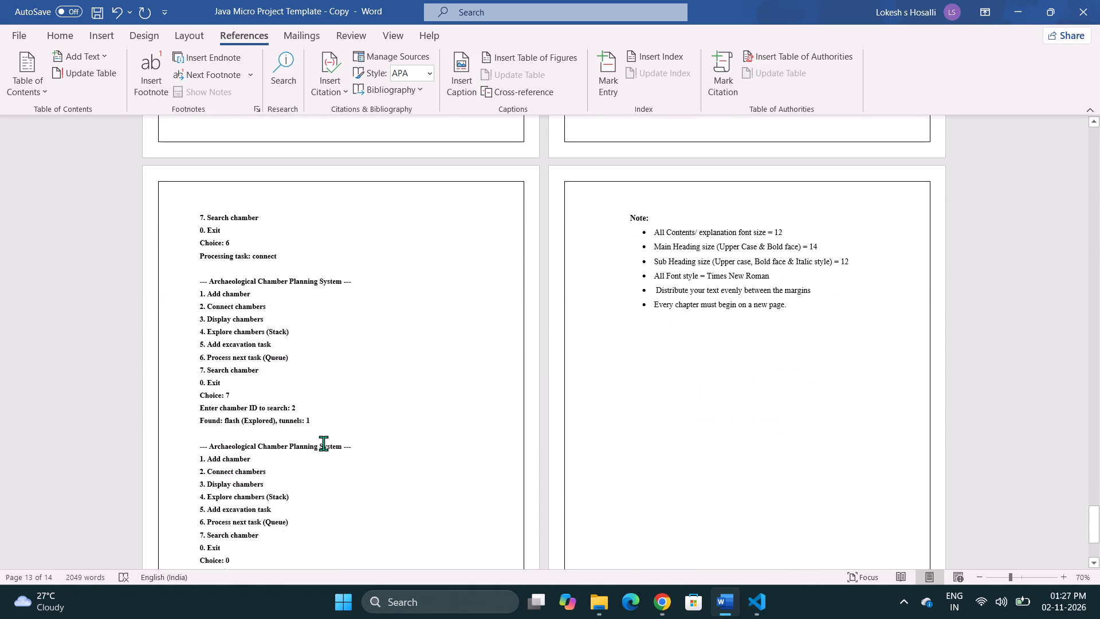
scroll(323, 443, right, 1)
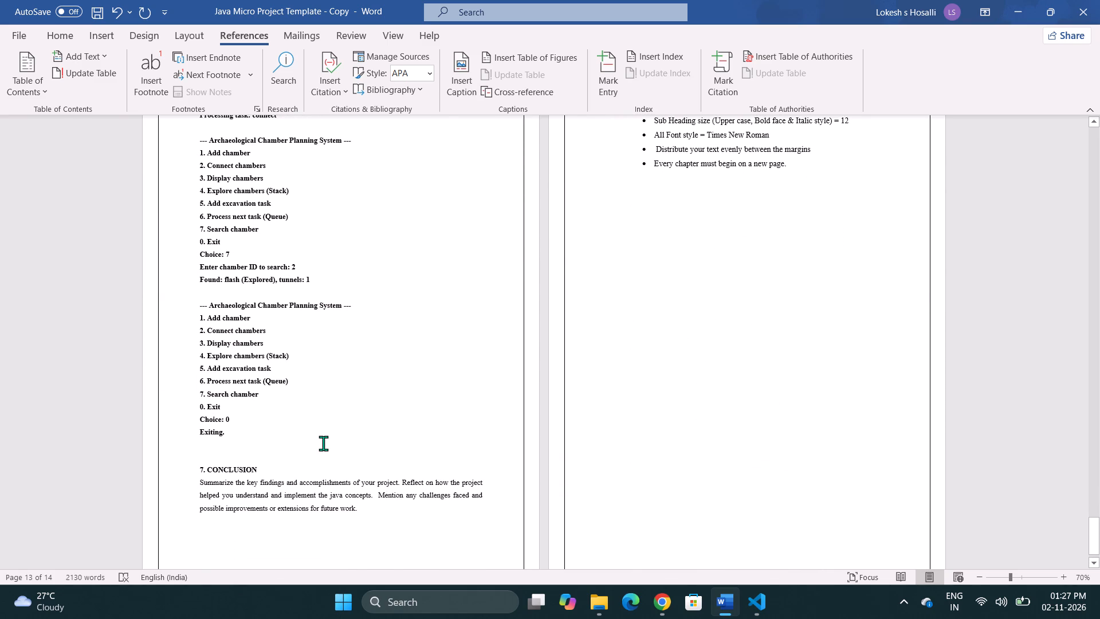
scroll(323, 443, right, 1)
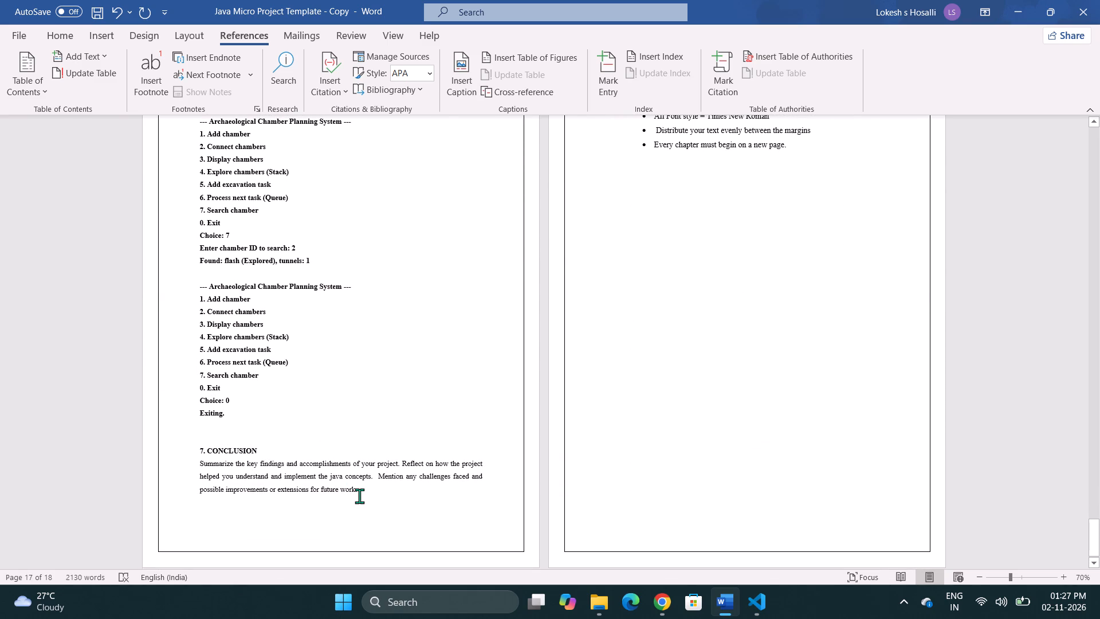
drag(359, 496, 178, 465)
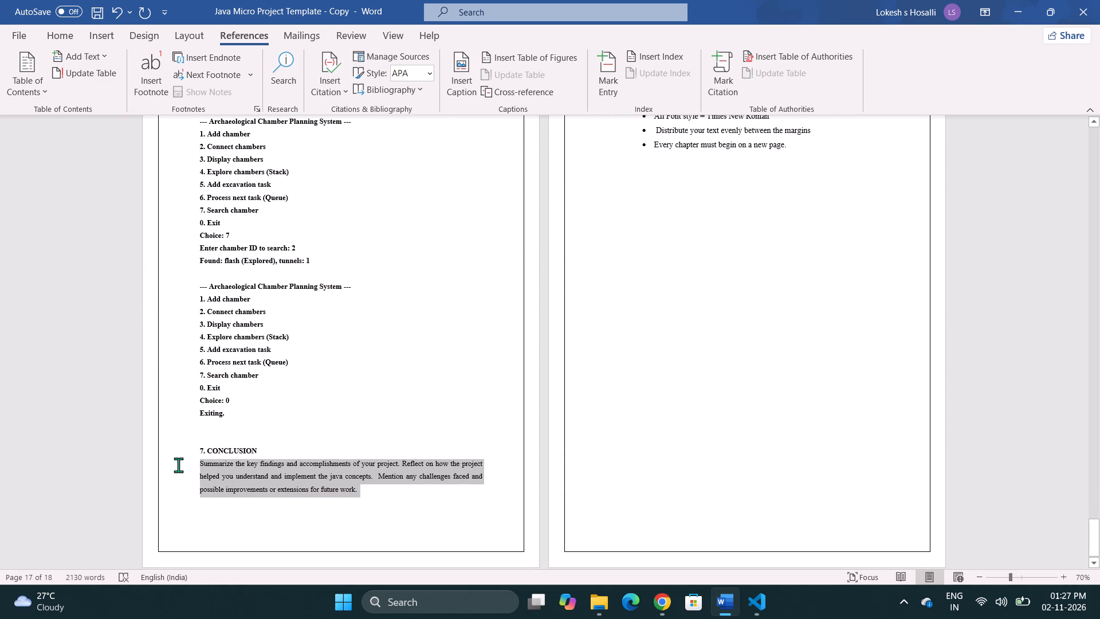
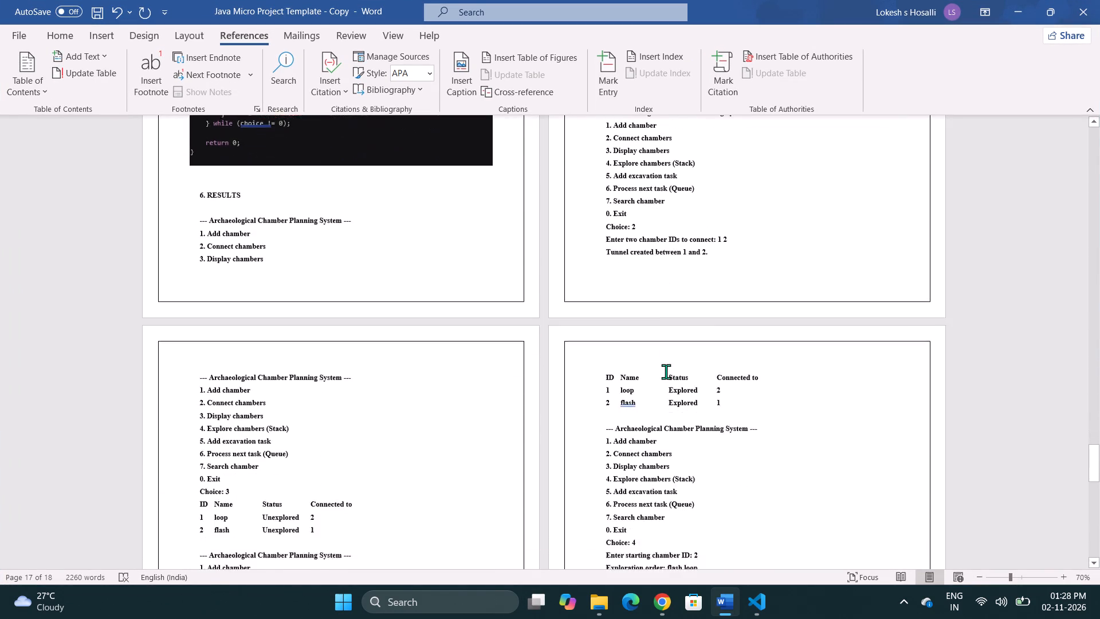
Review the end of the report, covering the program output, the conclusion paragraphs and the Note list.
scroll(666, 371, right, 2)
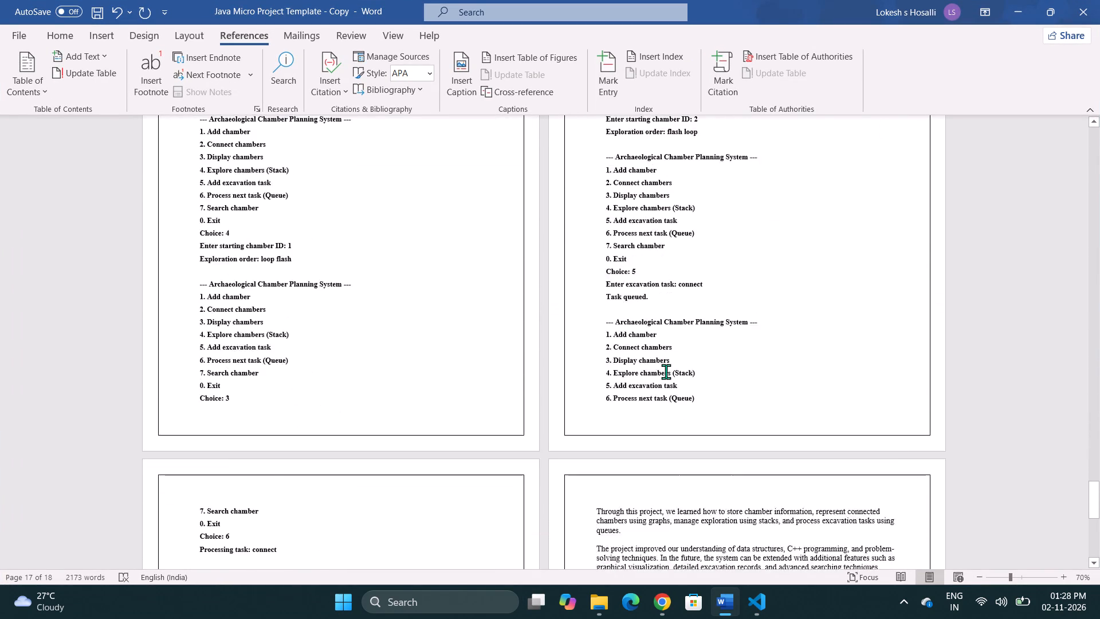
scroll(666, 371, right, 3)
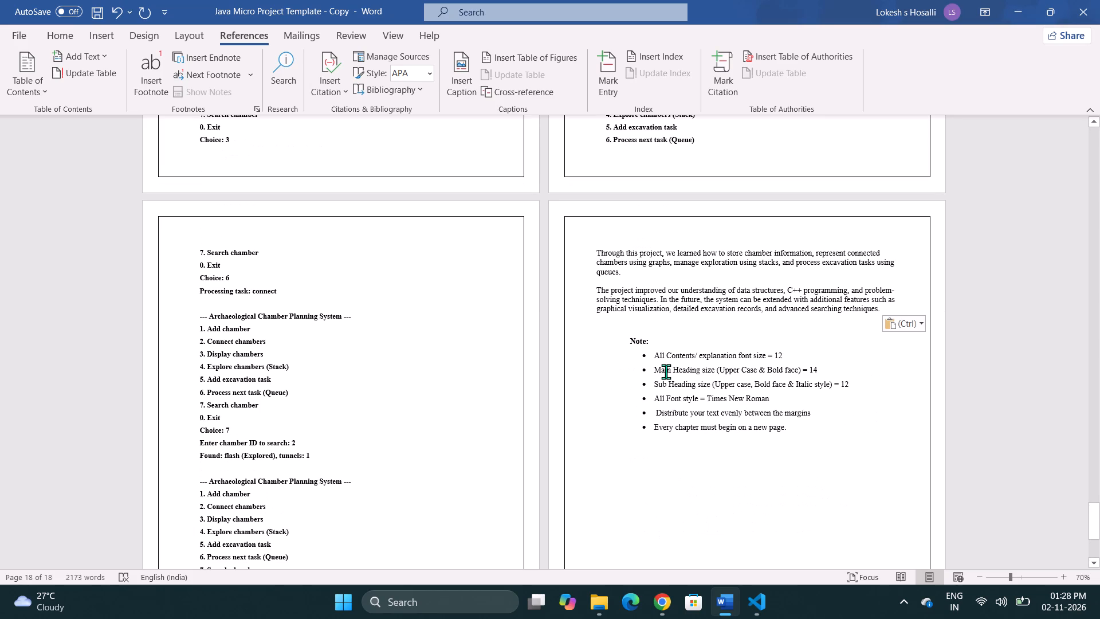
scroll(666, 371, right, 1)
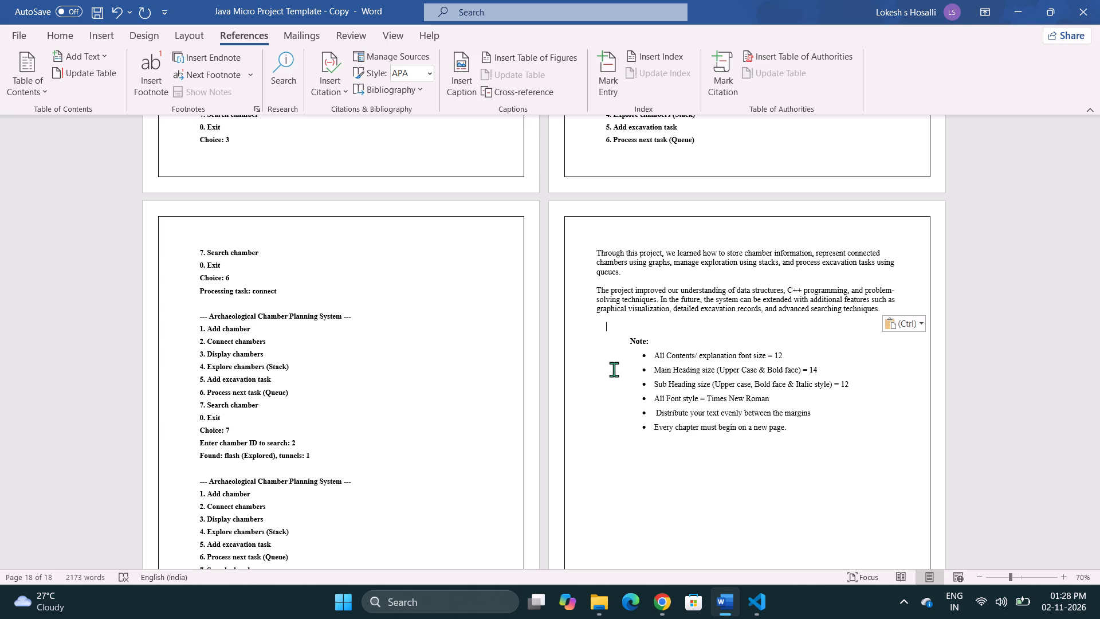
scroll(614, 369, down, 1)
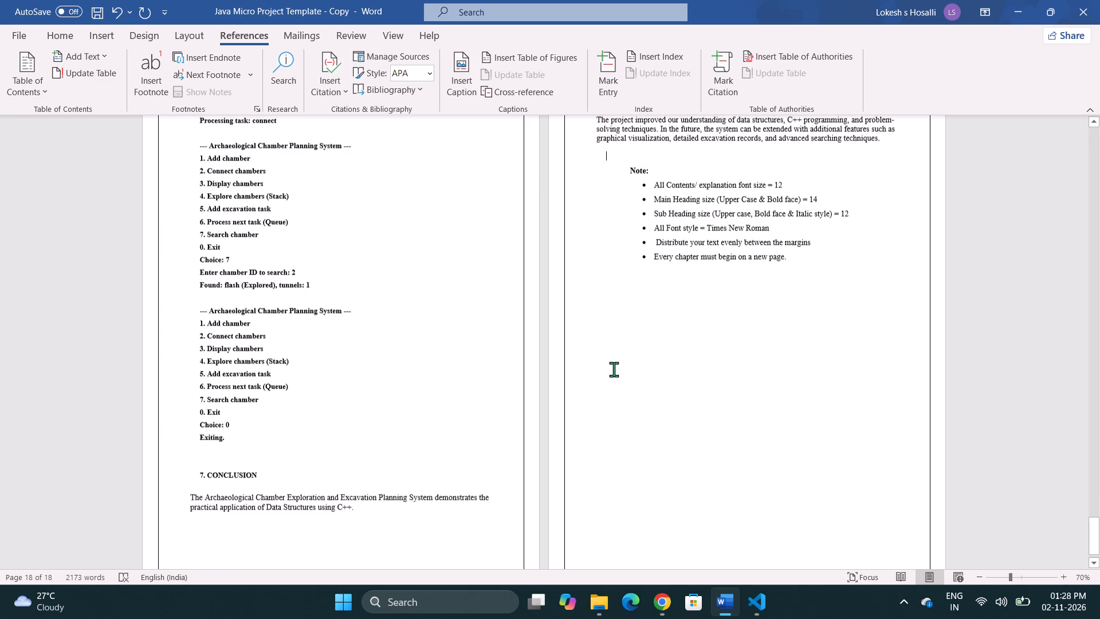
scroll(614, 369, down, 1)
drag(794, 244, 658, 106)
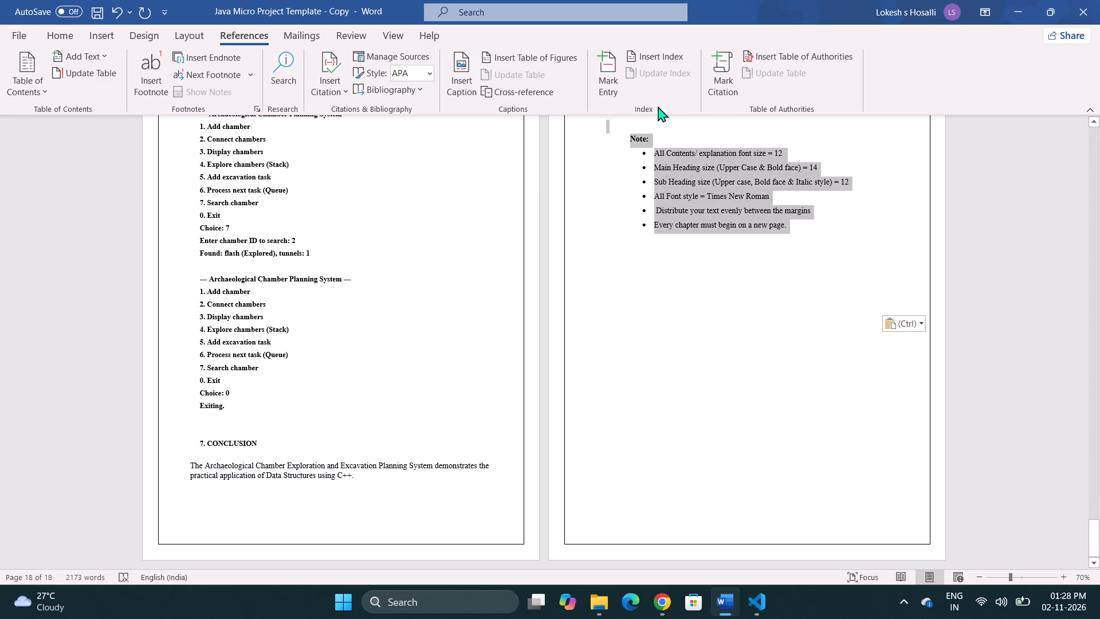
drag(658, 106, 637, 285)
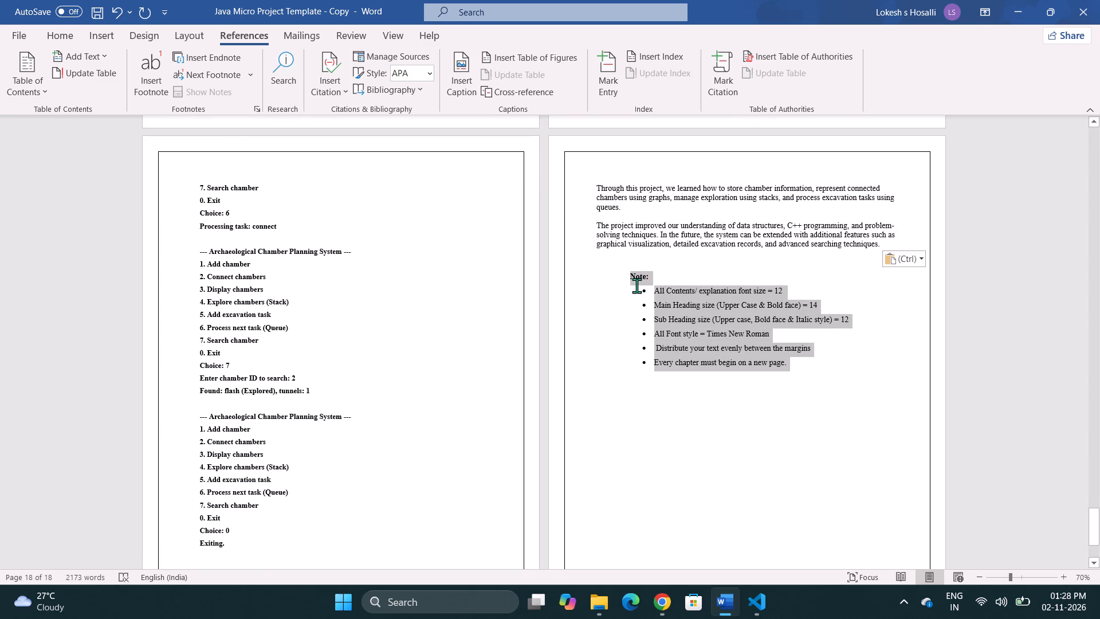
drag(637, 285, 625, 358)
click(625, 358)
Review the report's front pages: title page, bonafide certificate, declaration, acknowledgement, abstract and contents.
scroll(625, 358, up, 12)
scroll(625, 358, down, 1)
scroll(625, 358, up, 12)
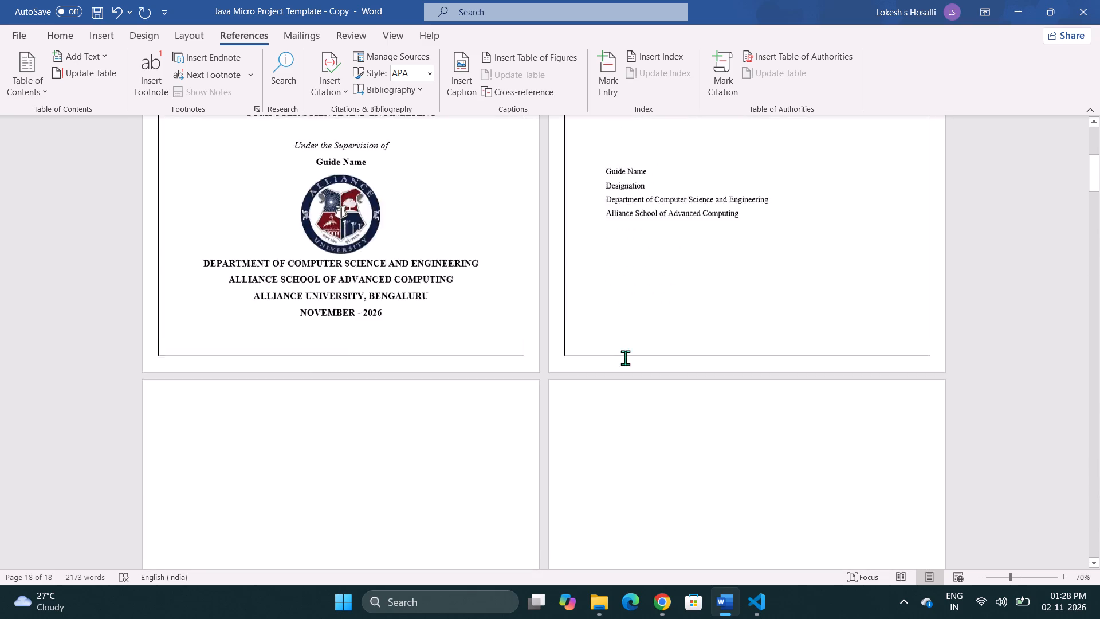
scroll(625, 358, up, 11)
scroll(617, 311, down, 1)
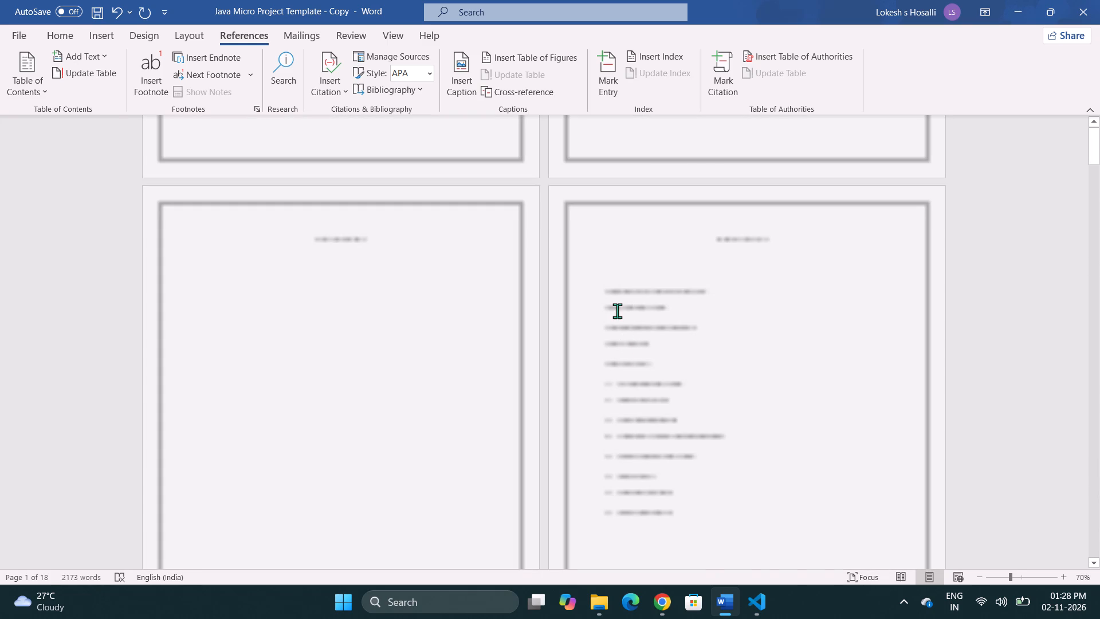
scroll(617, 311, down, 1)
scroll(617, 311, up, 3)
scroll(617, 311, down, 1)
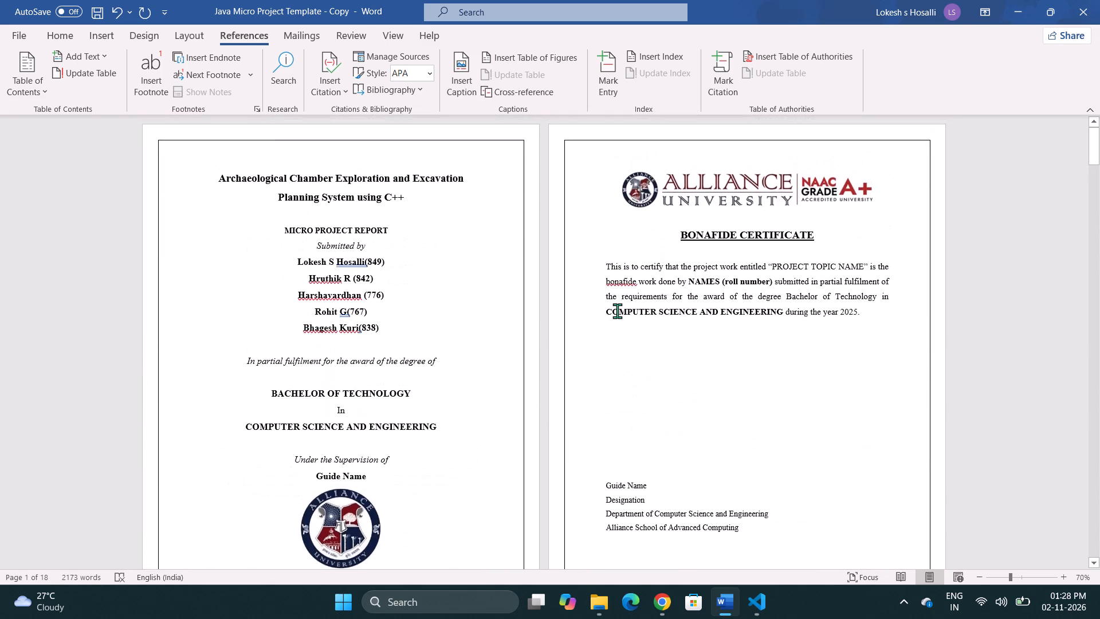
scroll(617, 311, down, 1)
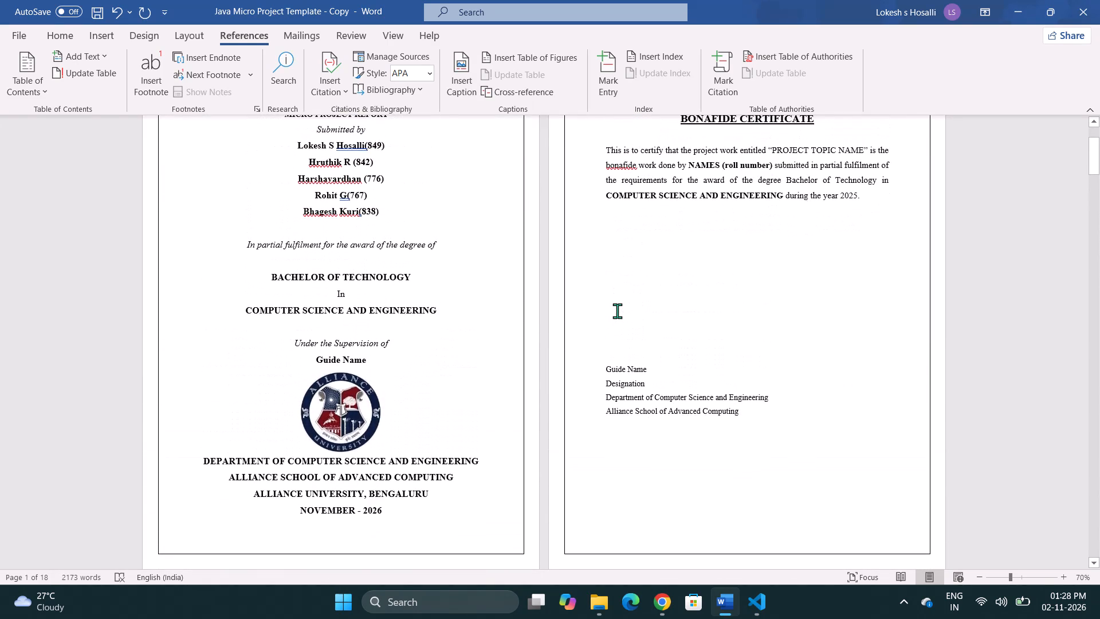
scroll(617, 311, down, 1)
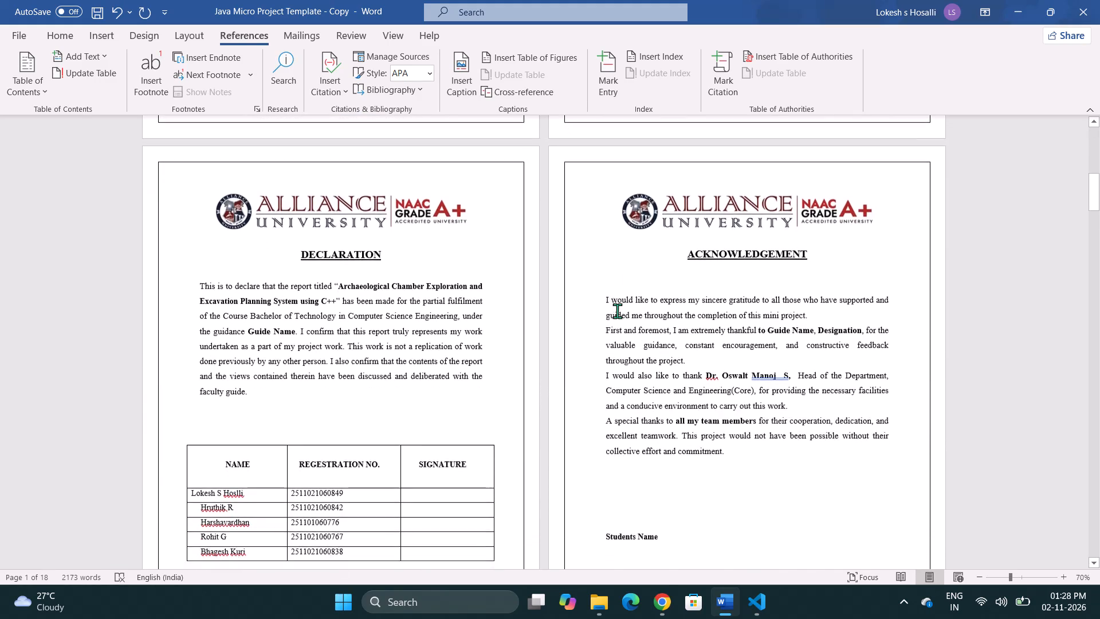
scroll(617, 311, down, 2)
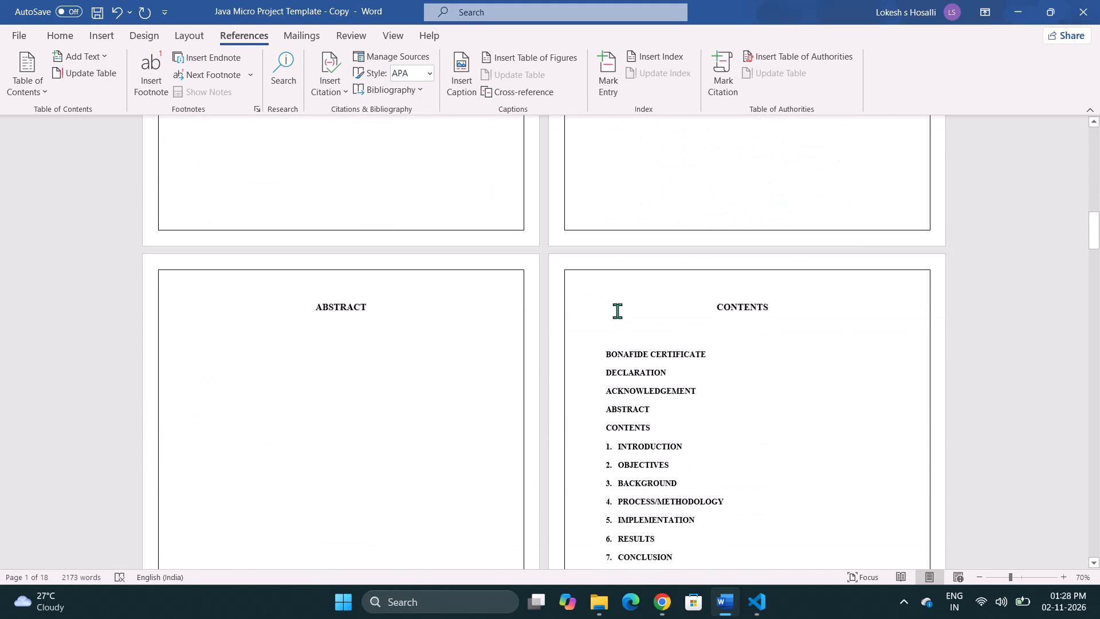
scroll(617, 311, down, 1)
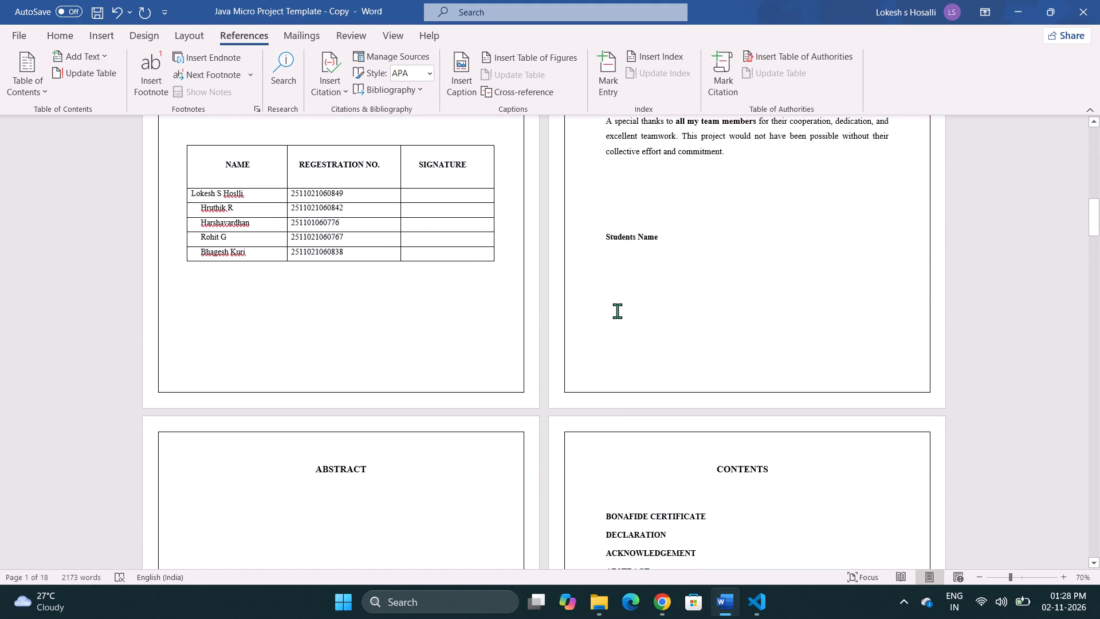
scroll(617, 311, down, 1)
Delete the ABSTRACT heading and its otherwise empty page after "Students Name" on the ACKNOWLEDGEMENT page.
click(677, 273)
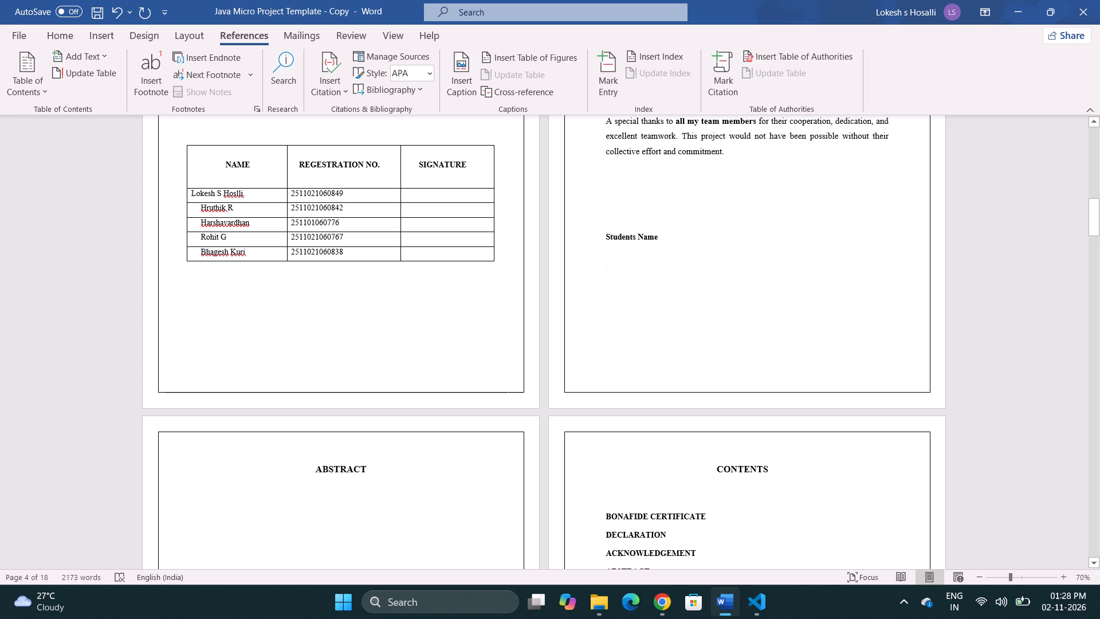
key(Delete)
key(Delete)
key(Delete)
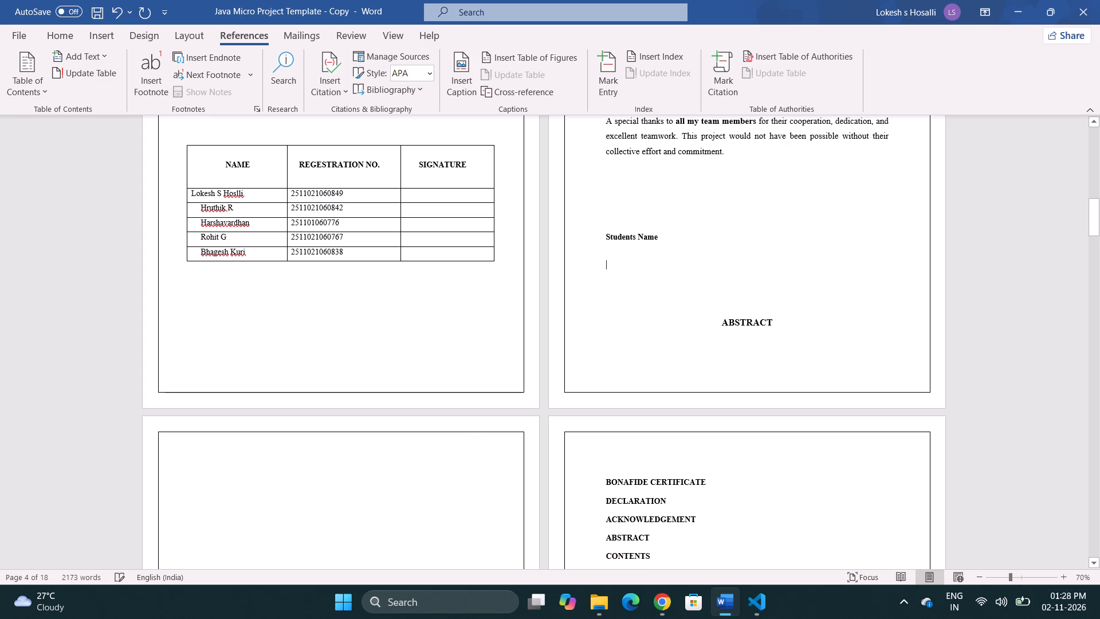
key(Delete)
key(Delete)
key(Delete)
key(Delete)
key(Delete)
key(Delete)
key(Delete)
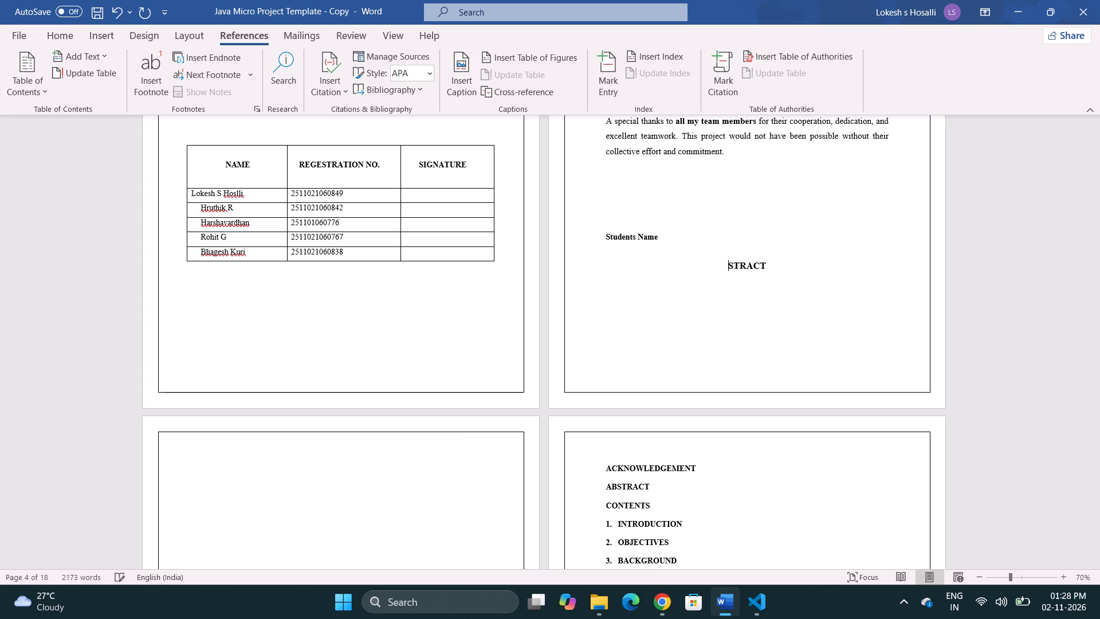
key(Delete)
key(Delete)
key(Delete)
key(Delete)
key(Delete)
key(Delete)
key(Delete)
key(Delete)
key(Delete)
key(Delete)
key(Delete)
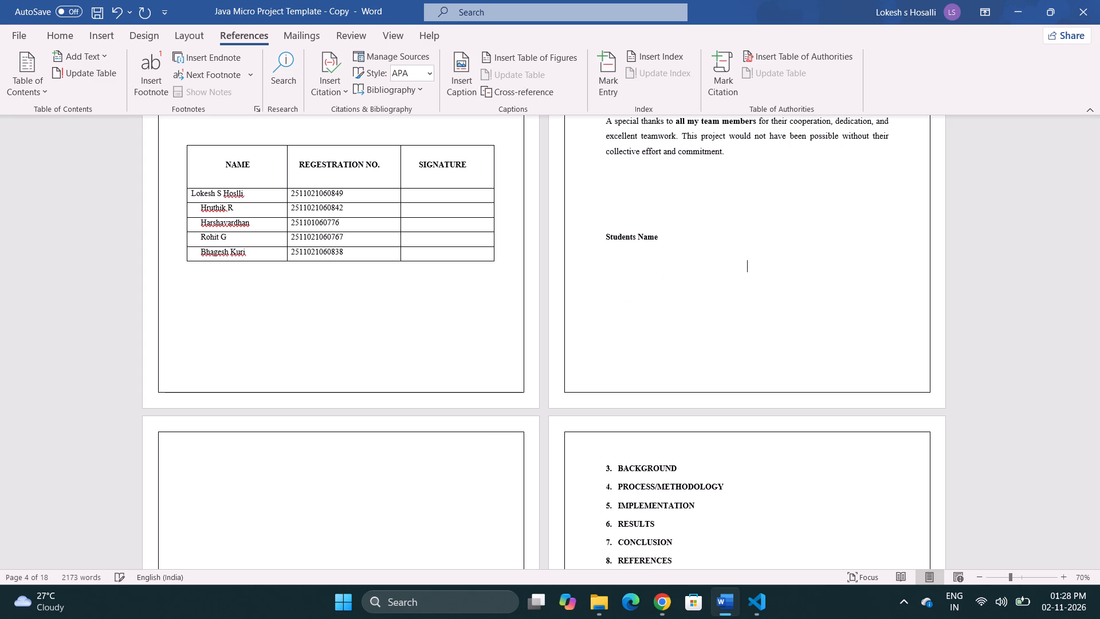
key(Delete)
key(Delete)
key(Delete)
key(Delete)
key(Delete)
key(Delete)
key(Delete)
key(Delete)
key(Delete)
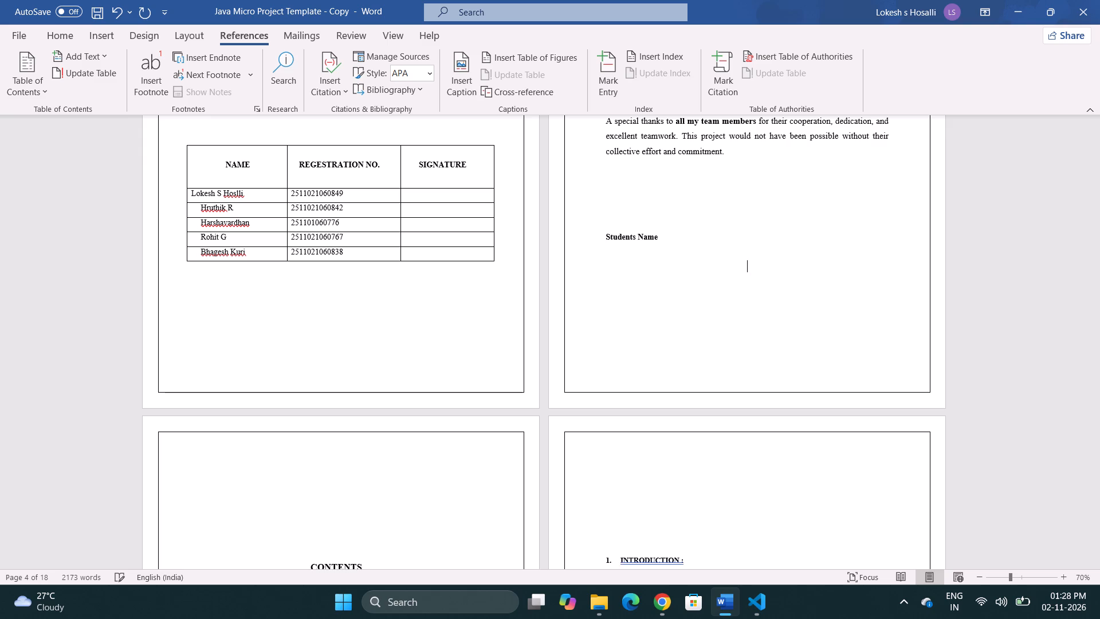
key(Delete)
key(Delete)
key(Delete)
key(Delete)
key(Delete)
key(Delete)
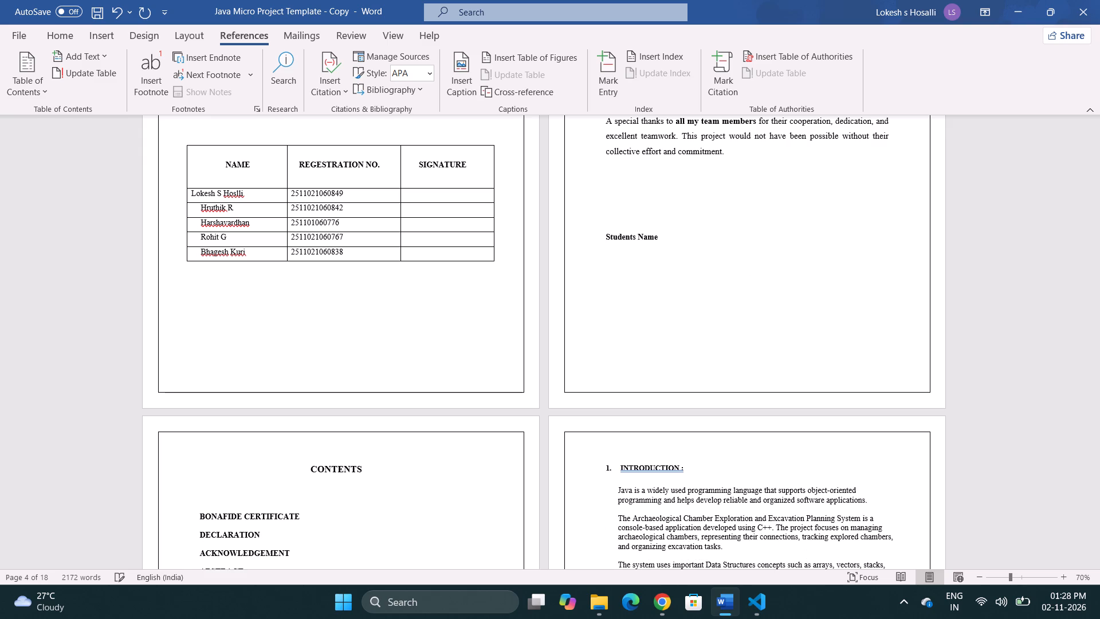
Adjust the blank lines below "Students Name" so the CONTENTS heading starts on a new page.
key(Delete)
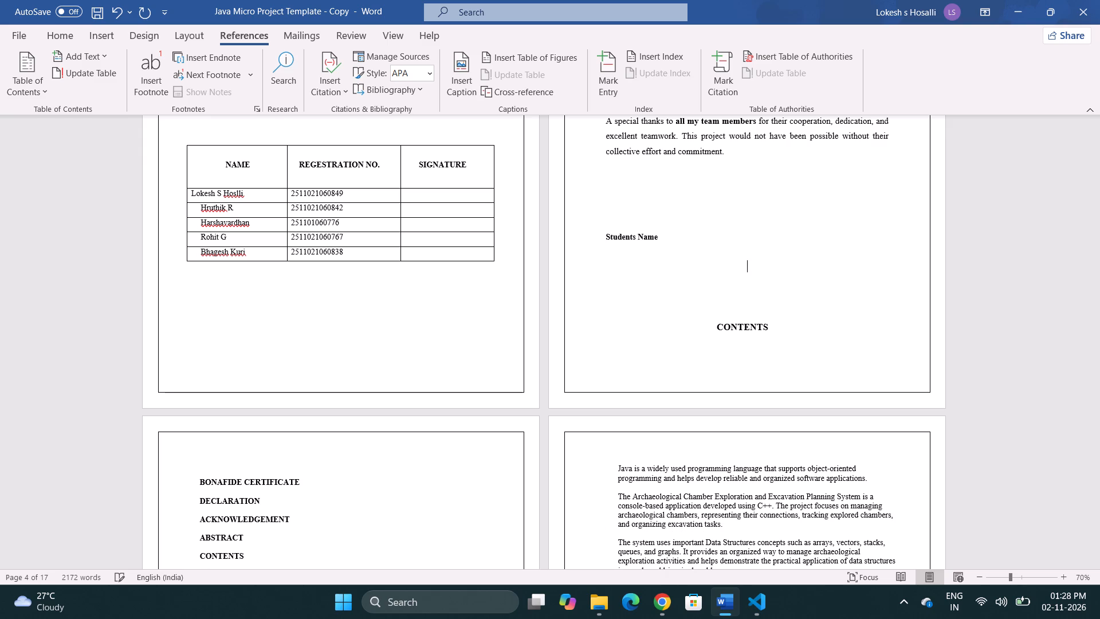
key(BackSpace)
key(BackSpace)
key(BackSpace)
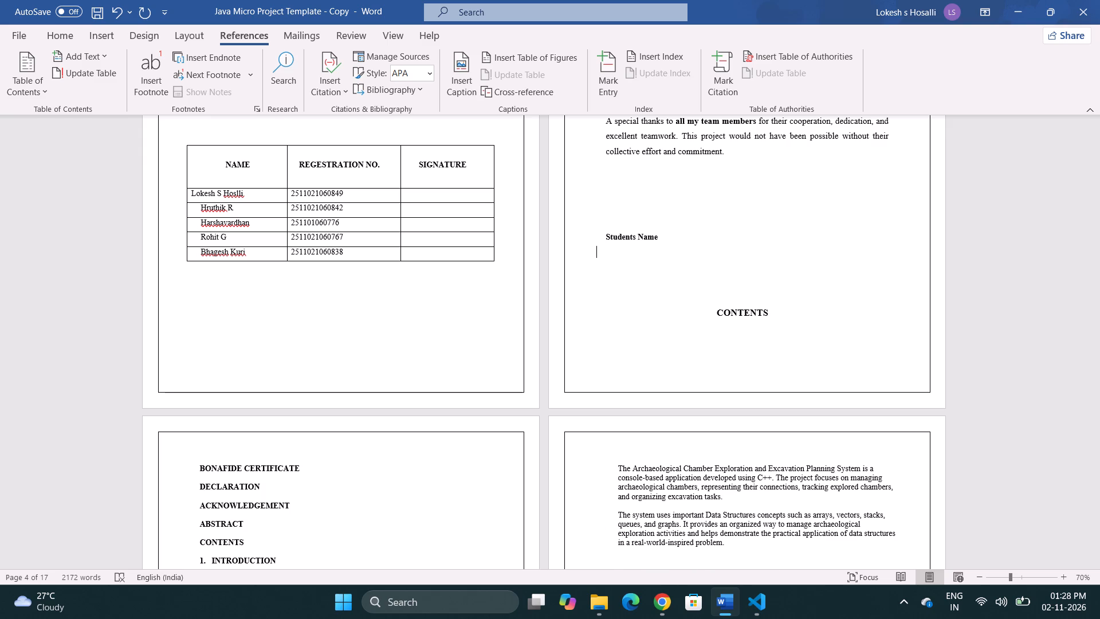
key(Return)
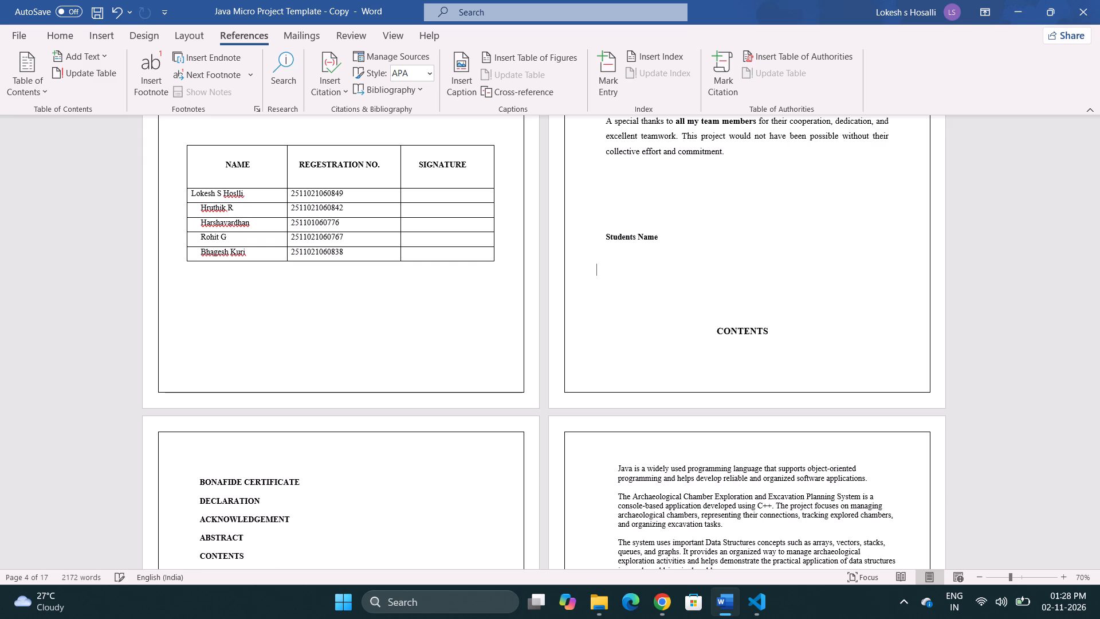
key(Return)
key(Return)
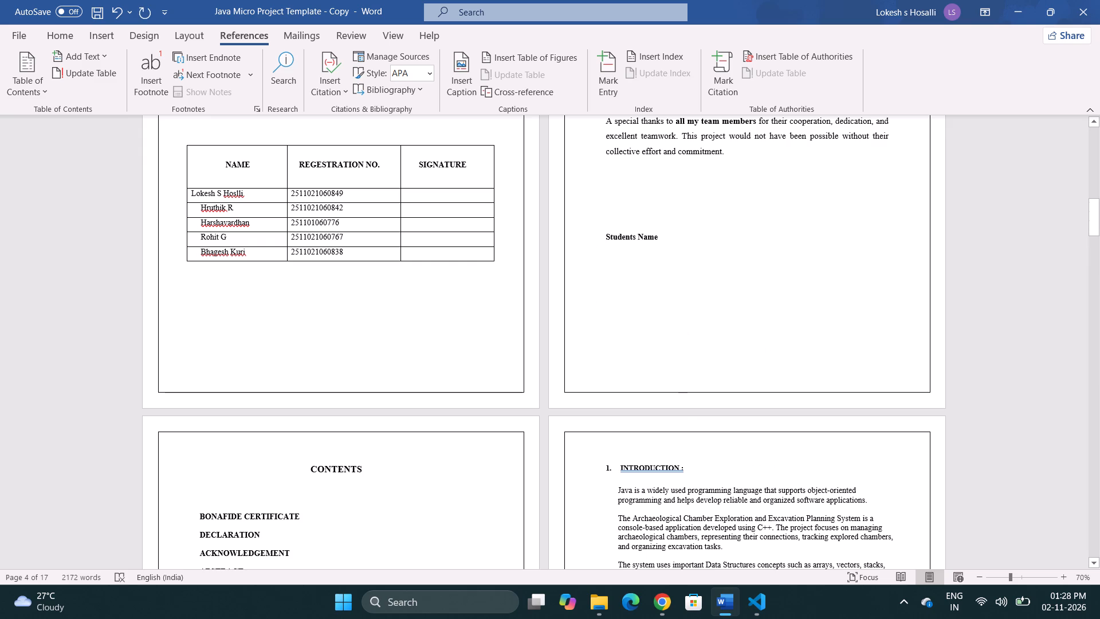
Review the report from the CONTENTS page through the introduction, methodology, code and program output to the conclusion.
scroll(683, 412, down, 1)
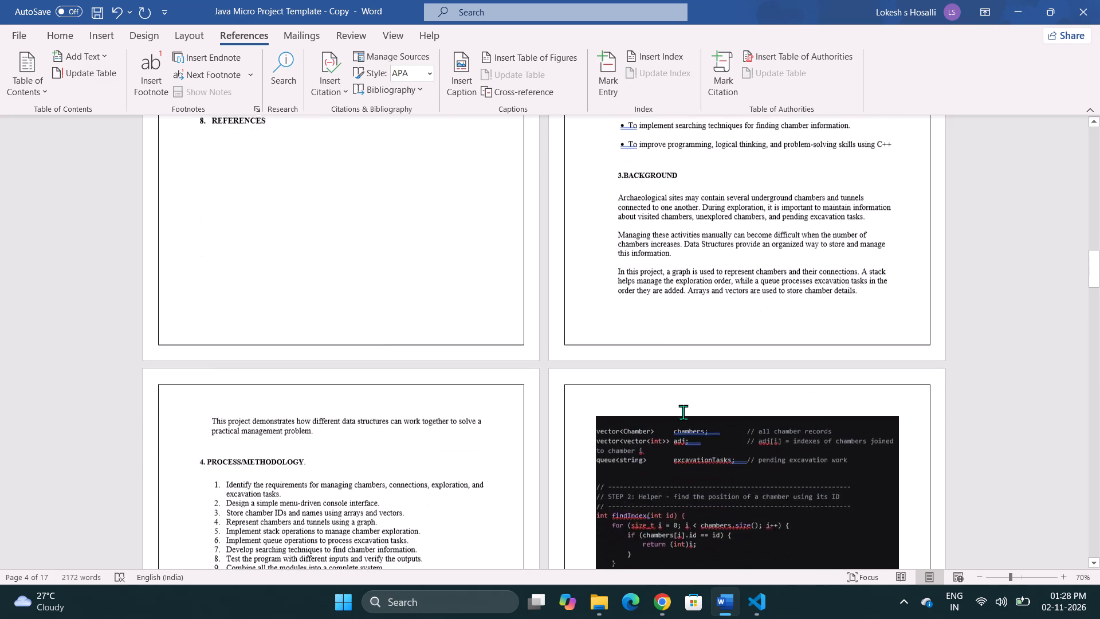
scroll(683, 412, down, 1)
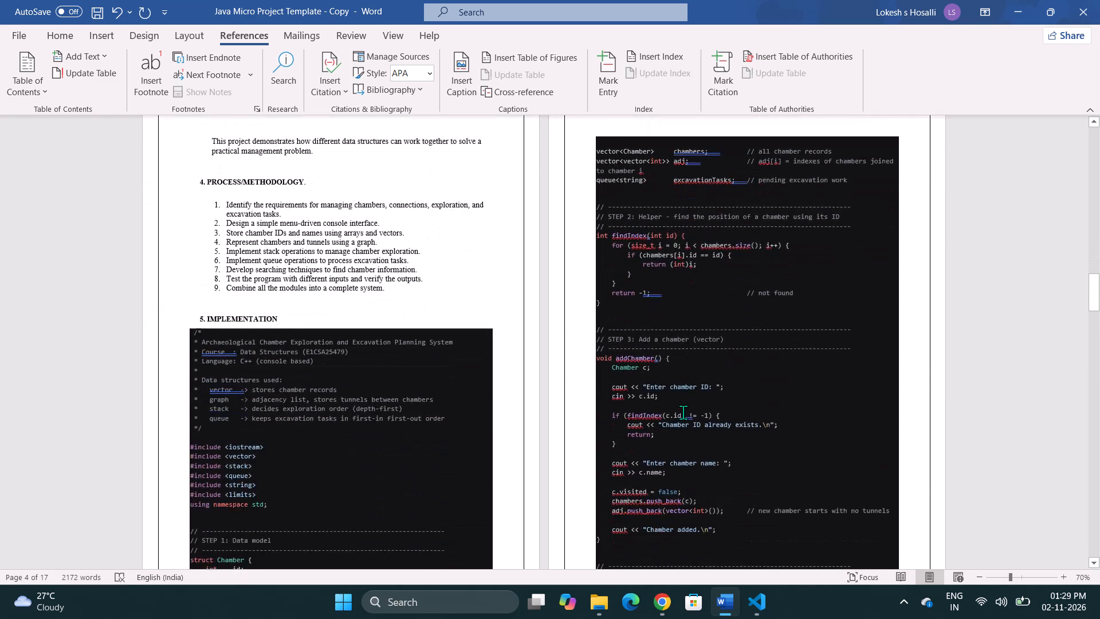
scroll(683, 412, down, 3)
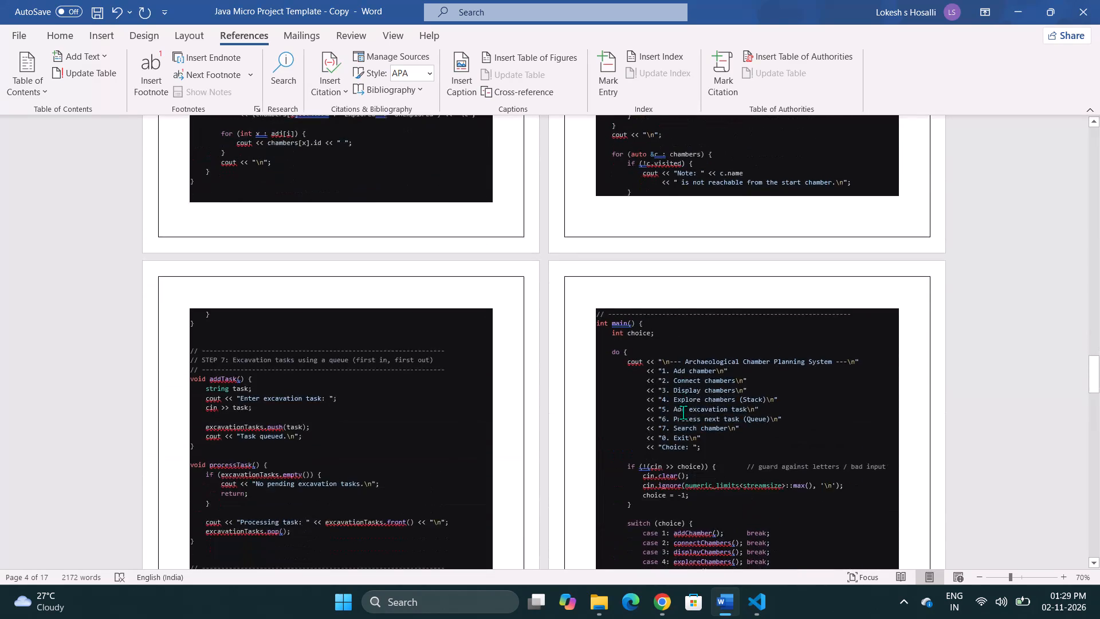
scroll(683, 412, down, 3)
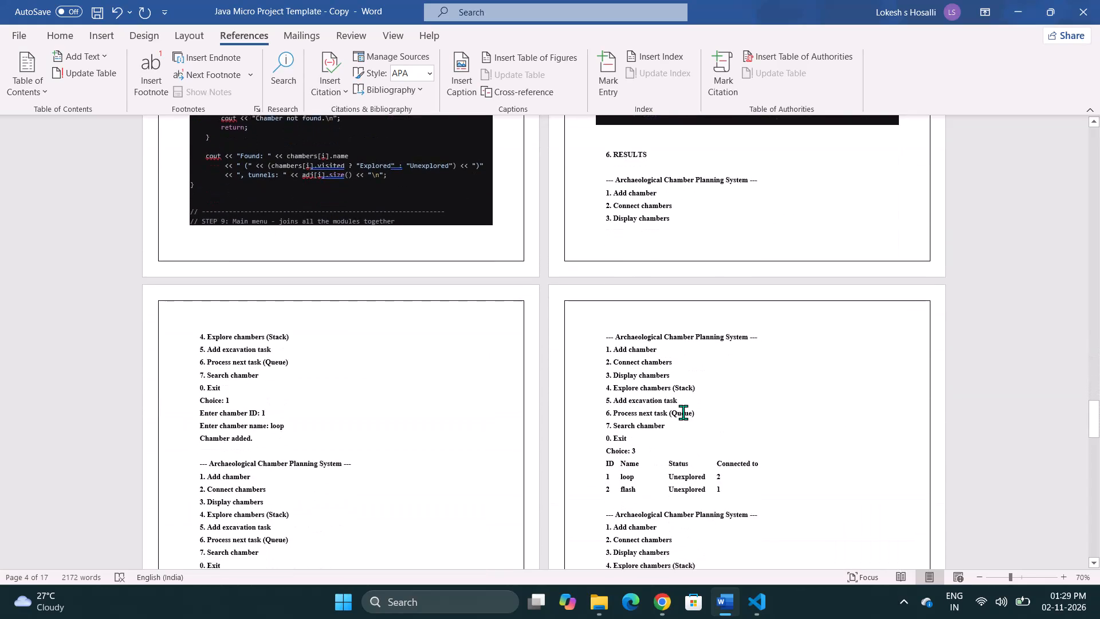
scroll(683, 412, down, 1)
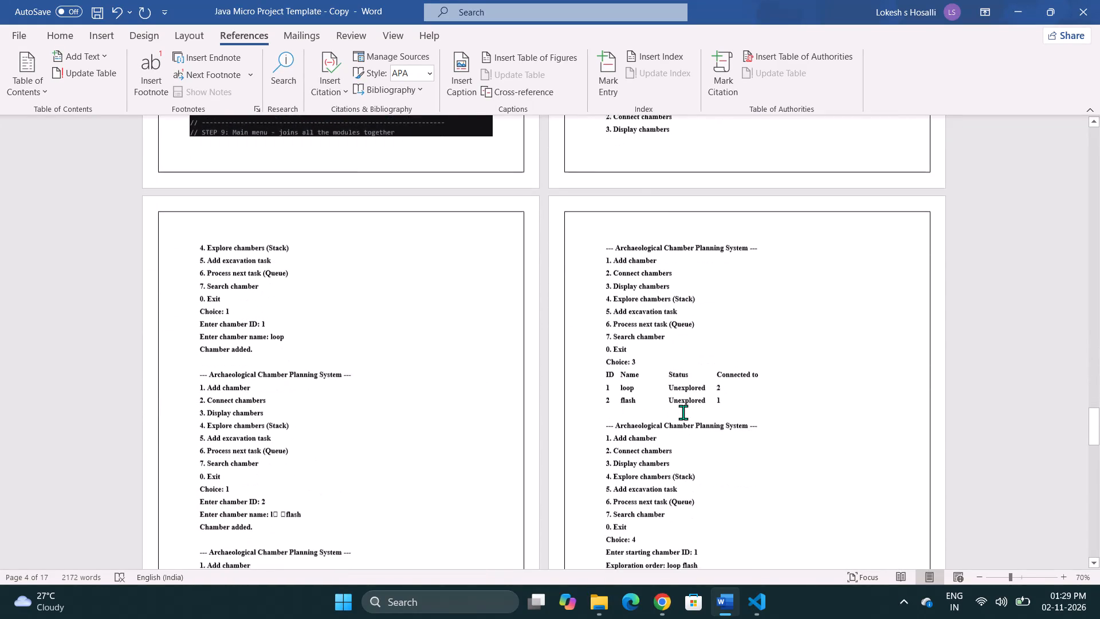
scroll(683, 412, down, 2)
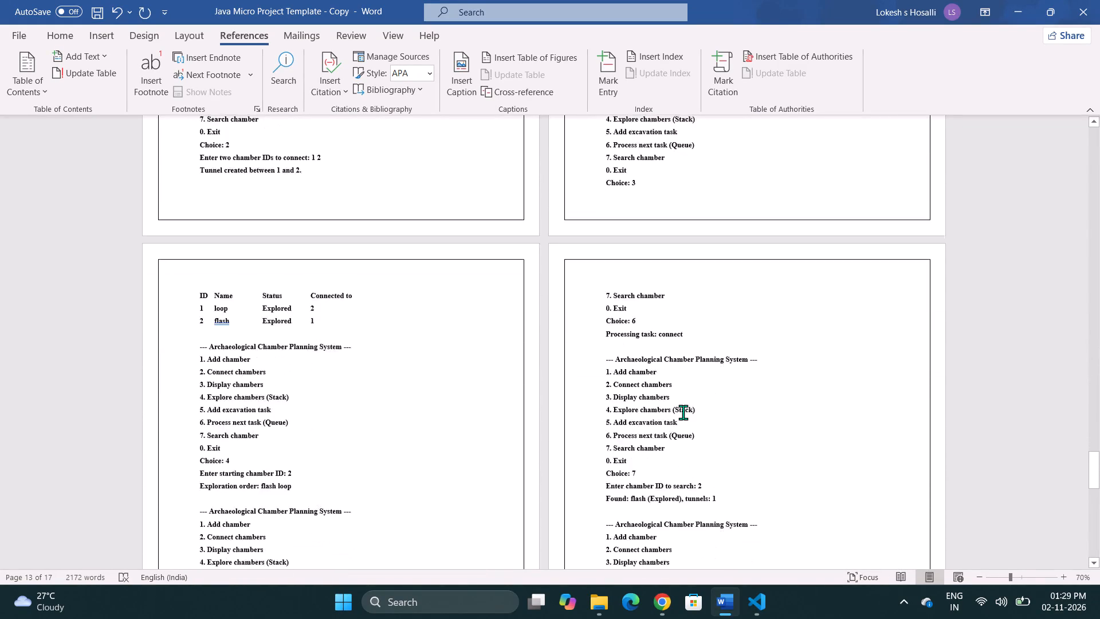
scroll(683, 412, down, 2)
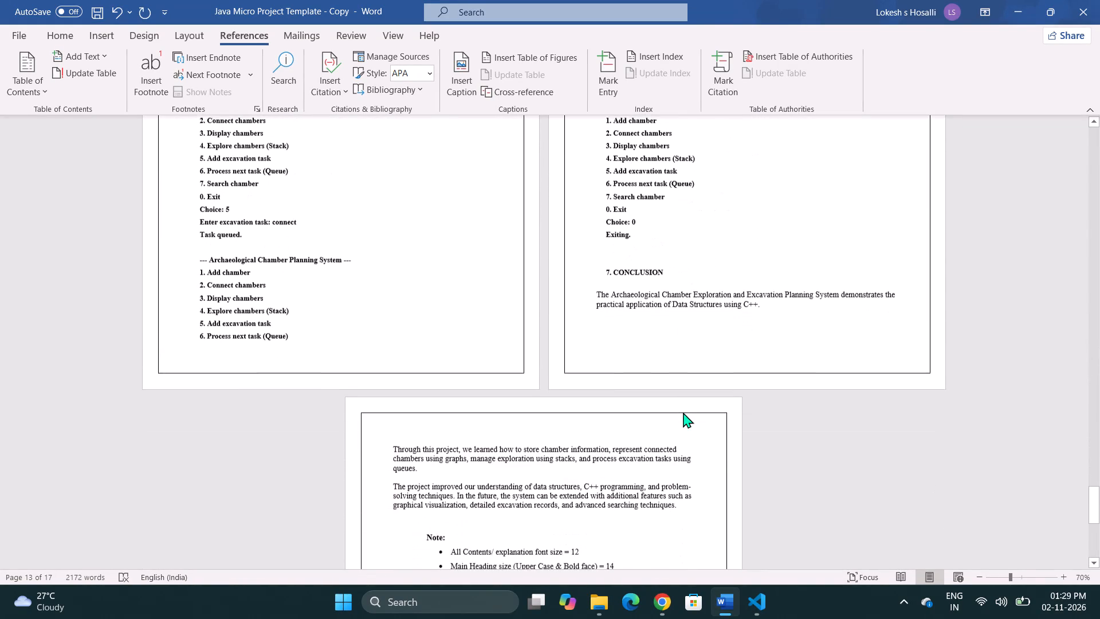
scroll(683, 412, down, 2)
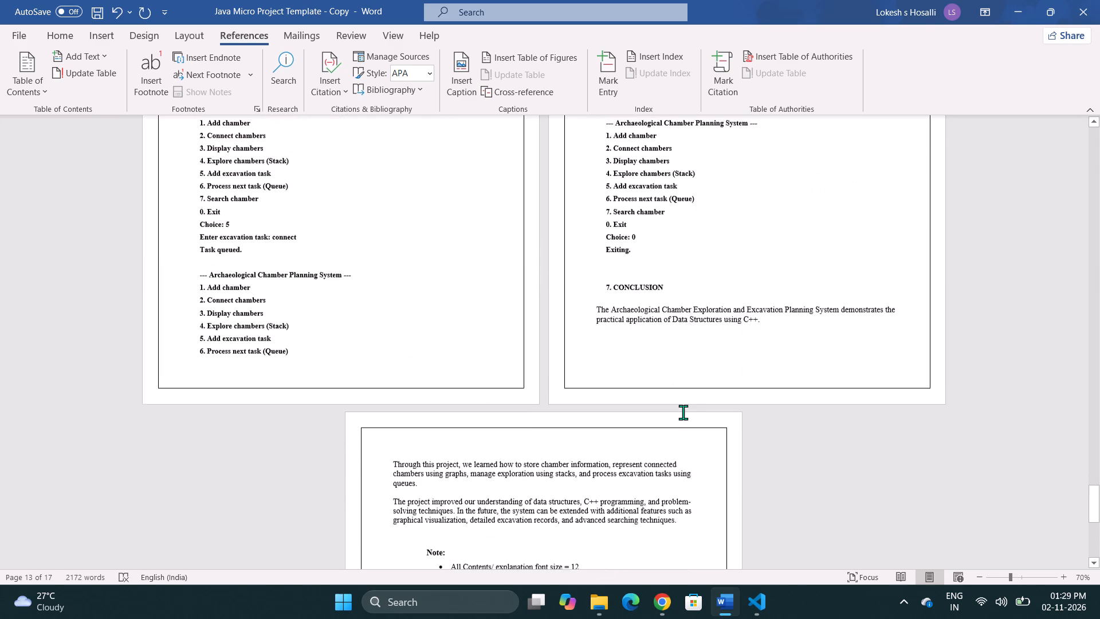
scroll(683, 412, down, 1)
Set the font size of the "7. CONCLUSION" heading to 12.
drag(677, 315, 612, 320)
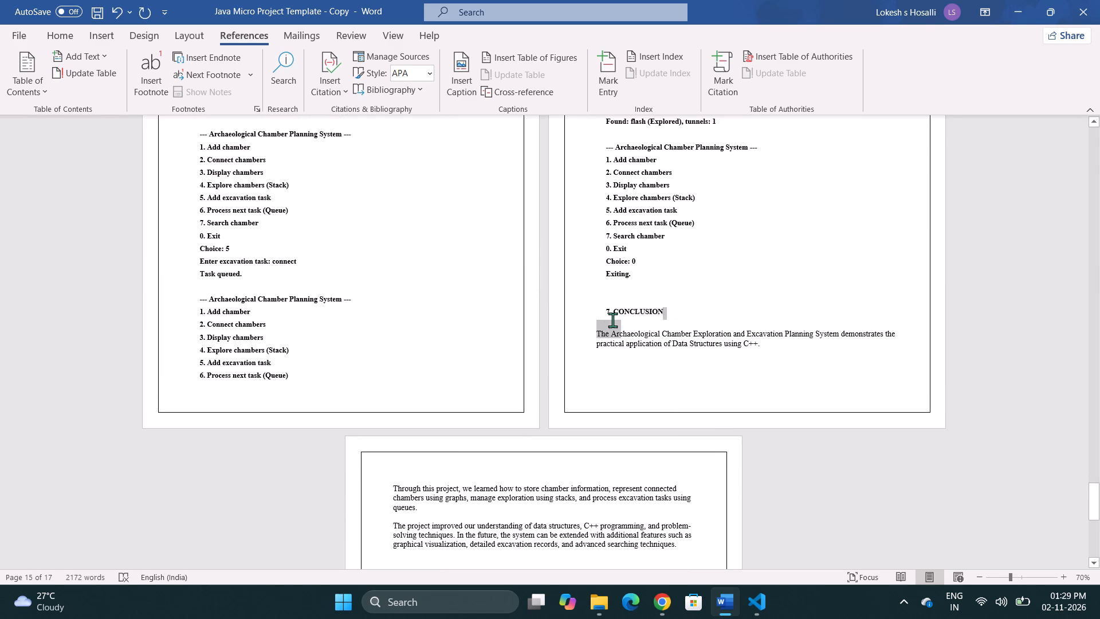
drag(612, 320, 608, 313)
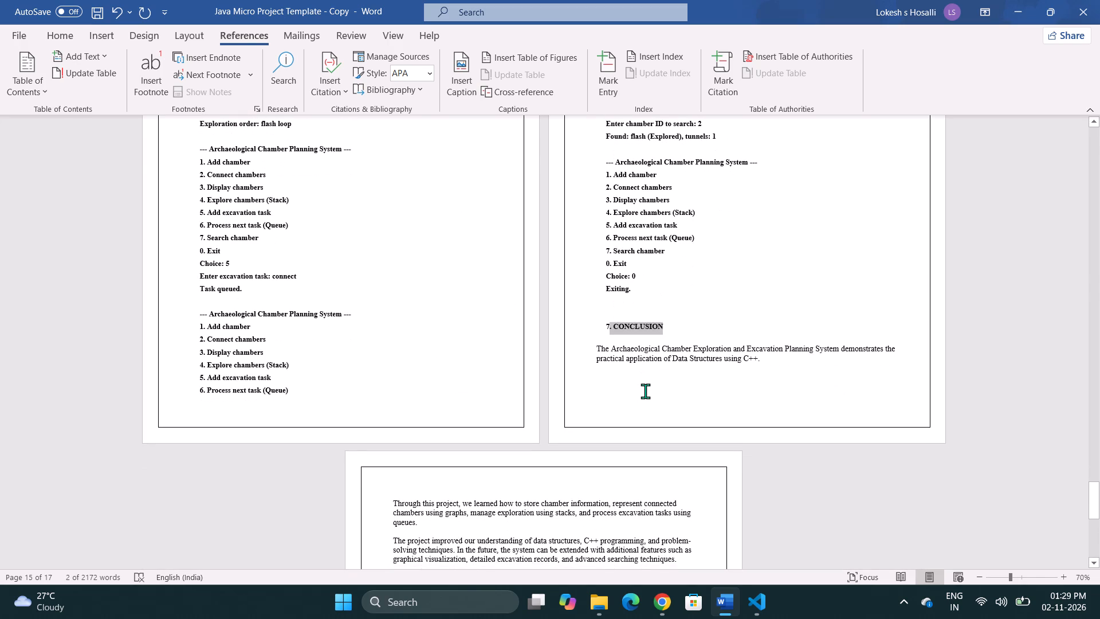
click(665, 335)
drag(665, 335, 630, 319)
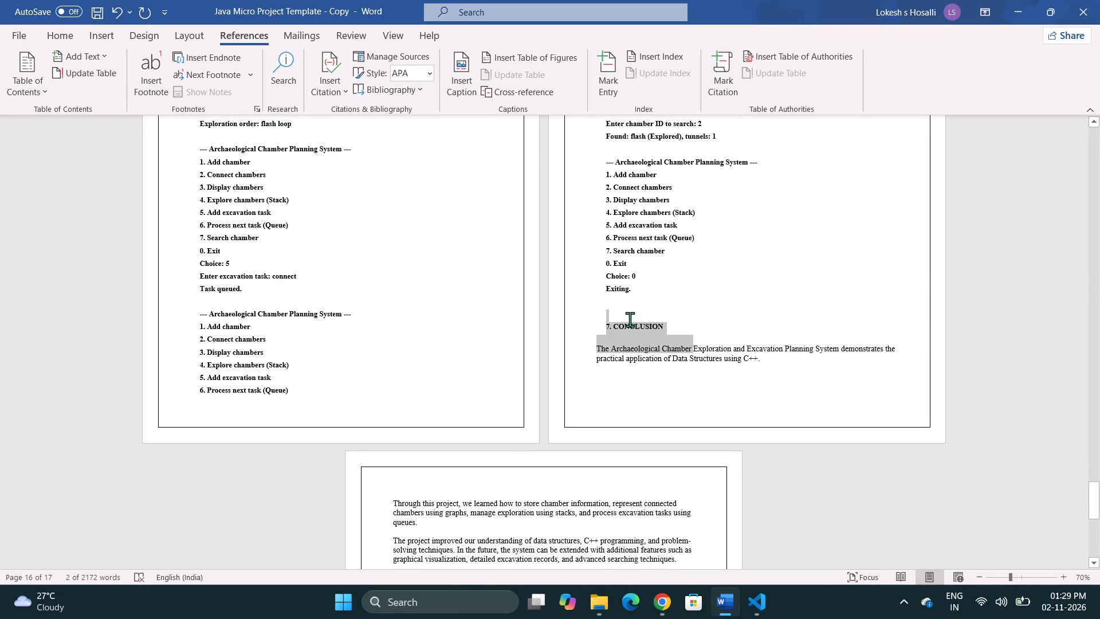
drag(630, 319, 629, 320)
click(629, 320)
drag(663, 327, 616, 329)
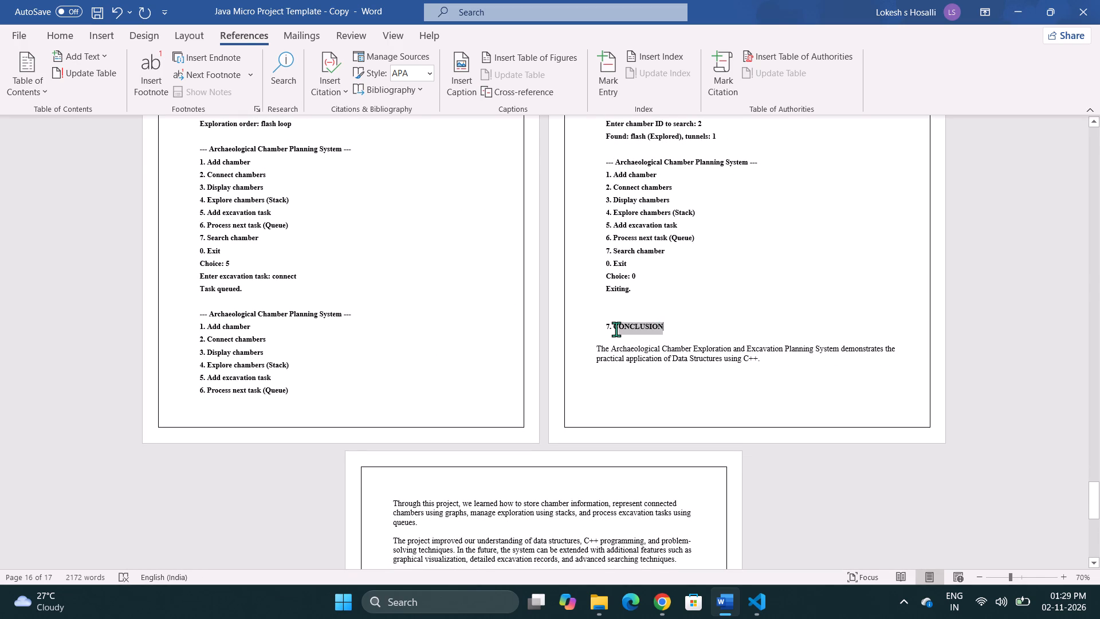
drag(616, 329, 603, 327)
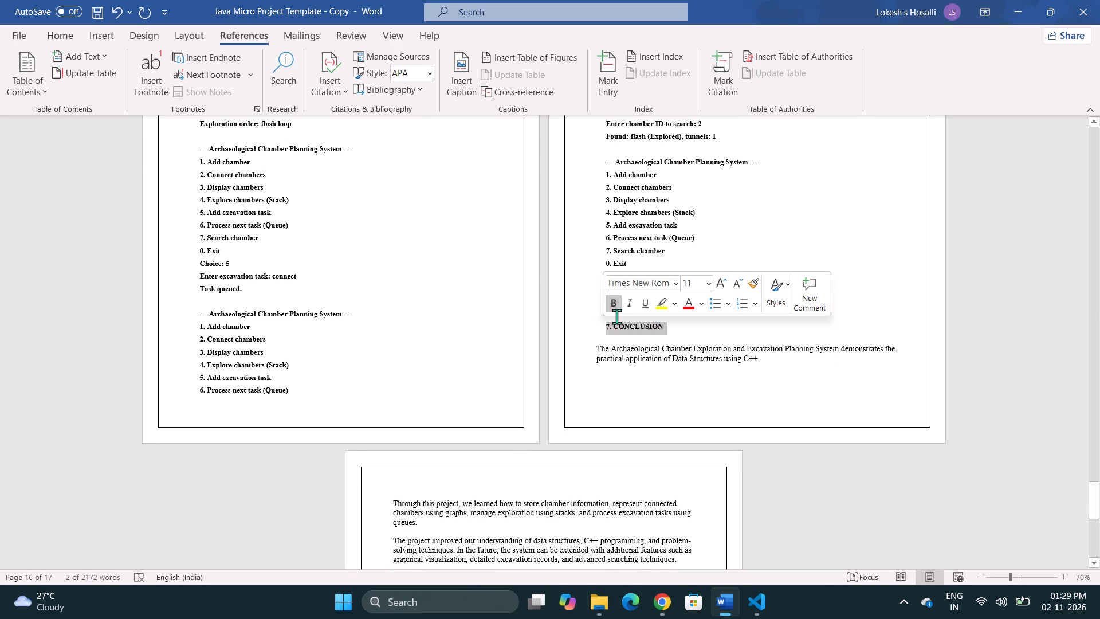
click(705, 285)
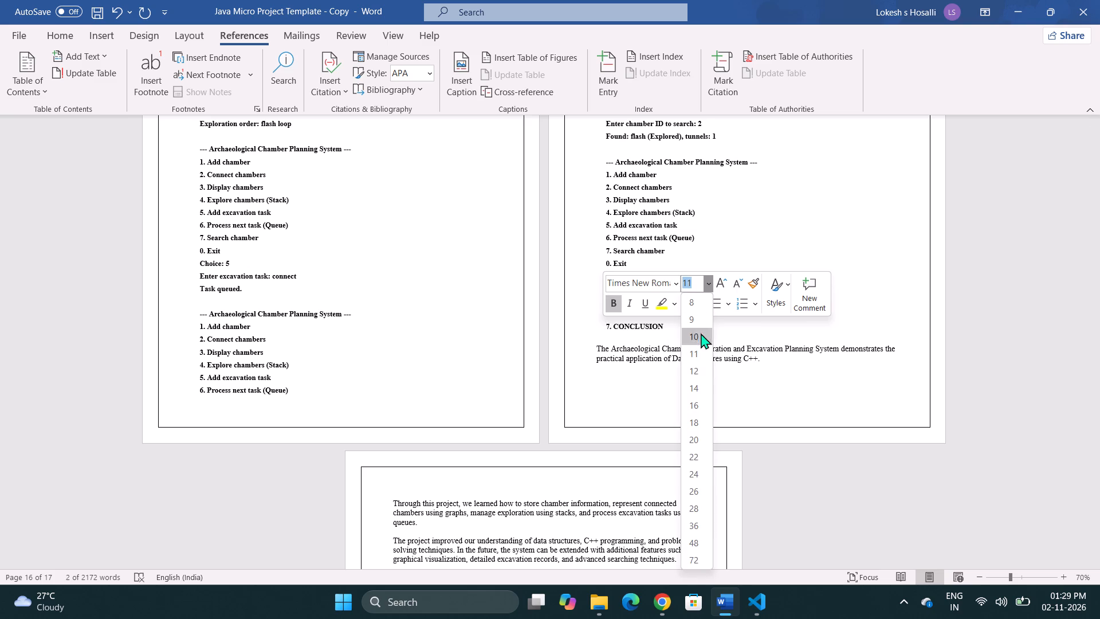
click(697, 371)
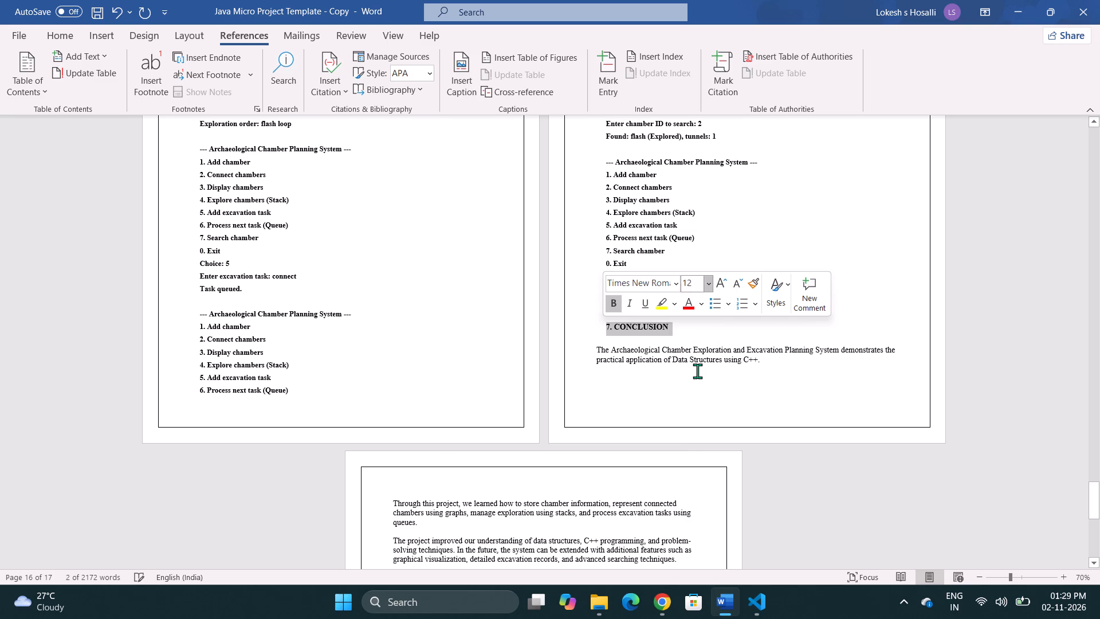
click(697, 371)
Set the font size of the "6. RESULTS" heading below the code listing to 12.
scroll(694, 376, up, 2)
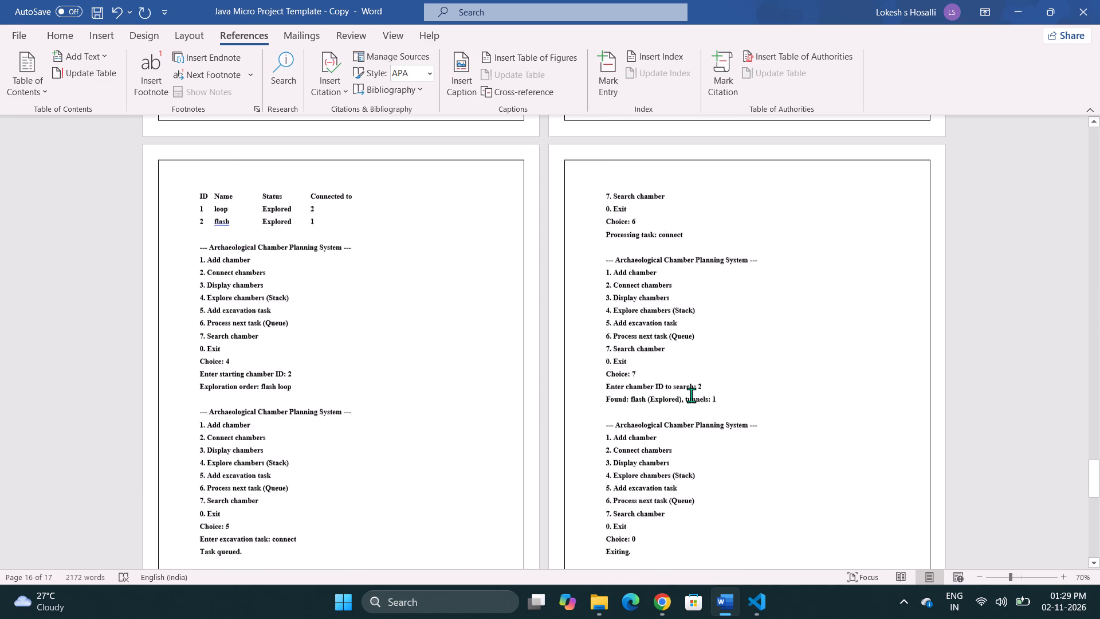
scroll(691, 395, up, 1)
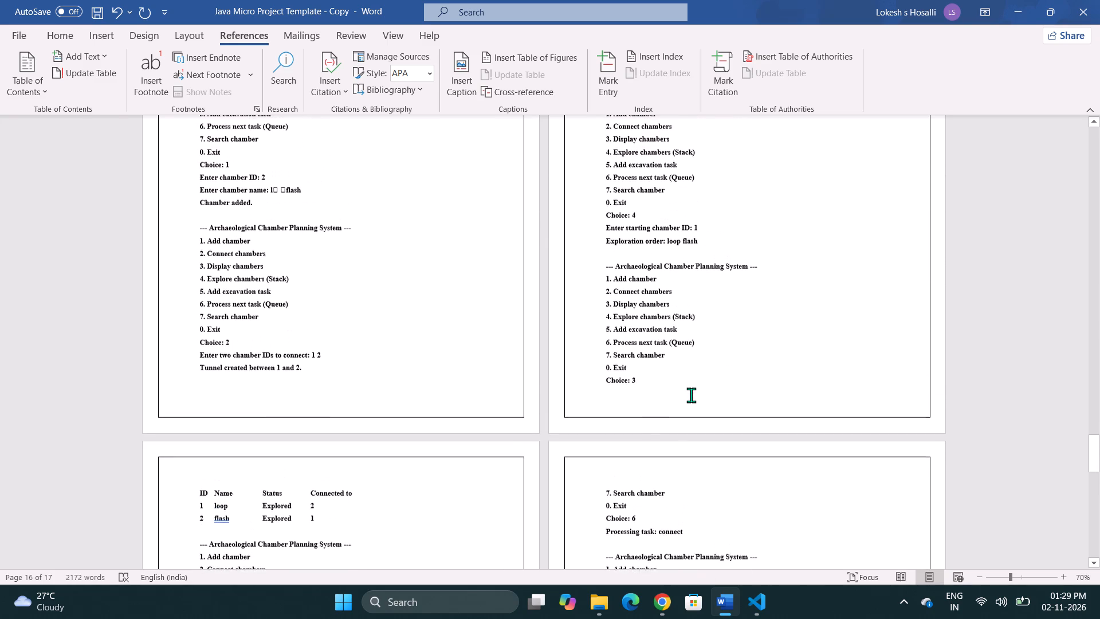
scroll(691, 395, up, 1)
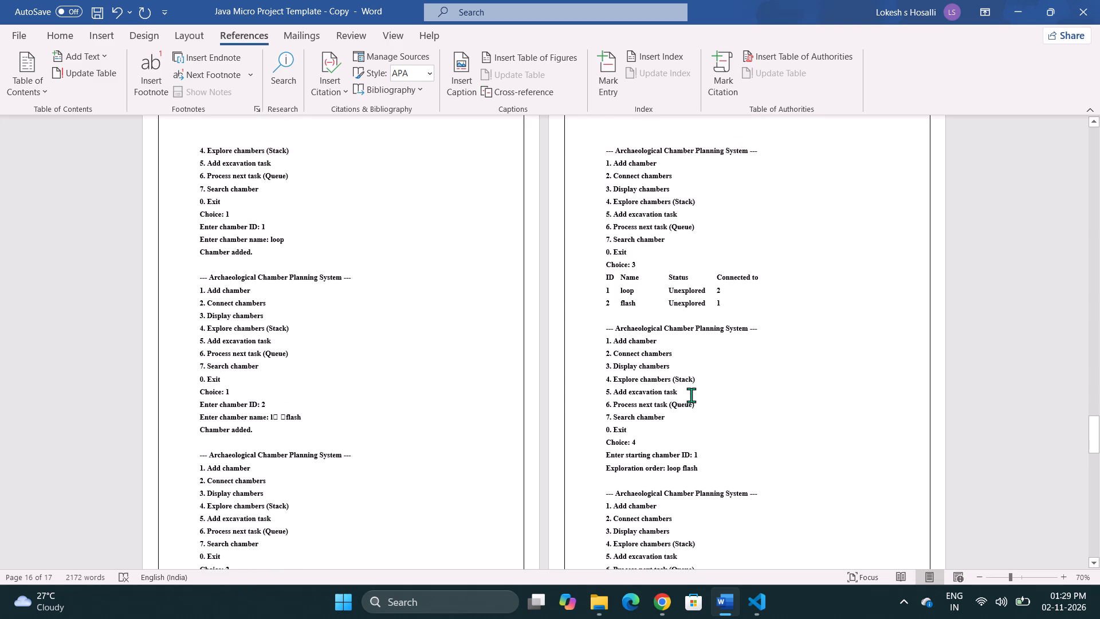
scroll(691, 395, up, 1)
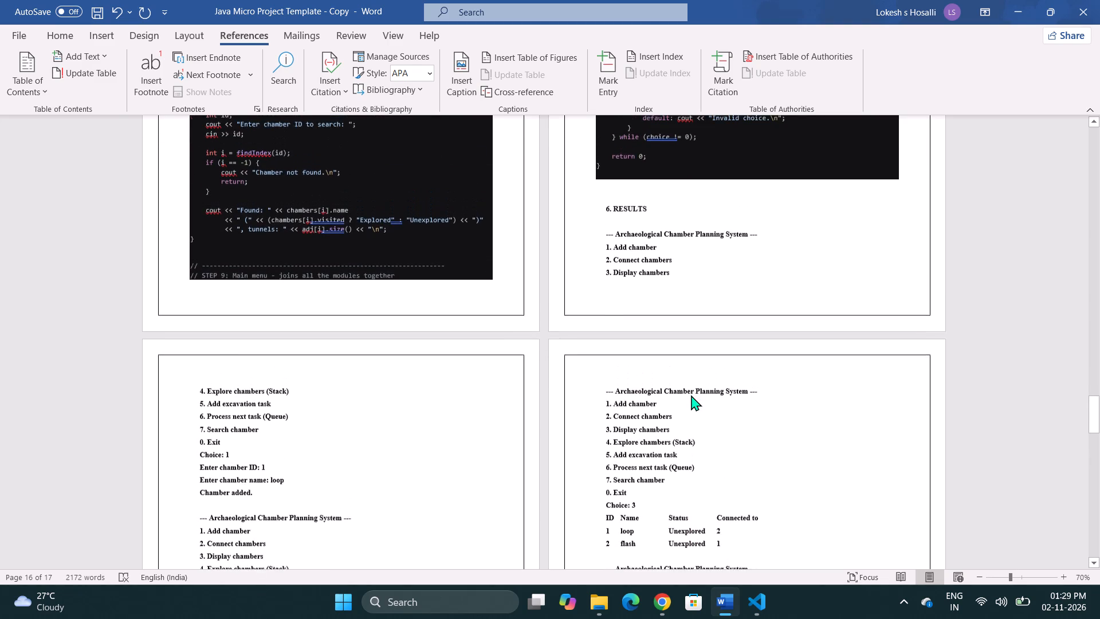
scroll(691, 395, up, 1)
drag(656, 239, 633, 234)
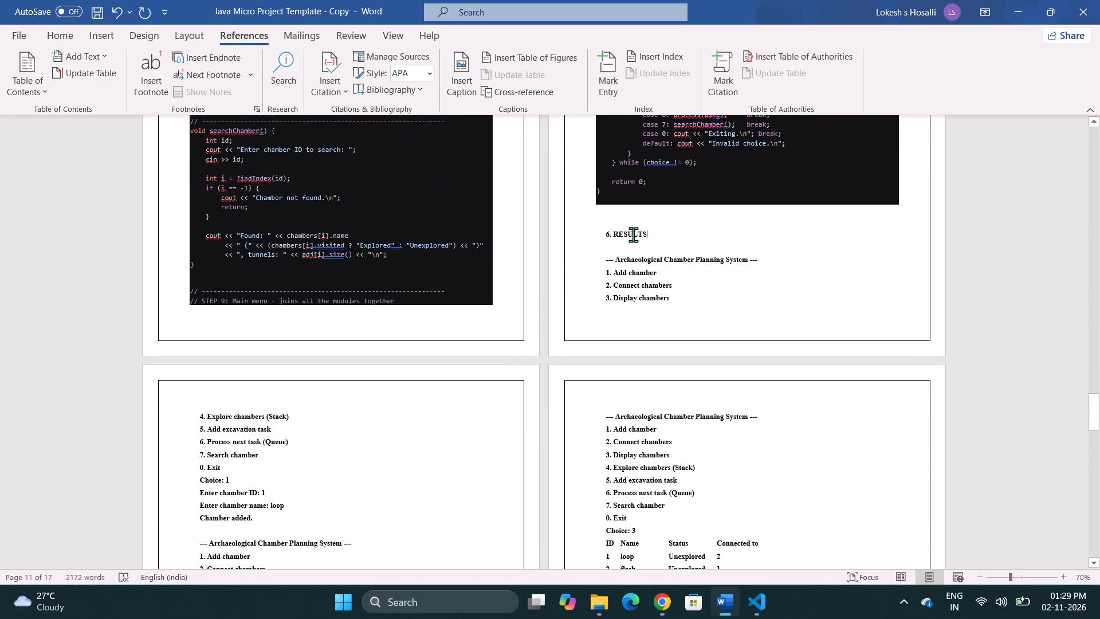
drag(633, 234, 599, 234)
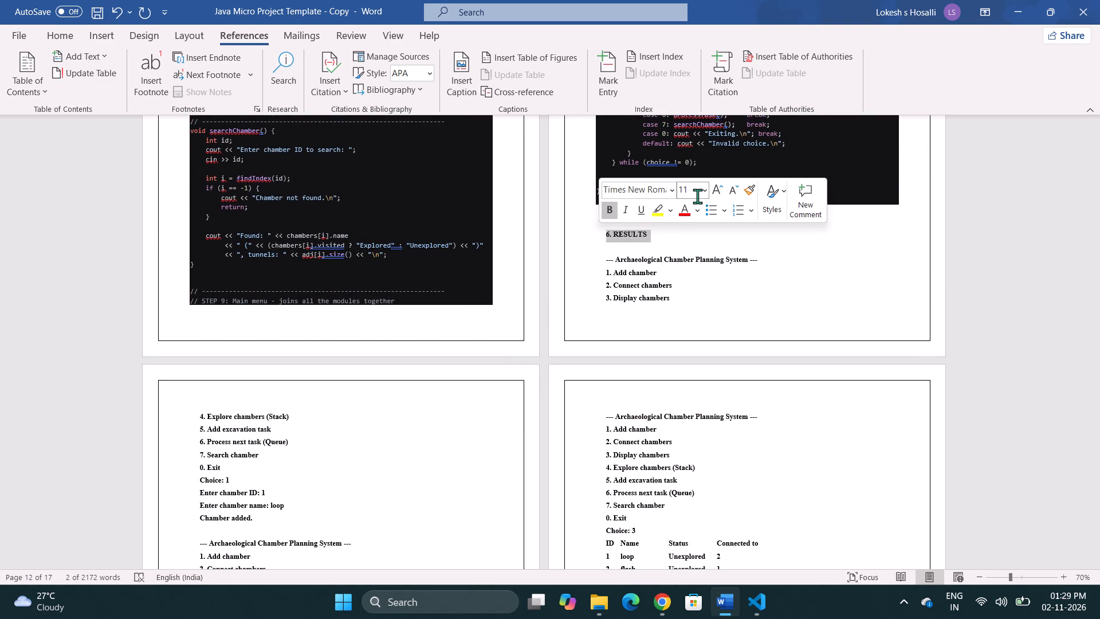
click(700, 195)
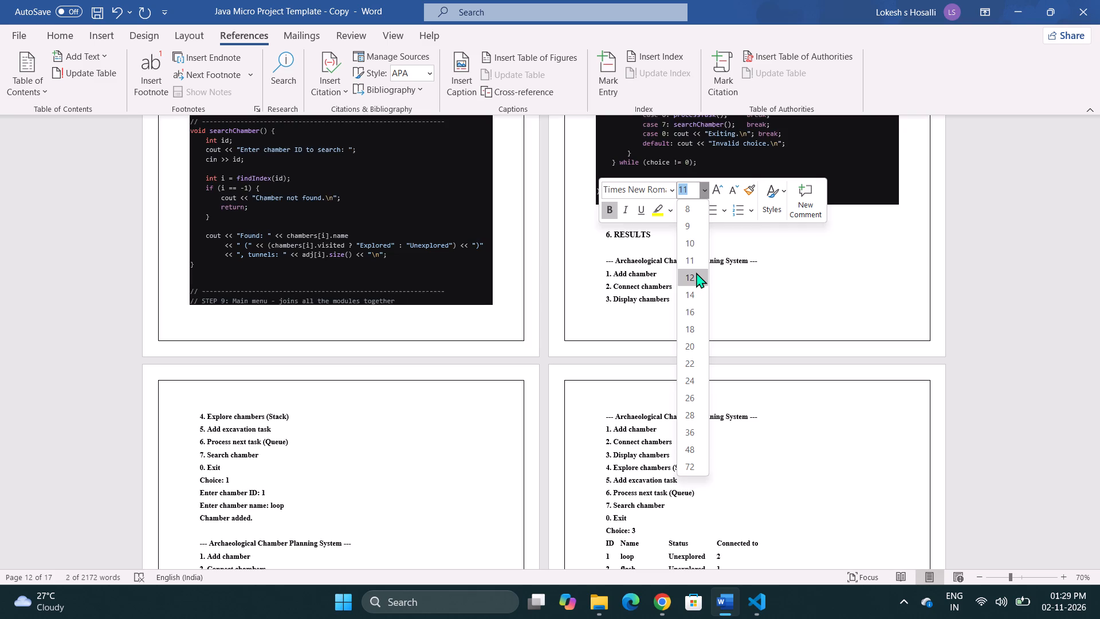
click(696, 272)
click(710, 307)
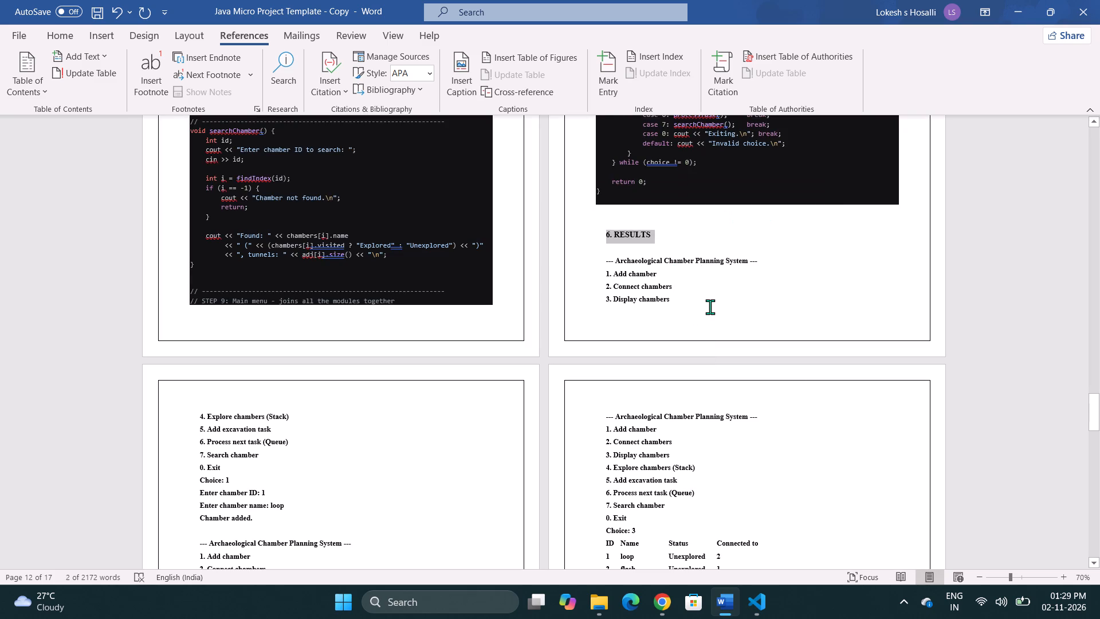
Set the font size of the "5. IMPLEMENTATION" heading above the code listing to 12.
scroll(710, 307, up, 1)
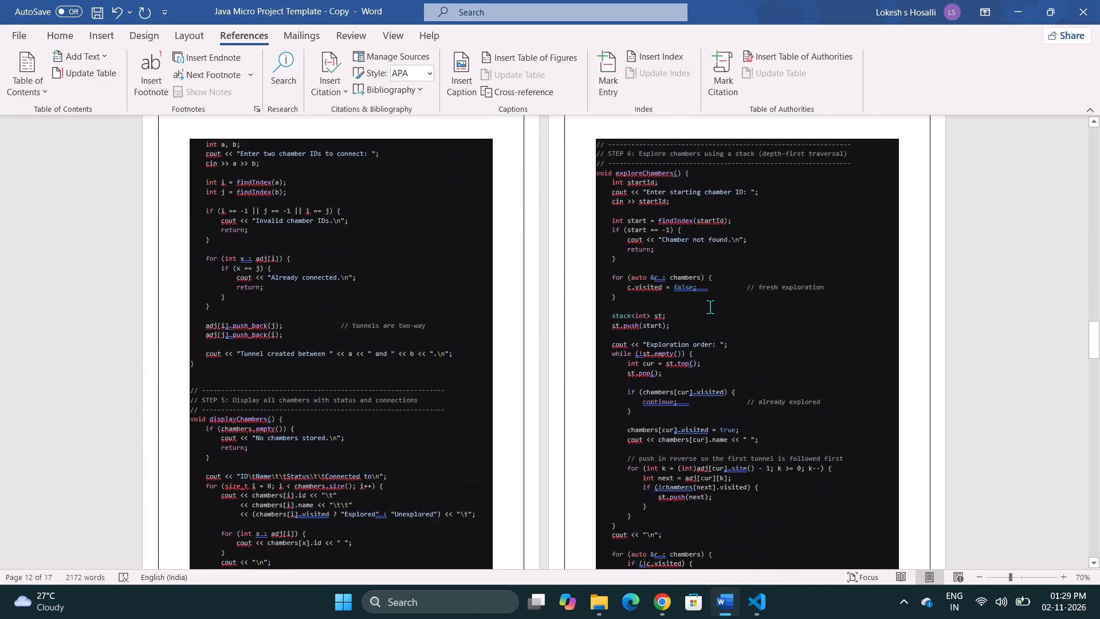
scroll(710, 307, up, 2)
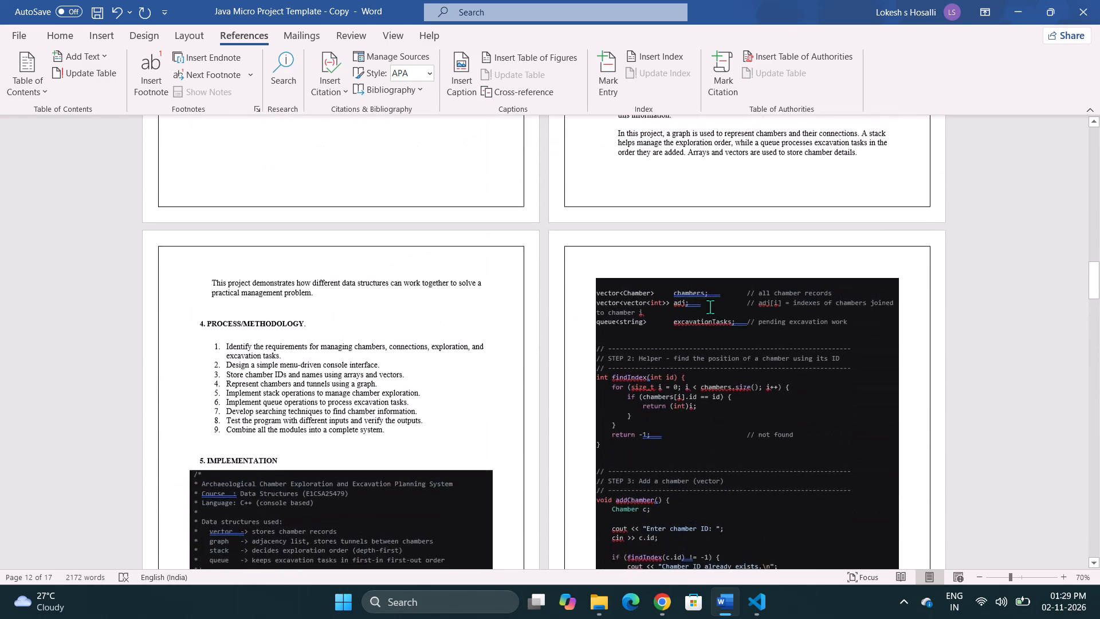
scroll(710, 307, up, 1)
scroll(408, 441, down, 1)
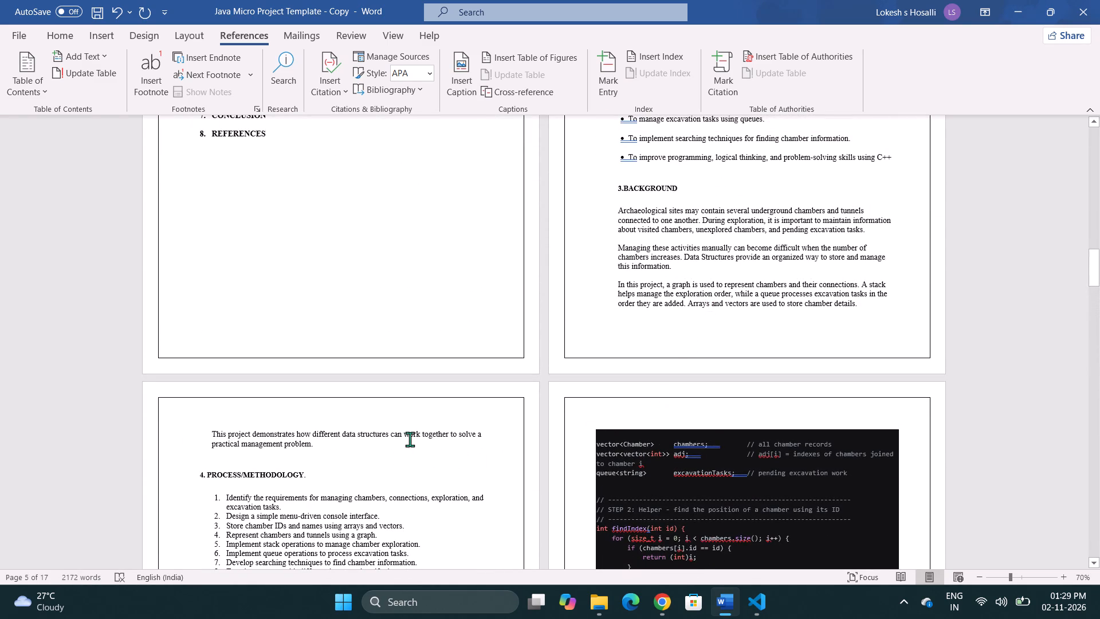
scroll(410, 439, down, 1)
drag(278, 384, 191, 383)
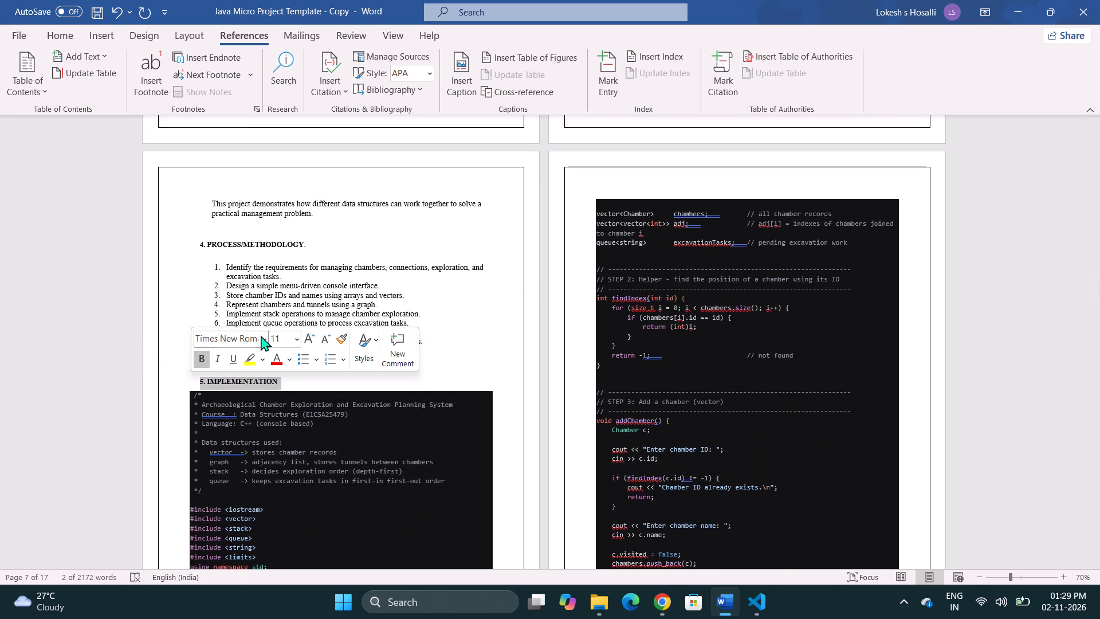
click(282, 343)
key(BackSpace)
text(12)
key(Return)
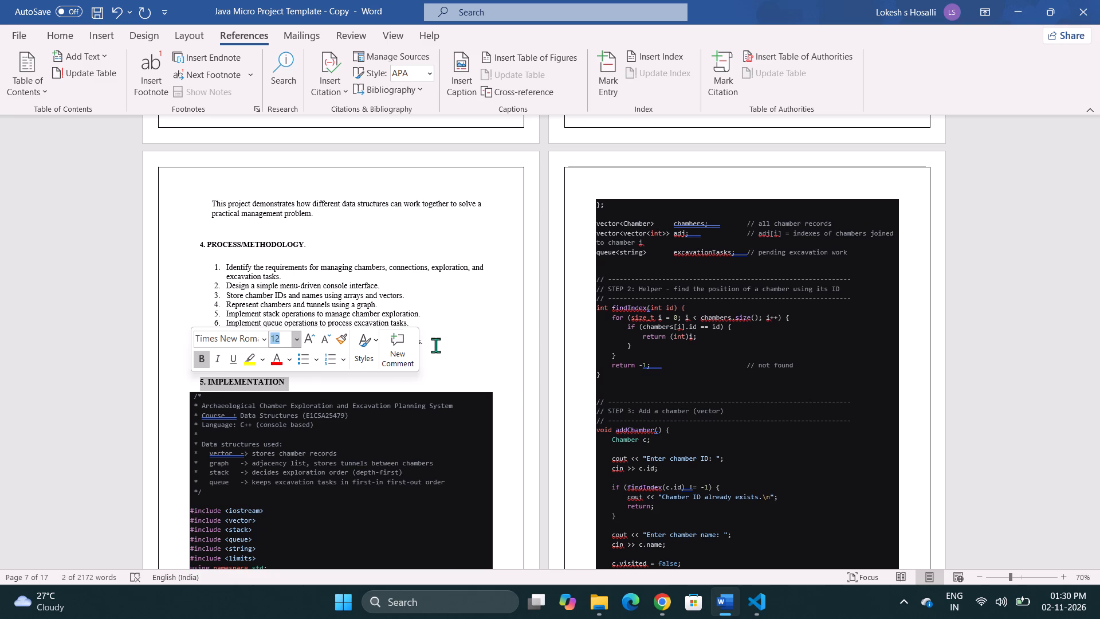
click(454, 343)
Set the font size of the "4. PROCESS/METHODOLOGY" heading above the numbered list to 12.
drag(329, 239, 234, 232)
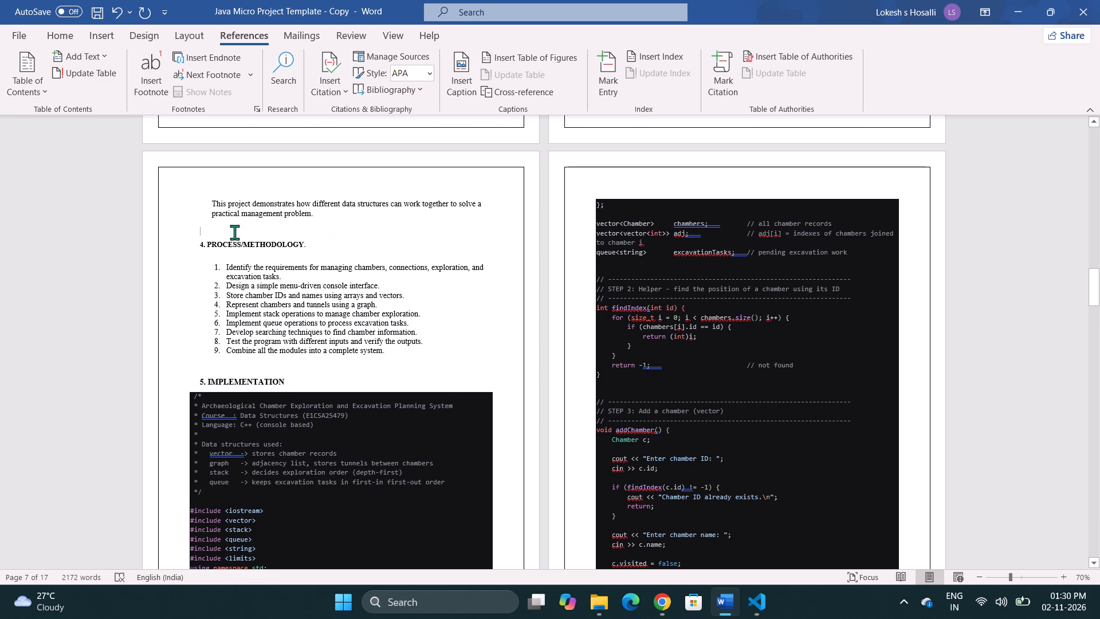
drag(234, 232, 304, 243)
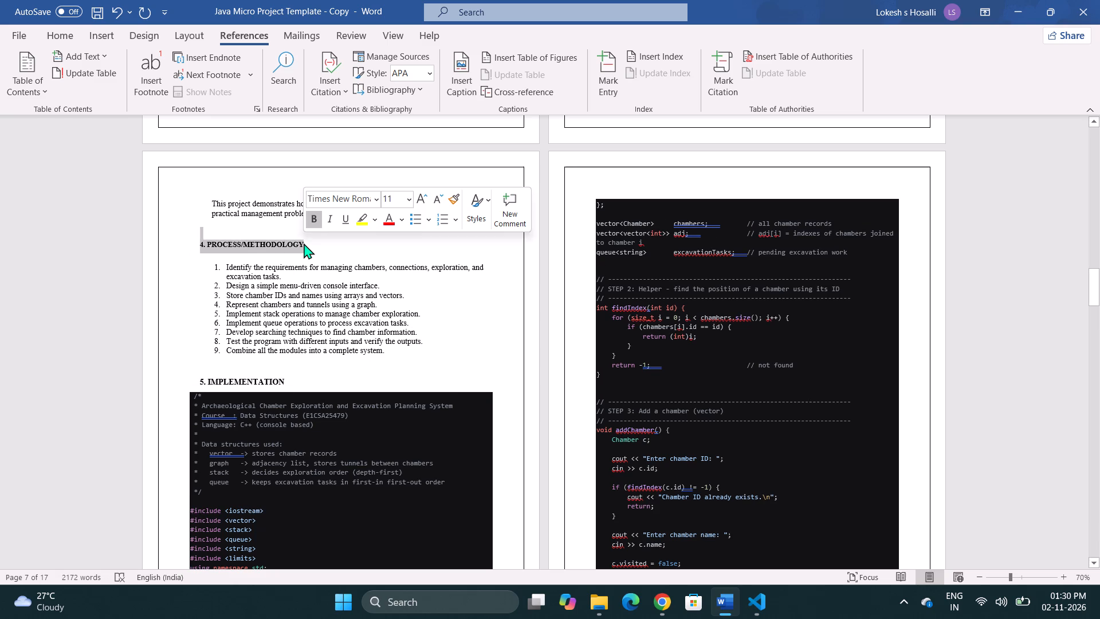
click(398, 197)
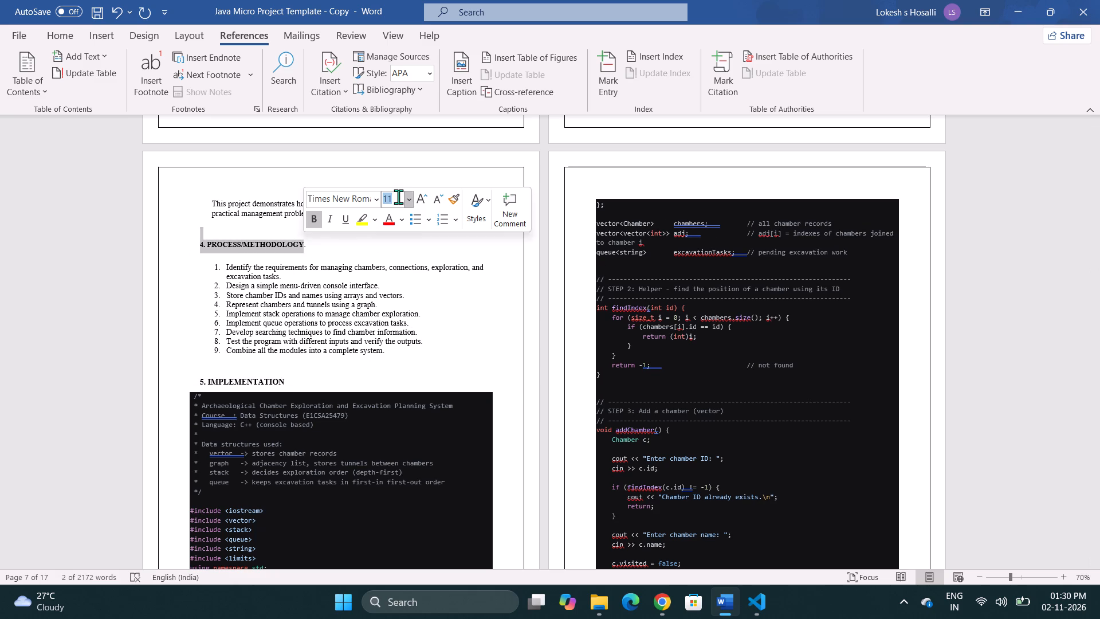
key(BackSpace)
text(12)
key(Return)
click(453, 254)
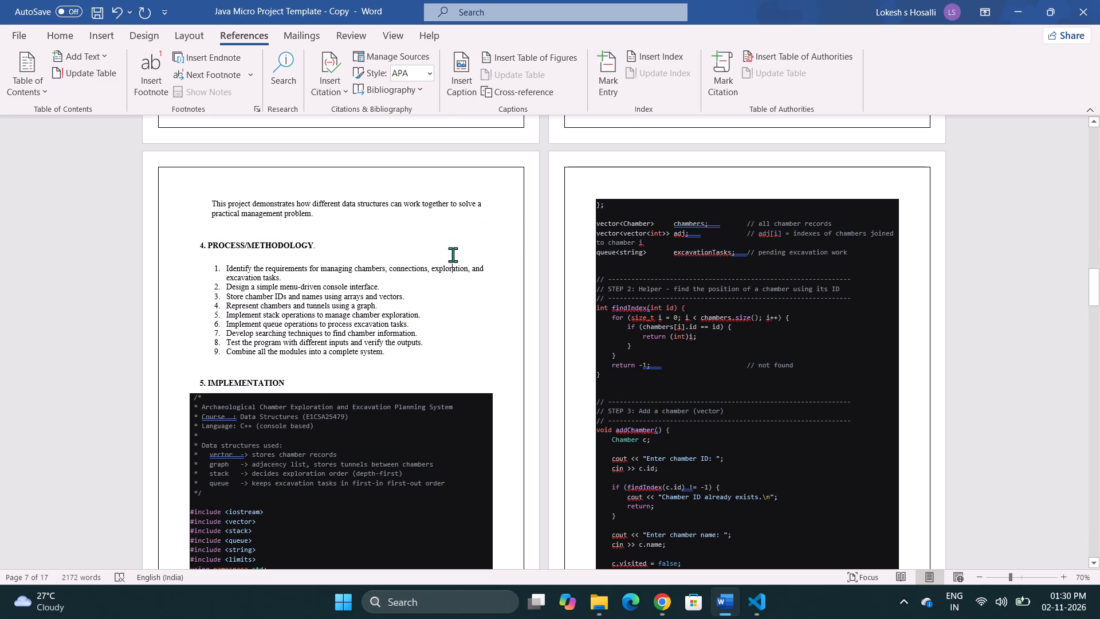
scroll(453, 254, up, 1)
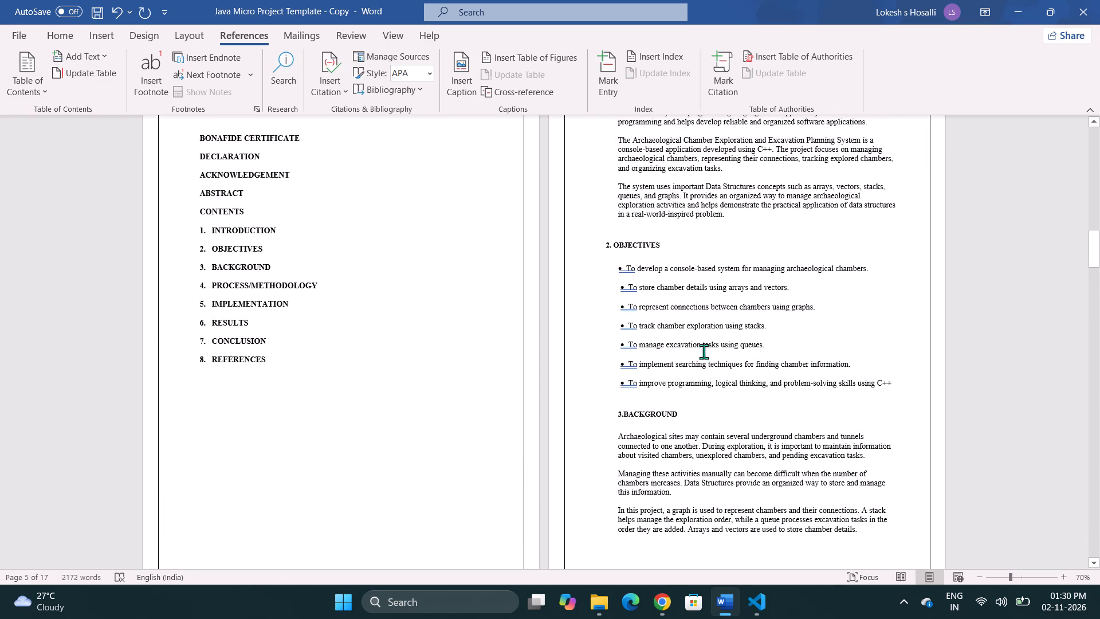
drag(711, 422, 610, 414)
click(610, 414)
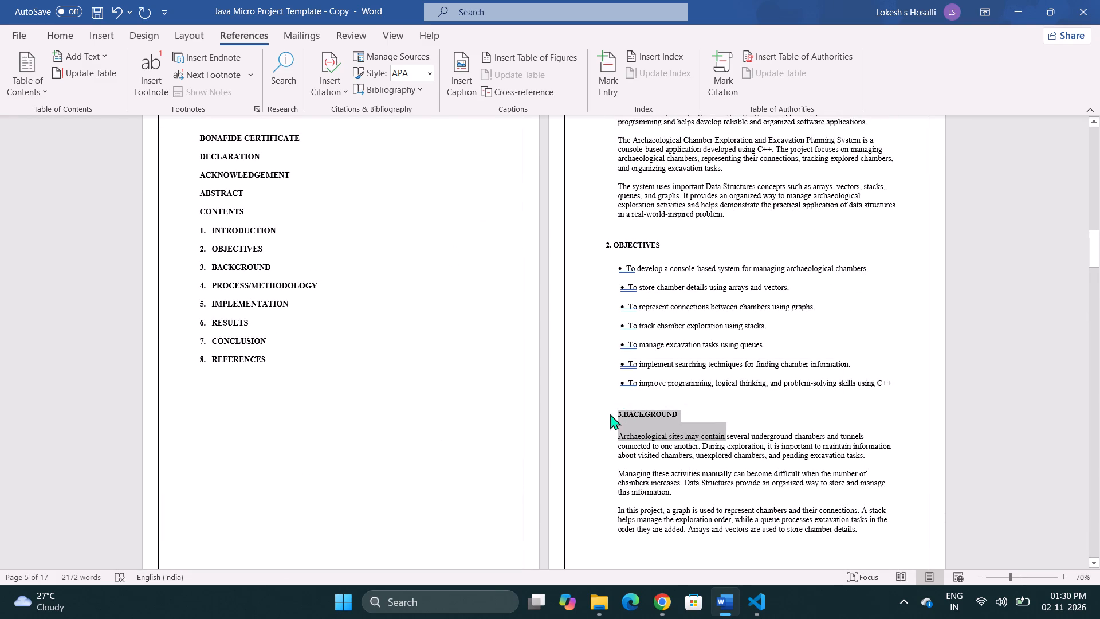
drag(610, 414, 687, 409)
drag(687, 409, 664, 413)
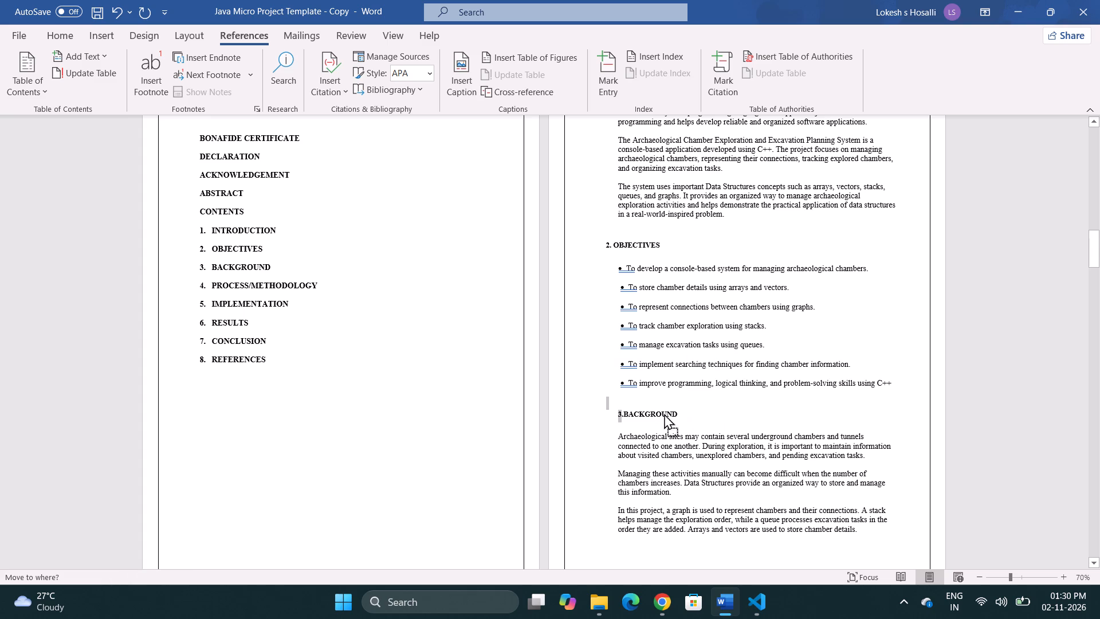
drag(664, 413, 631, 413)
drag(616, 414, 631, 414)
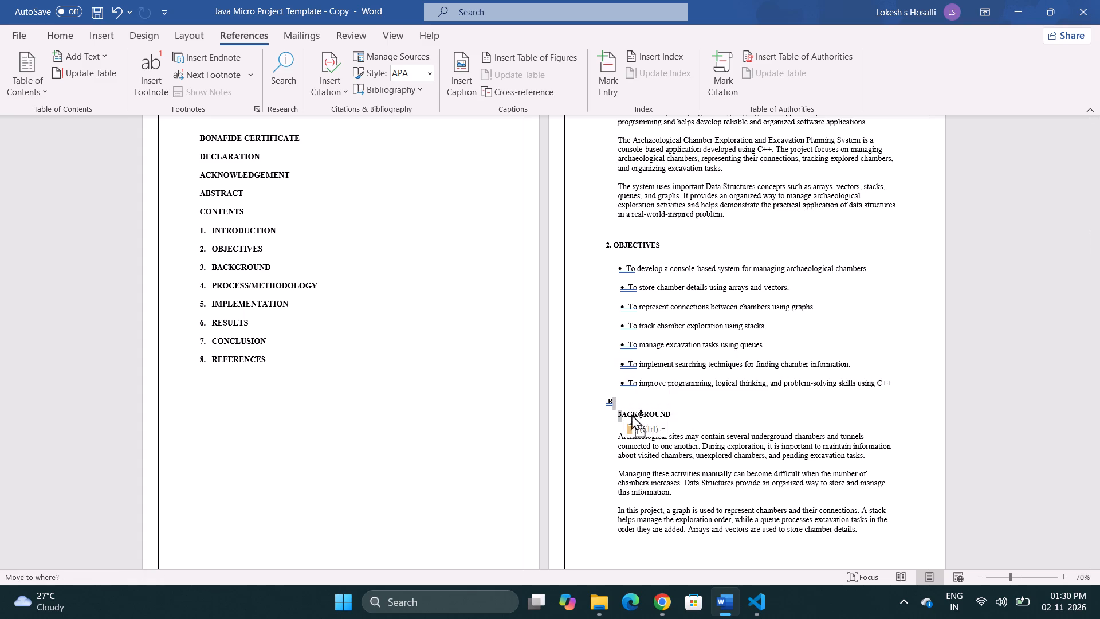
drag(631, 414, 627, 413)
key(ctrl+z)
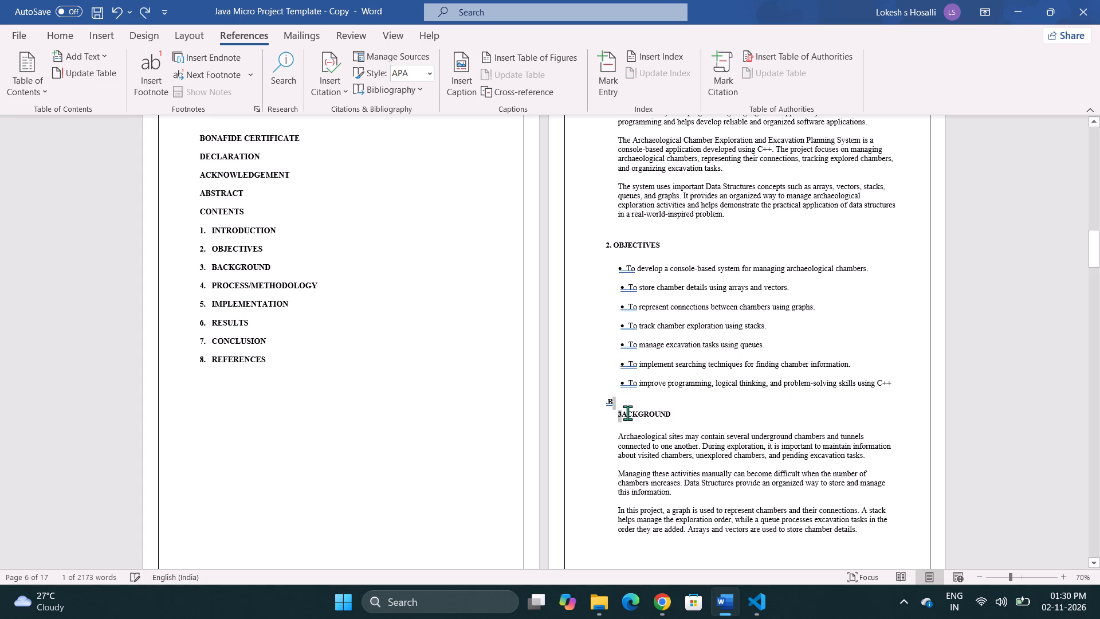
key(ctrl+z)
Set the font size of the "3.BACKGROUND" heading below the objectives list to 12.
drag(687, 421, 608, 413)
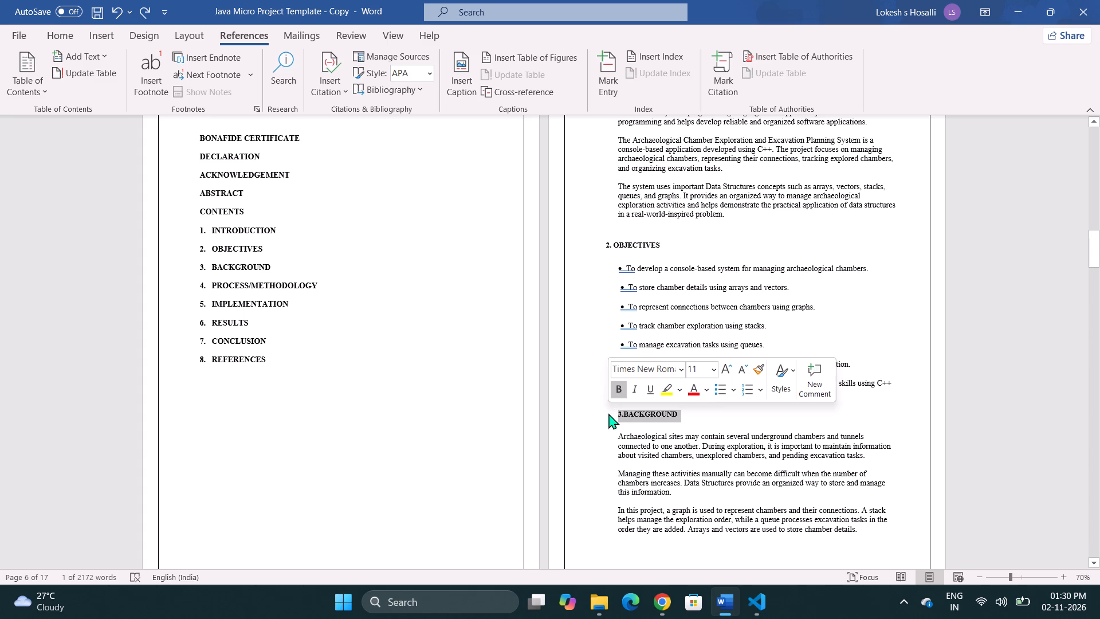
click(696, 369)
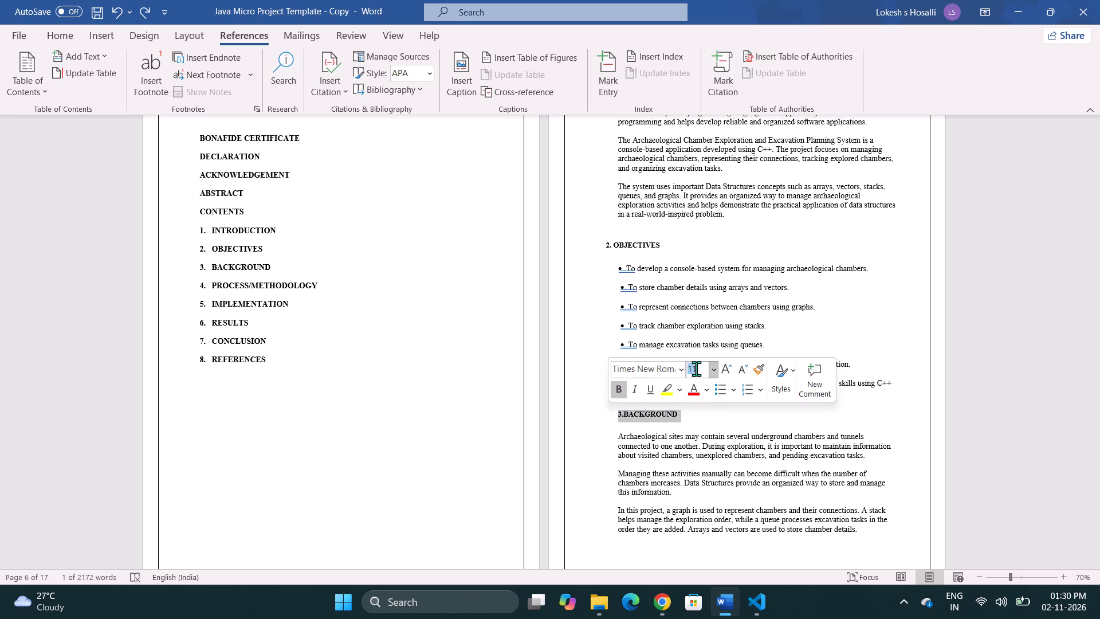
key(BackSpace)
text(12)
key(Return)
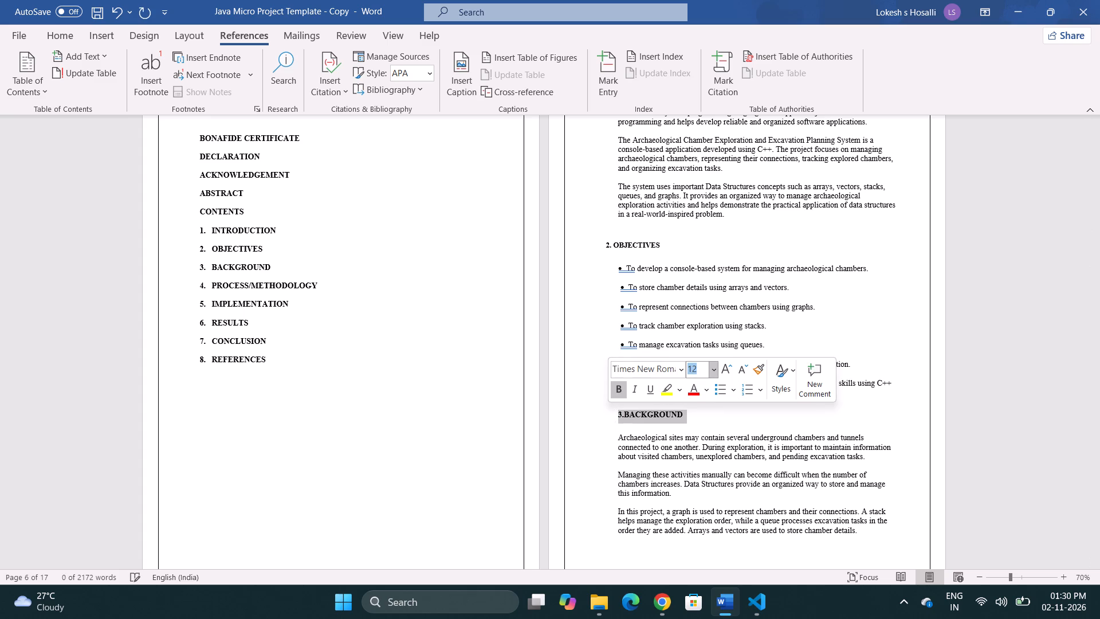
Set the font size of the "2. OBJECTIVES" heading above the bulleted list to 12.
drag(690, 254, 610, 237)
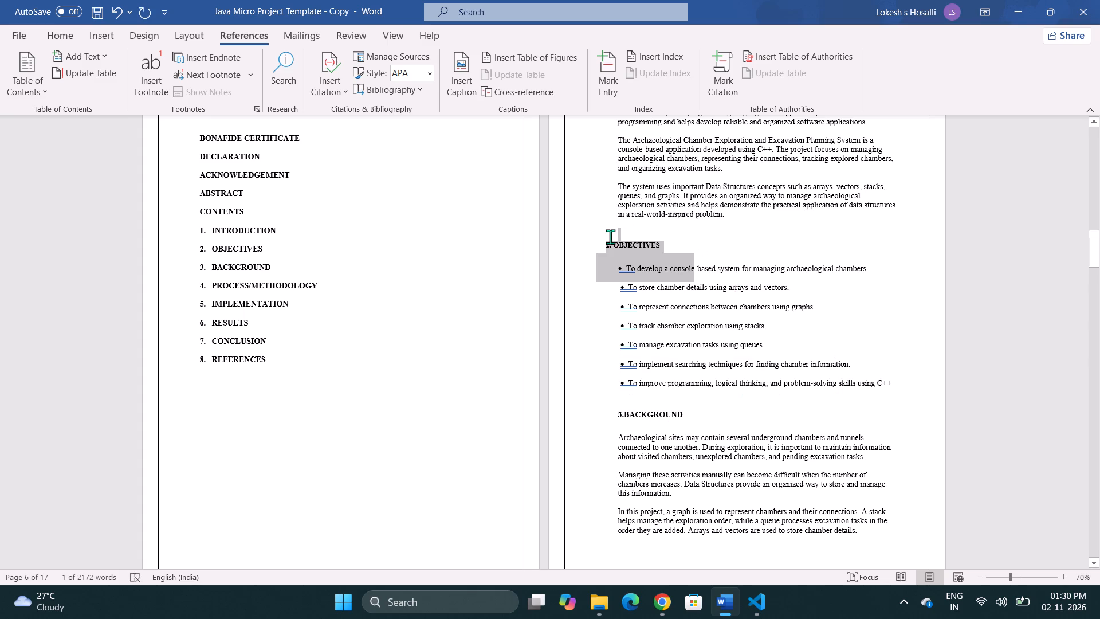
click(610, 237)
drag(604, 239, 659, 244)
click(755, 199)
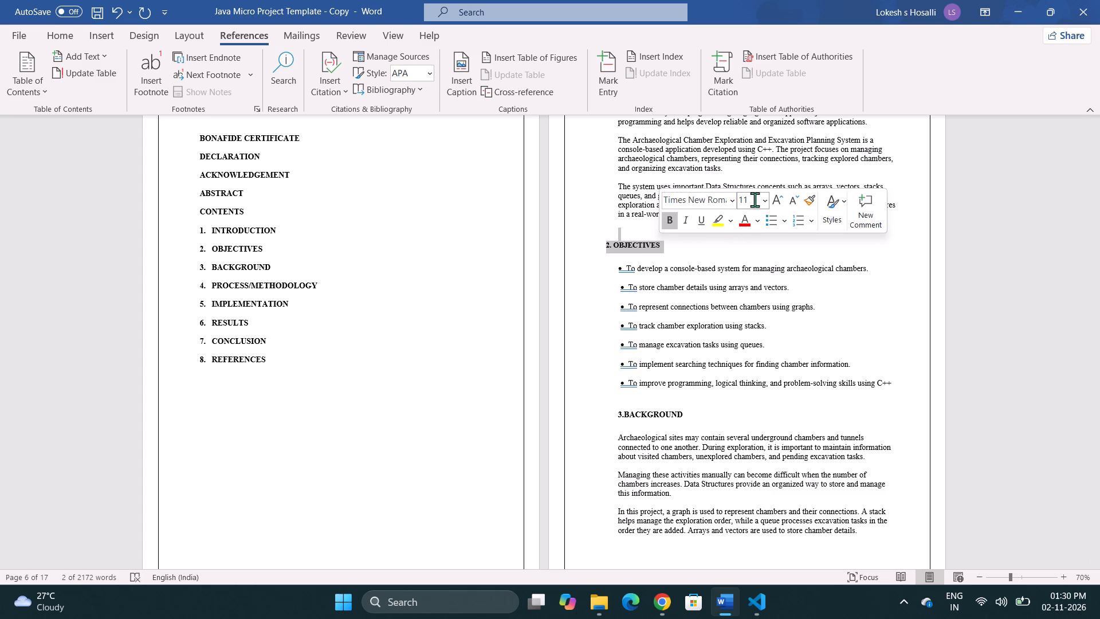
key(BackSpace)
text(12)
key(Return)
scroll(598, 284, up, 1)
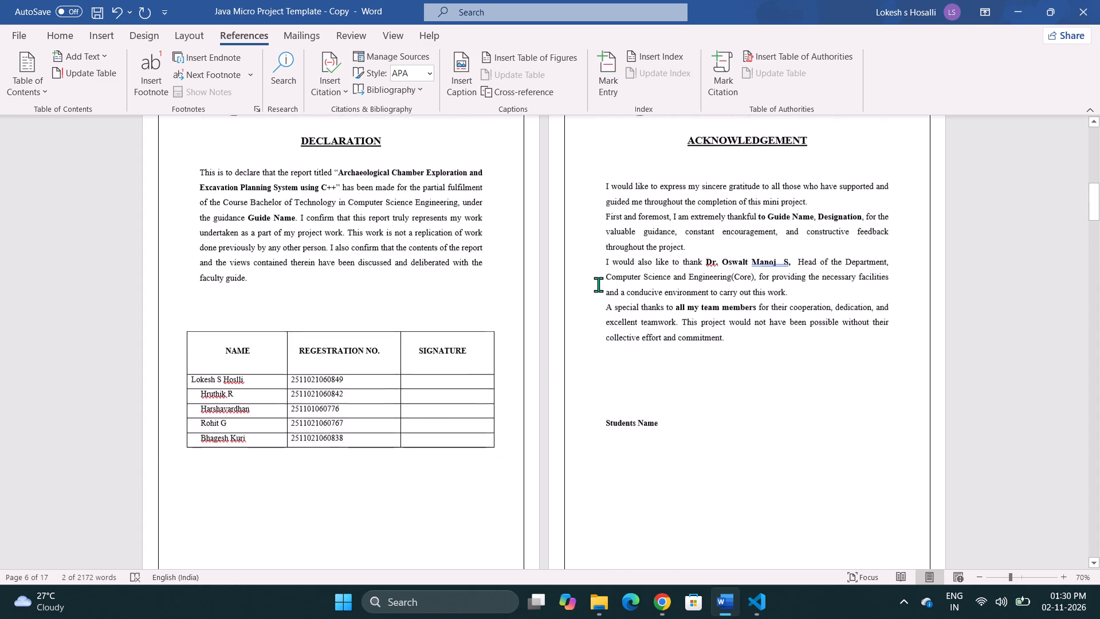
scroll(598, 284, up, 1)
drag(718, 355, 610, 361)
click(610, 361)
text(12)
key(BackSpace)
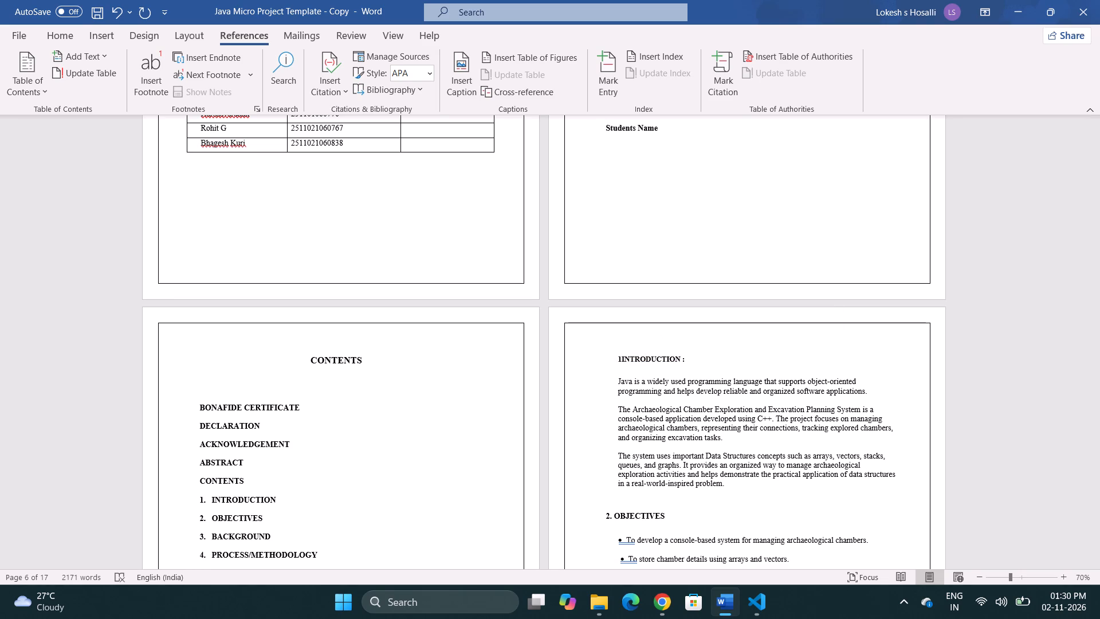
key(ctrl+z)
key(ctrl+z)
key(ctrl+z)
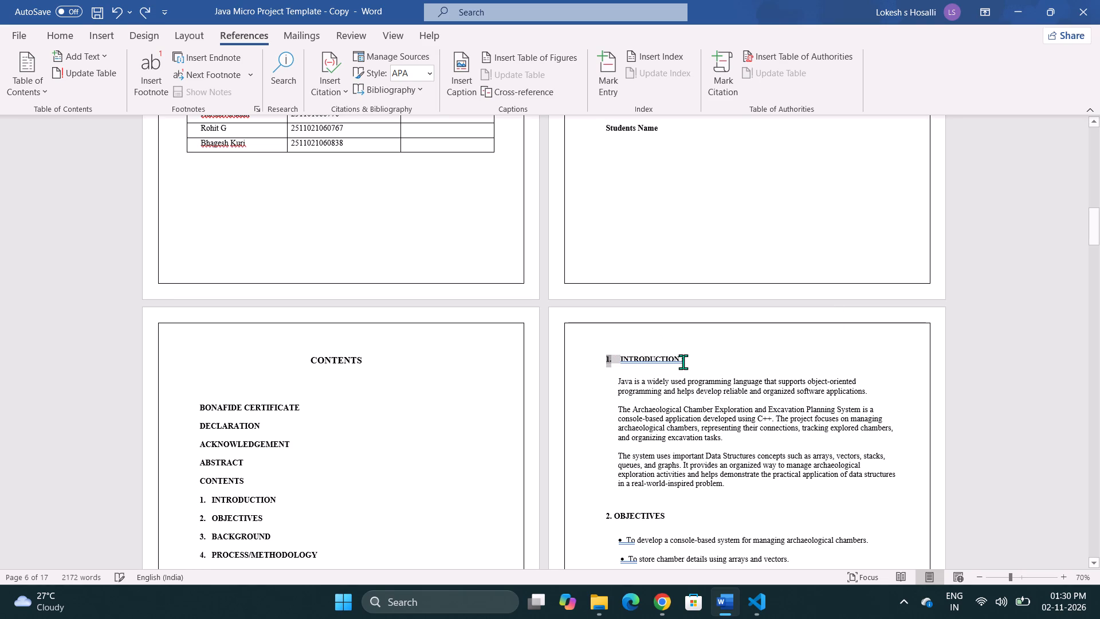
Set the font size of the "INTRODUCTION :" heading text on the page after the contents to 12.
drag(684, 362, 612, 363)
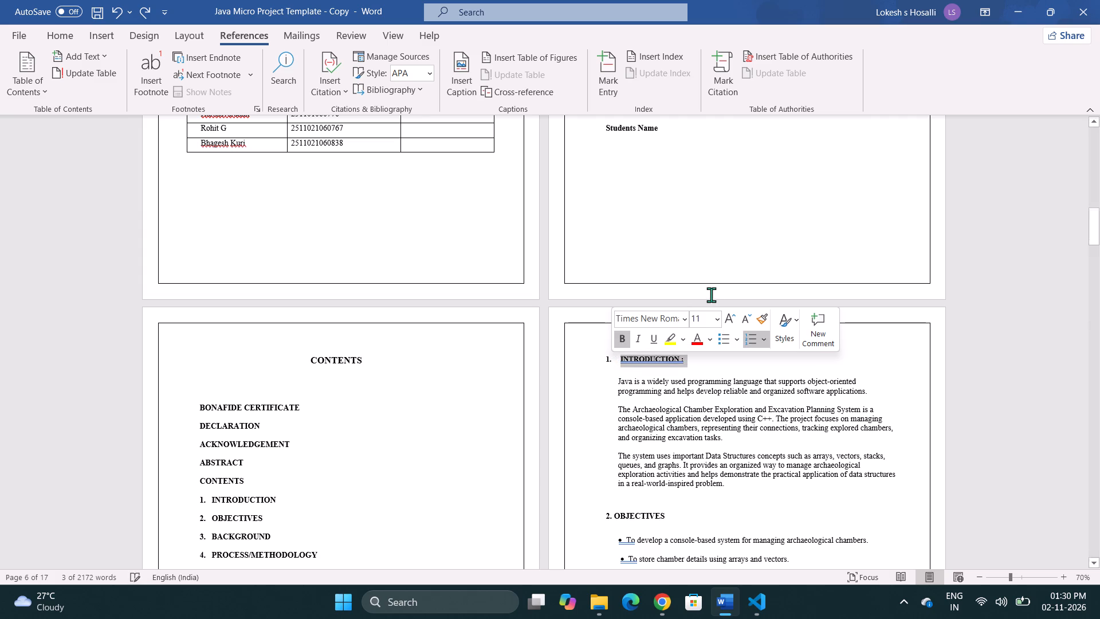
click(716, 317)
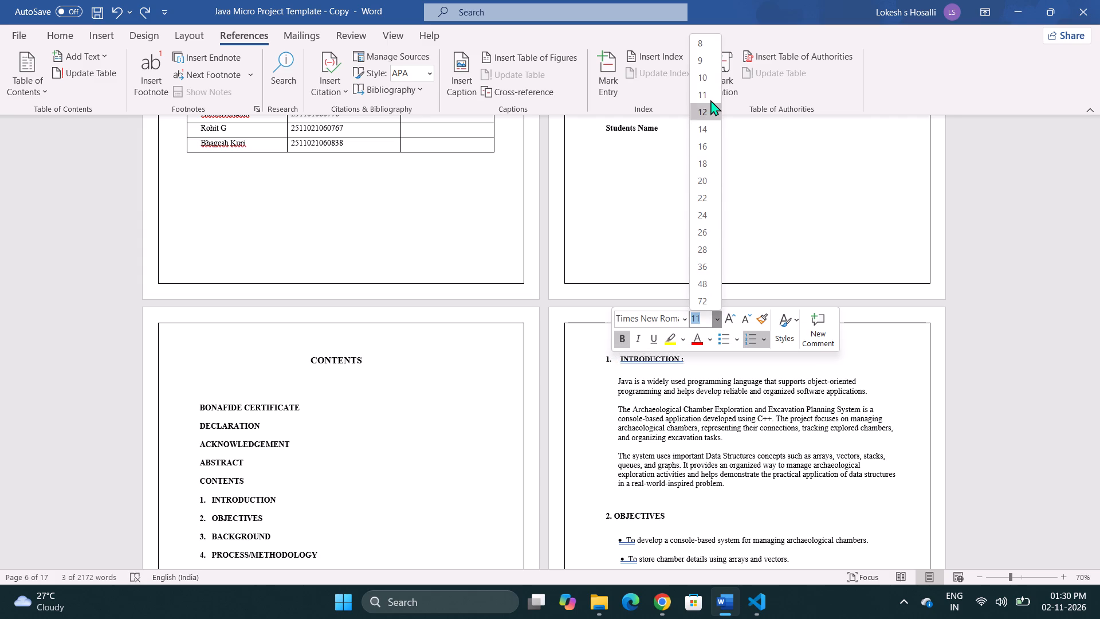
click(710, 104)
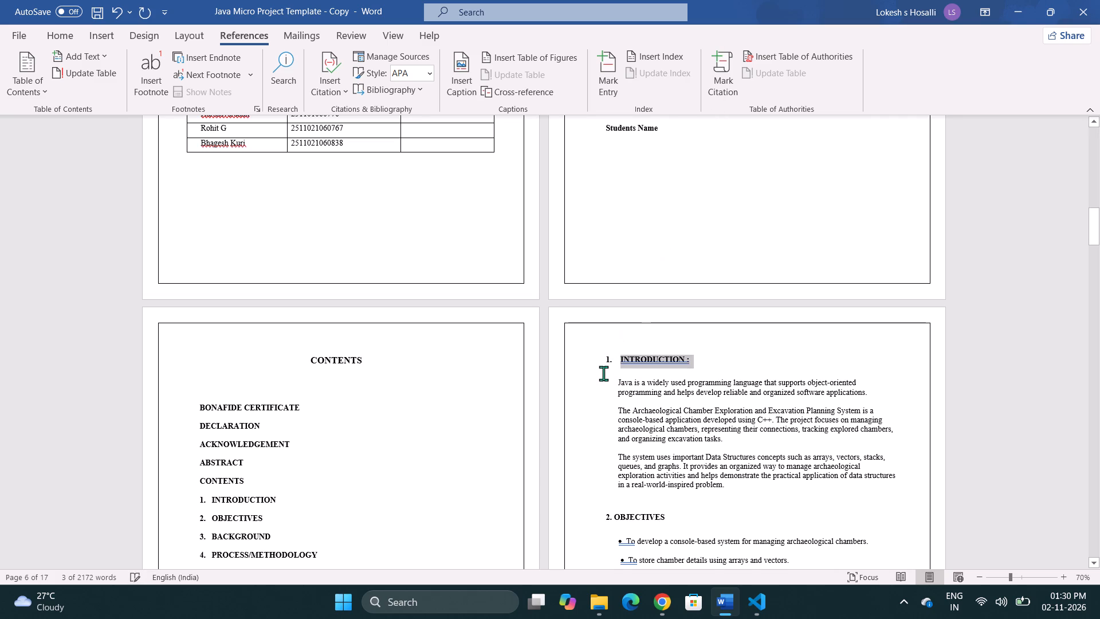
click(603, 377)
Review the layout of the Introduction, Contents, Declaration and Acknowledgement pages.
scroll(603, 377, right, 1)
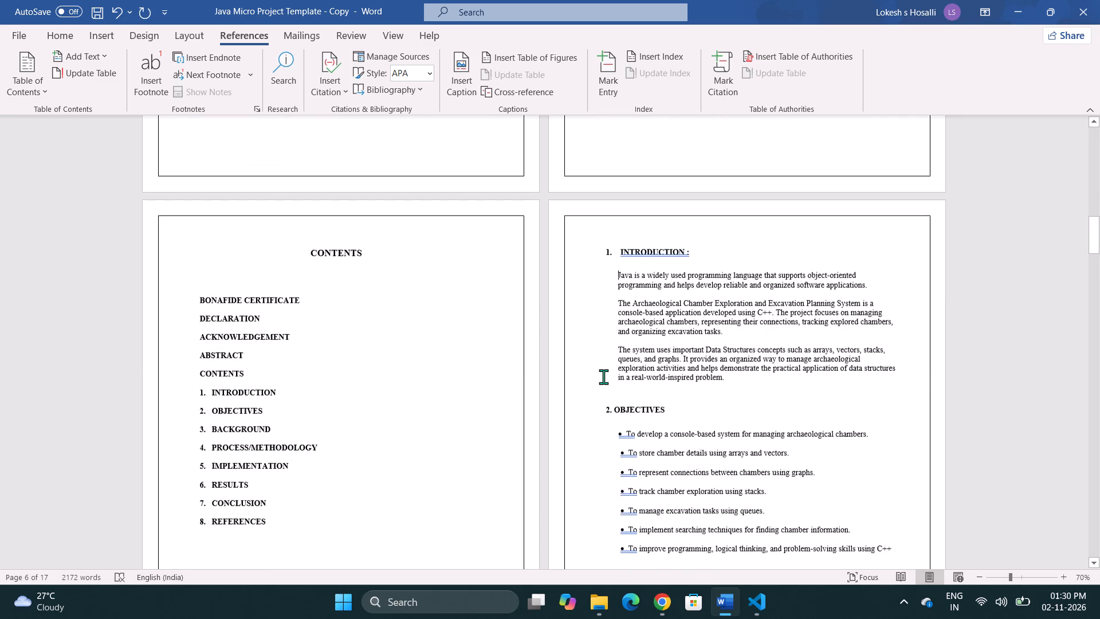
scroll(603, 377, right, 1)
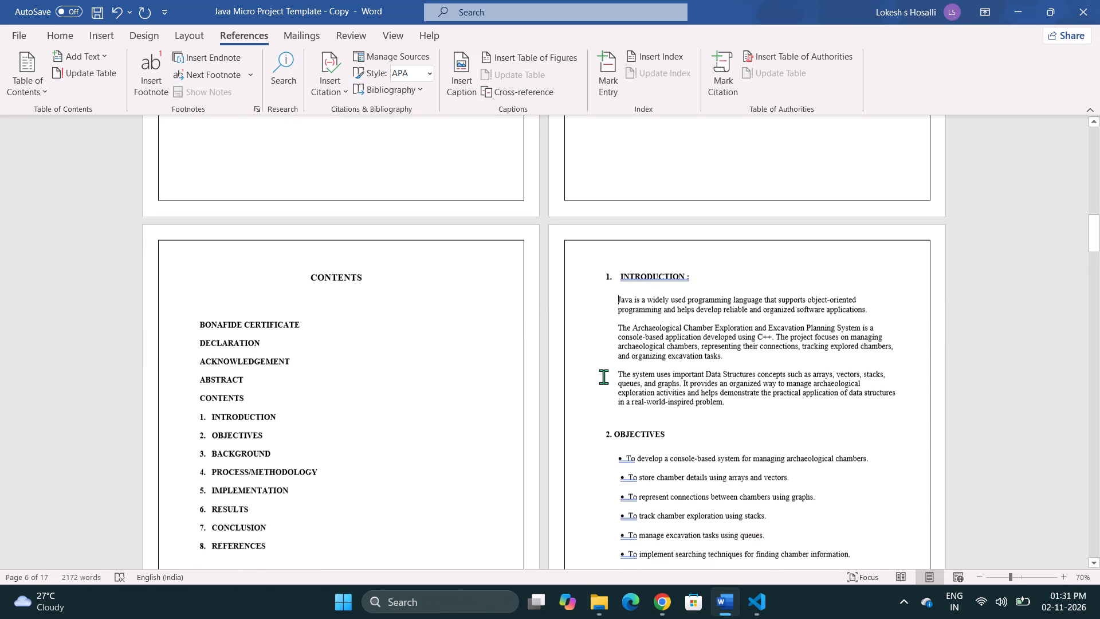
scroll(603, 377, right, 1)
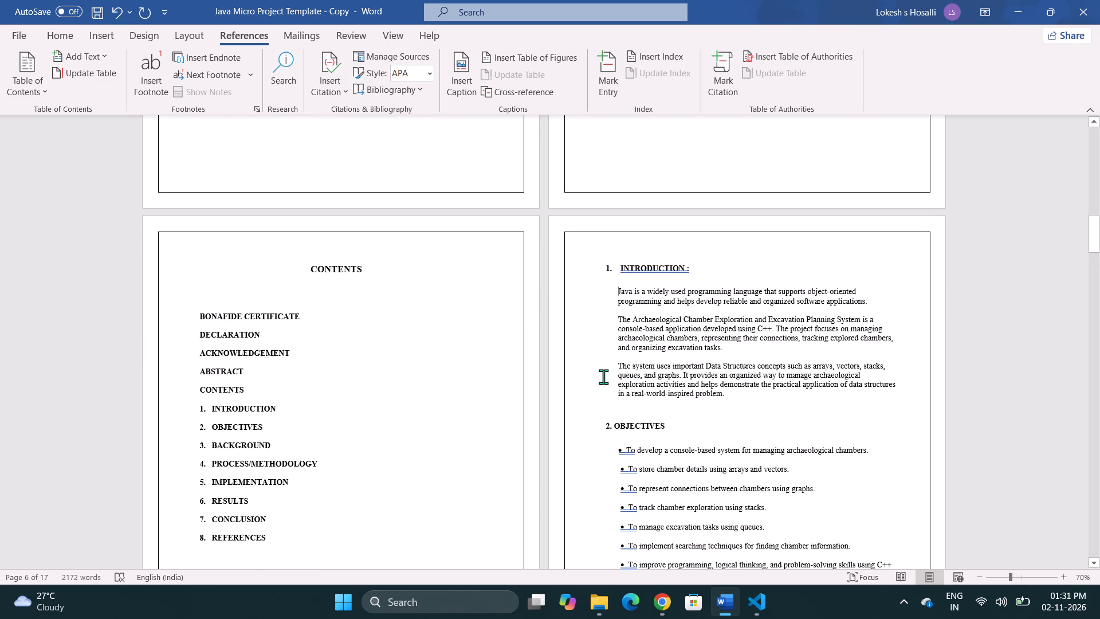
scroll(603, 377, right, 1)
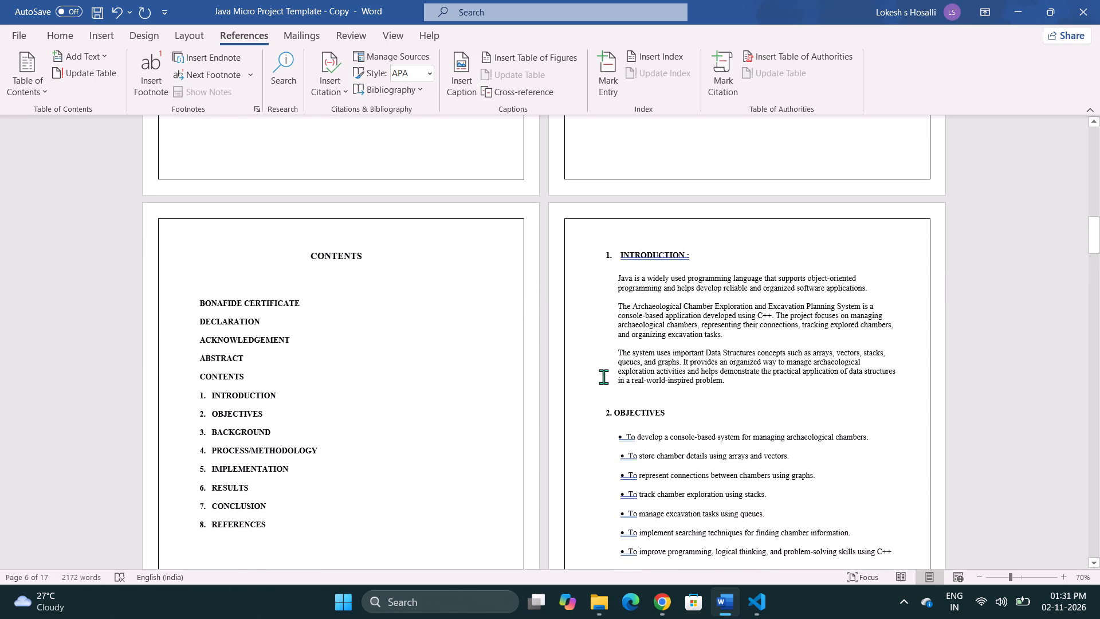
scroll(603, 377, right, 1)
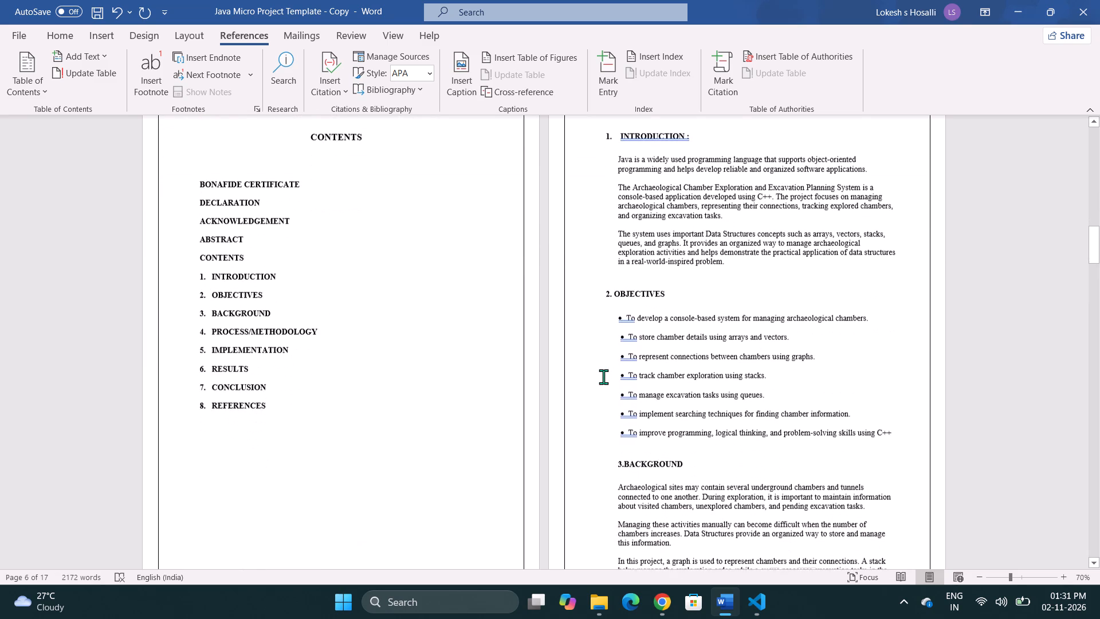
scroll(603, 377, right, 1)
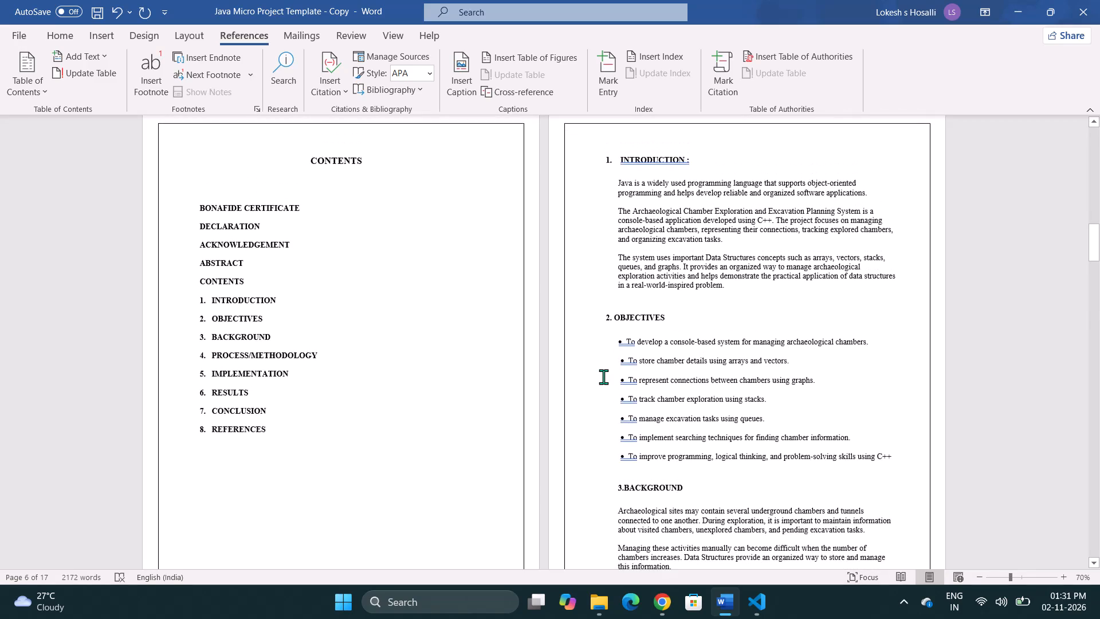
scroll(603, 377, right, 1)
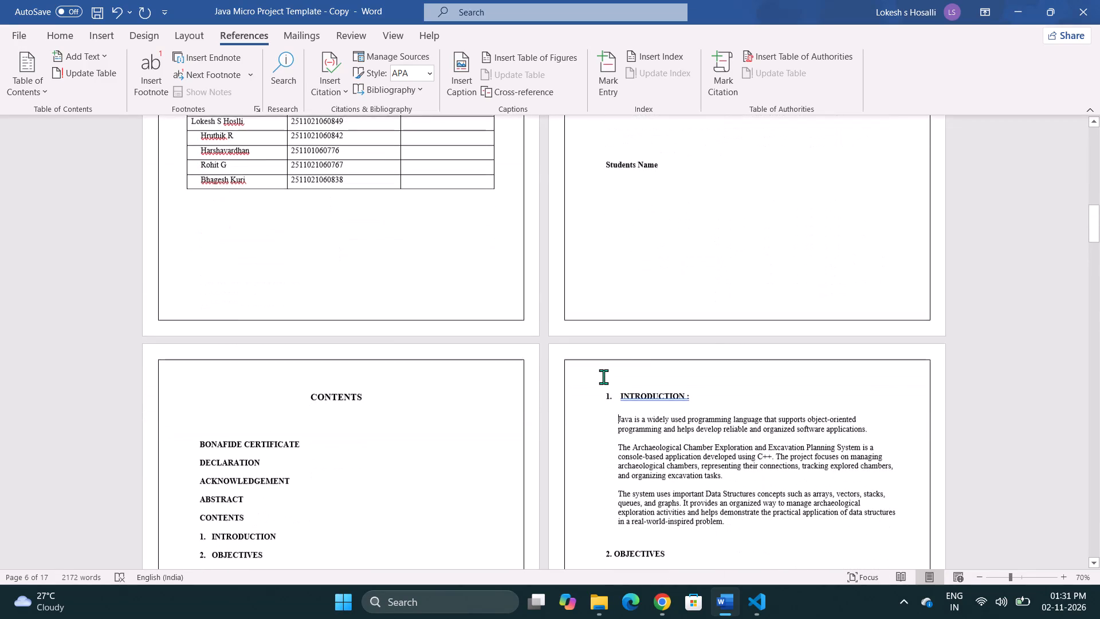
scroll(603, 377, right, 2)
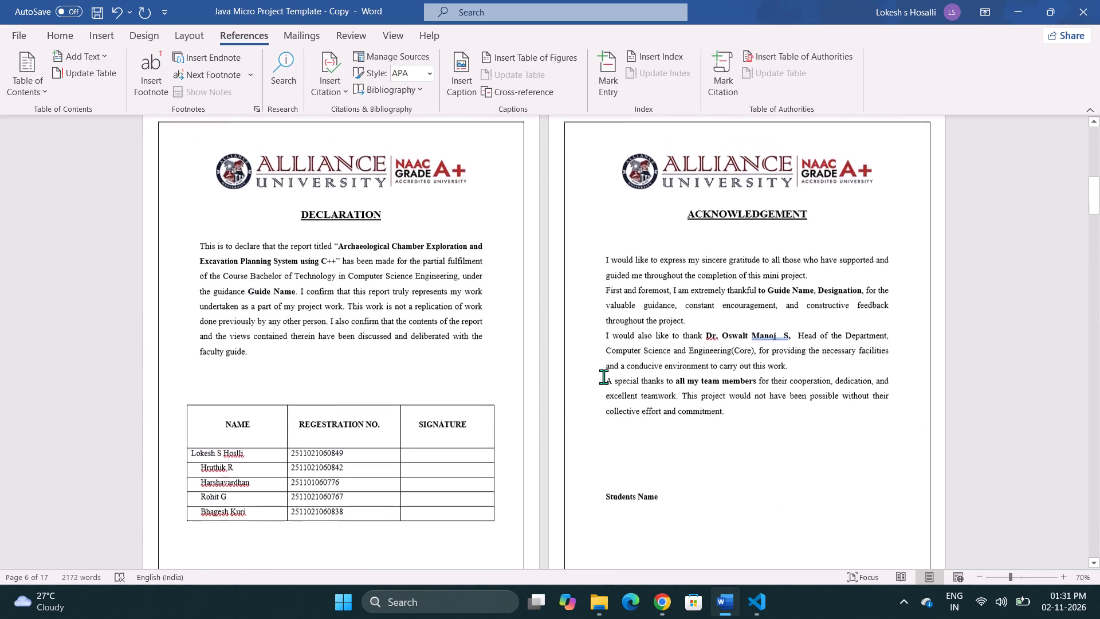
scroll(603, 377, right, 1)
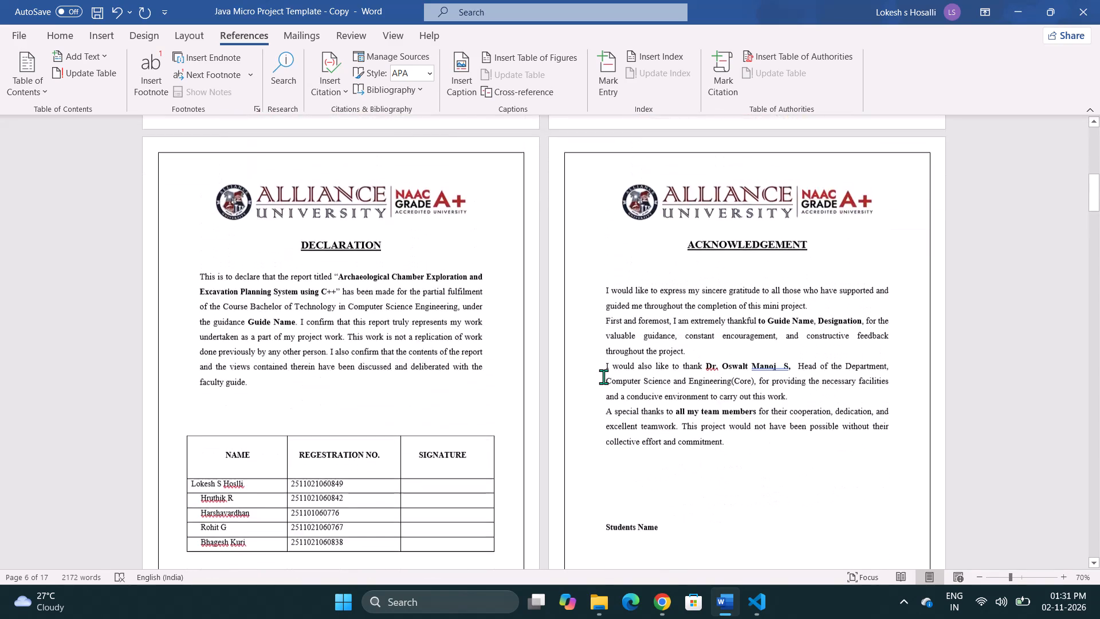
Insert blank lines below the signature table on the Declaration page until a full blank page separates it from the Acknowledgement page.
click(356, 476)
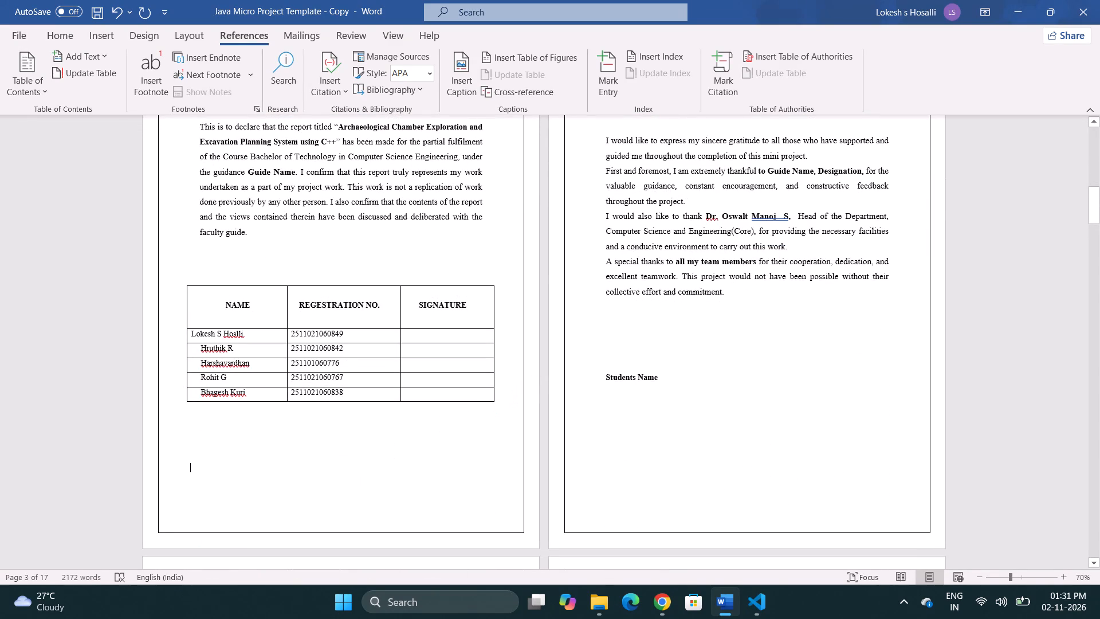
key(Return)
key(Return)
key(Return)
key(Return)
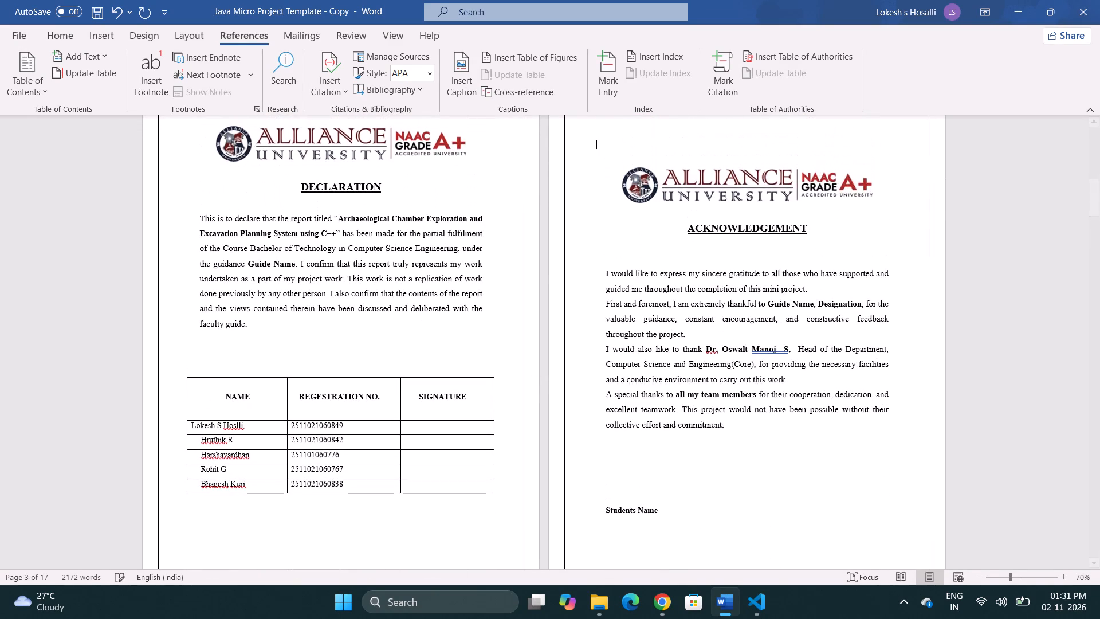
key(Return)
key(Return)
key(Return)
key(Return)
key(Return)
key(Return)
key(Return)
key(Return)
key(Return)
key(Return)
key(Return)
key(Return)
key(Return)
key(Return)
key(Return)
key(Return)
key(Return)
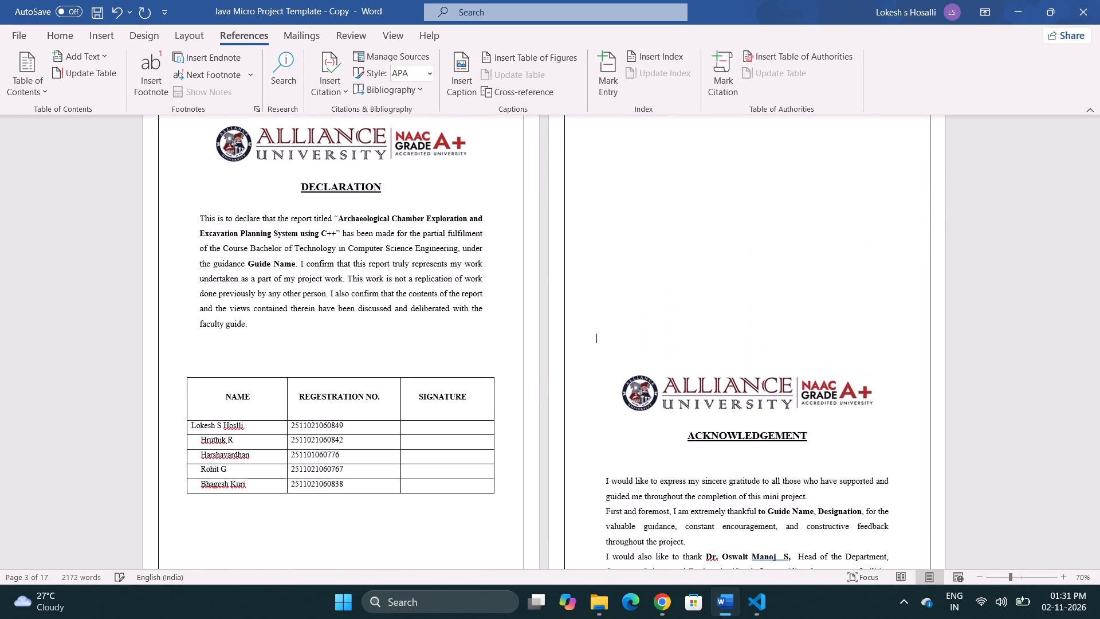
key(Return)
key(Return)
key(Return)
key(Return)
key(Return)
key(Return)
key(Return)
key(Return)
key(Return)
key(Return)
key(Return)
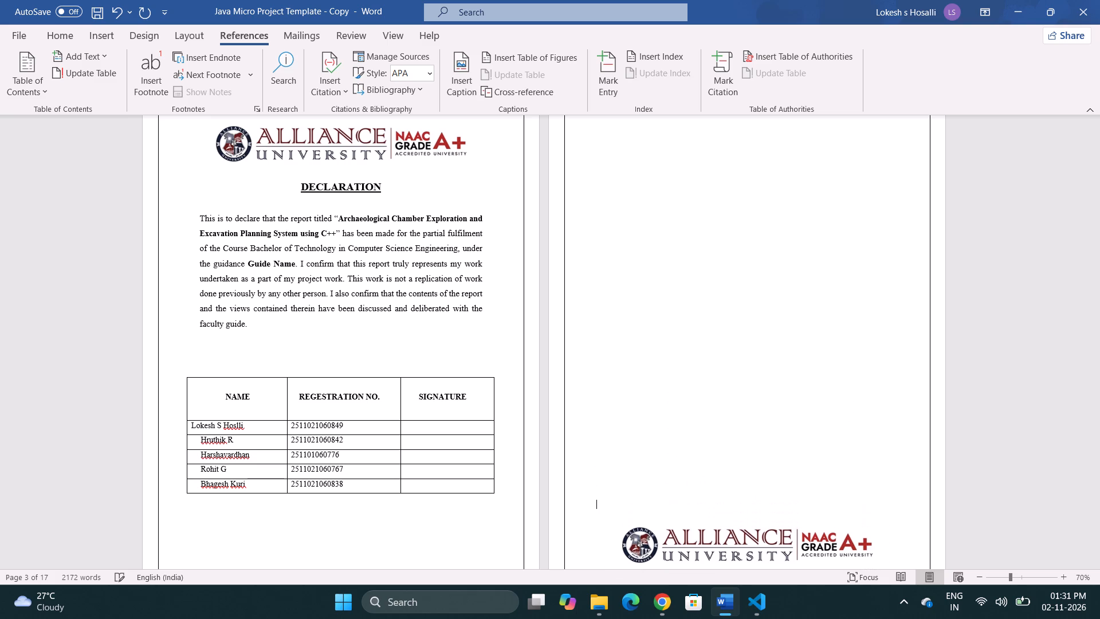
scroll(356, 476, down, 1)
key(Return)
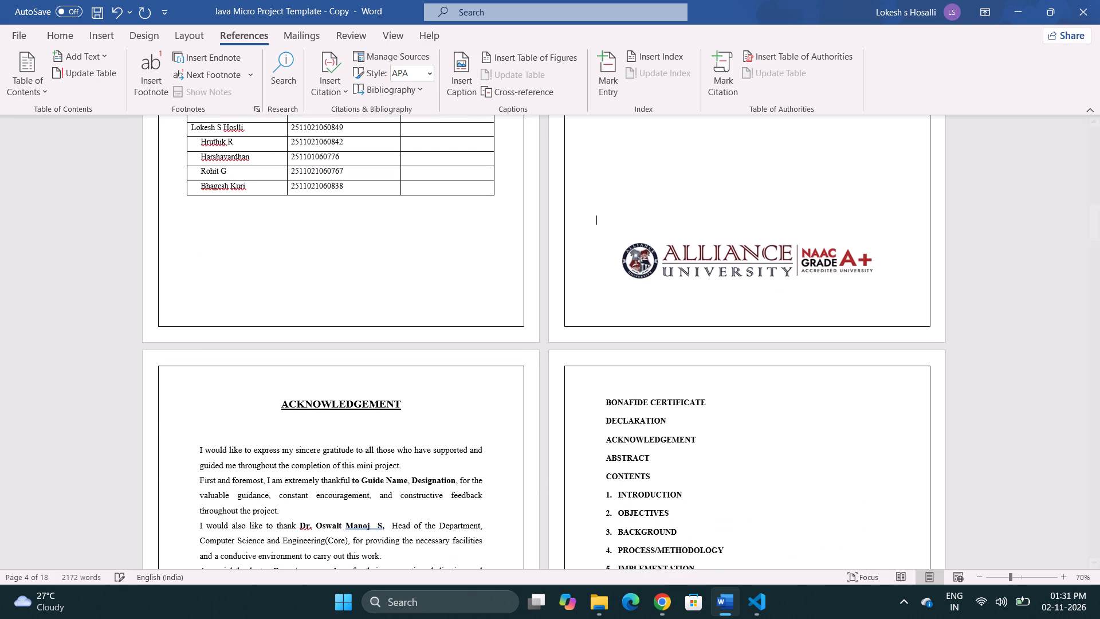
key(Return)
key(Return)
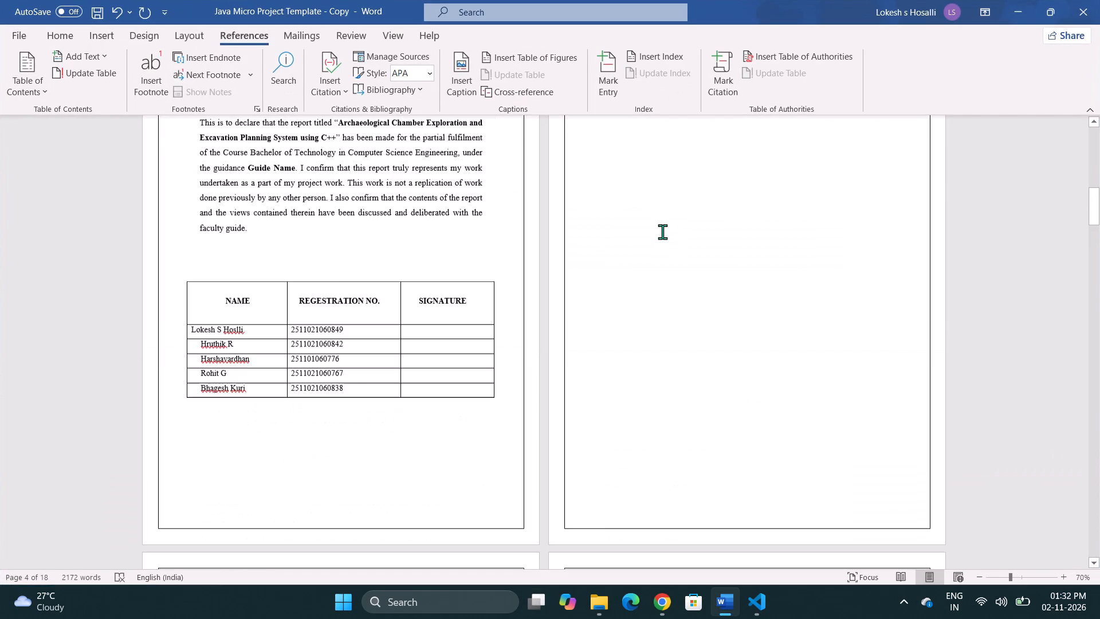
scroll(662, 232, up, 1)
scroll(662, 232, down, 1)
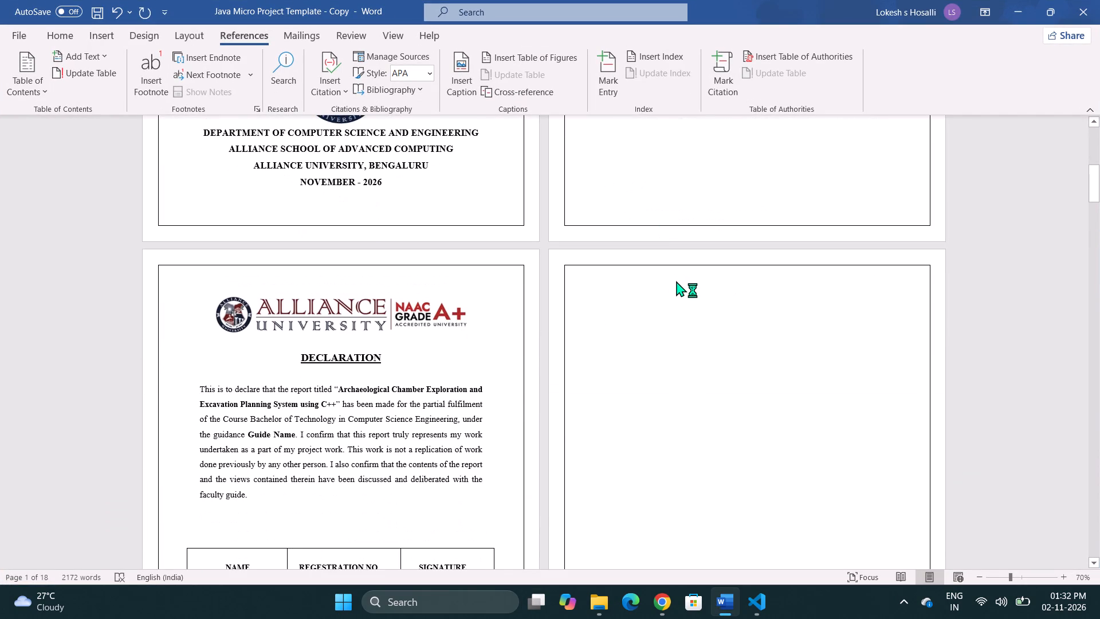
click(674, 299)
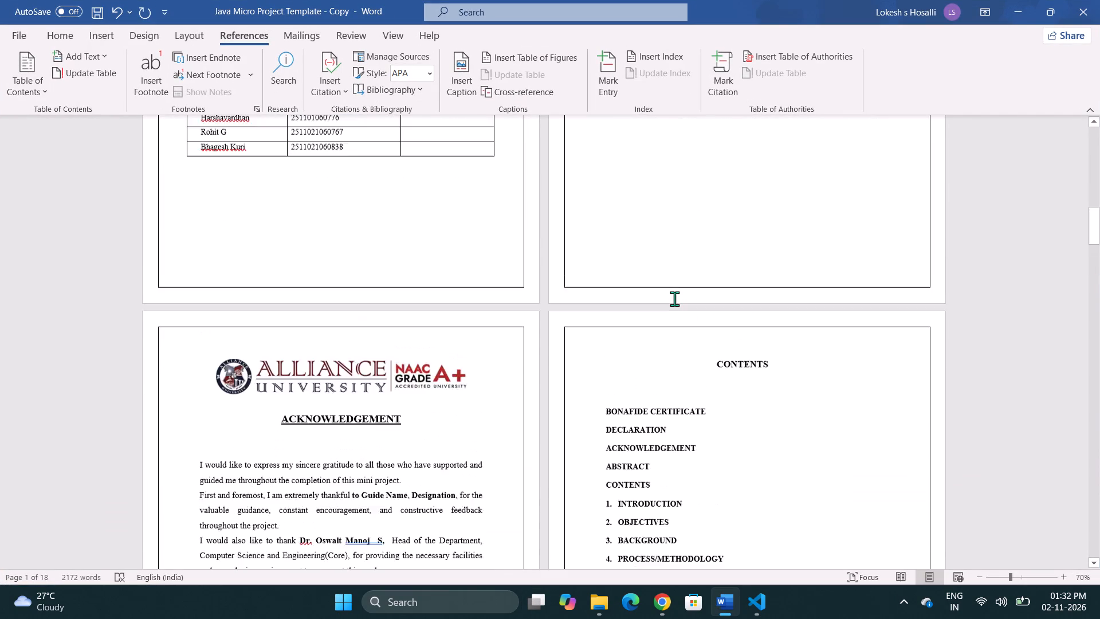
scroll(674, 299, down, 1)
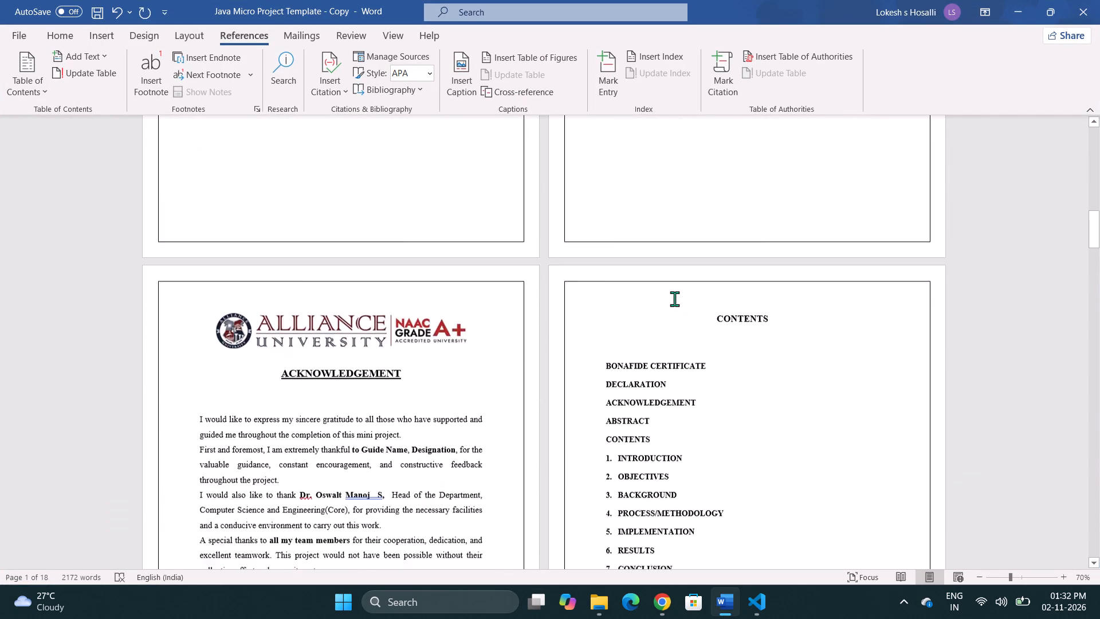
scroll(674, 299, down, 1)
drag(668, 324, 637, 315)
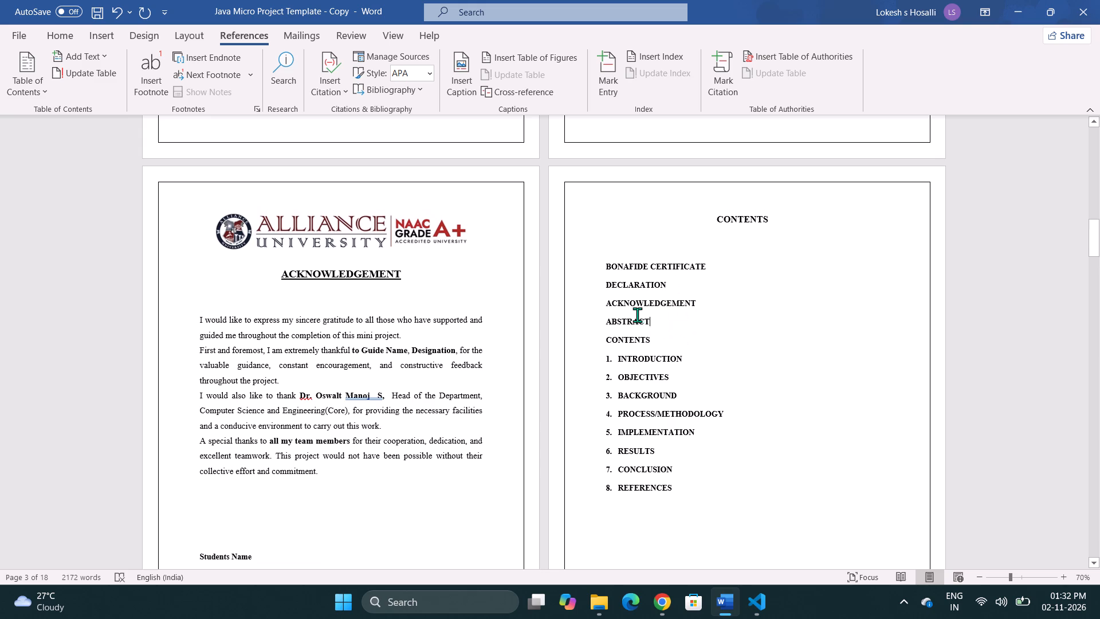
drag(637, 315, 606, 323)
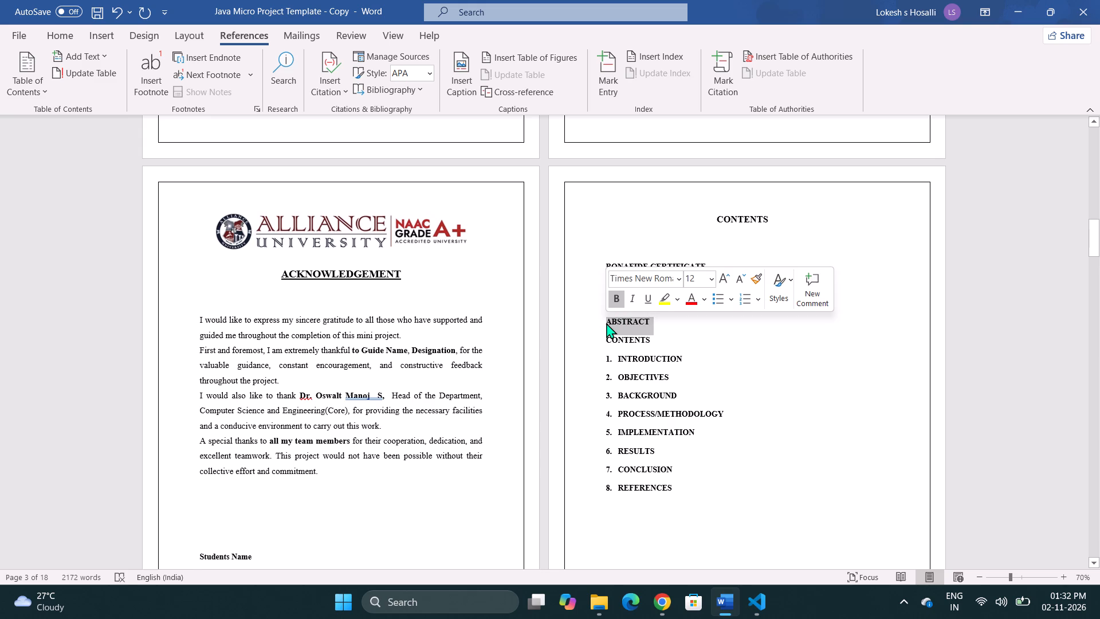
key(ctrl+c)
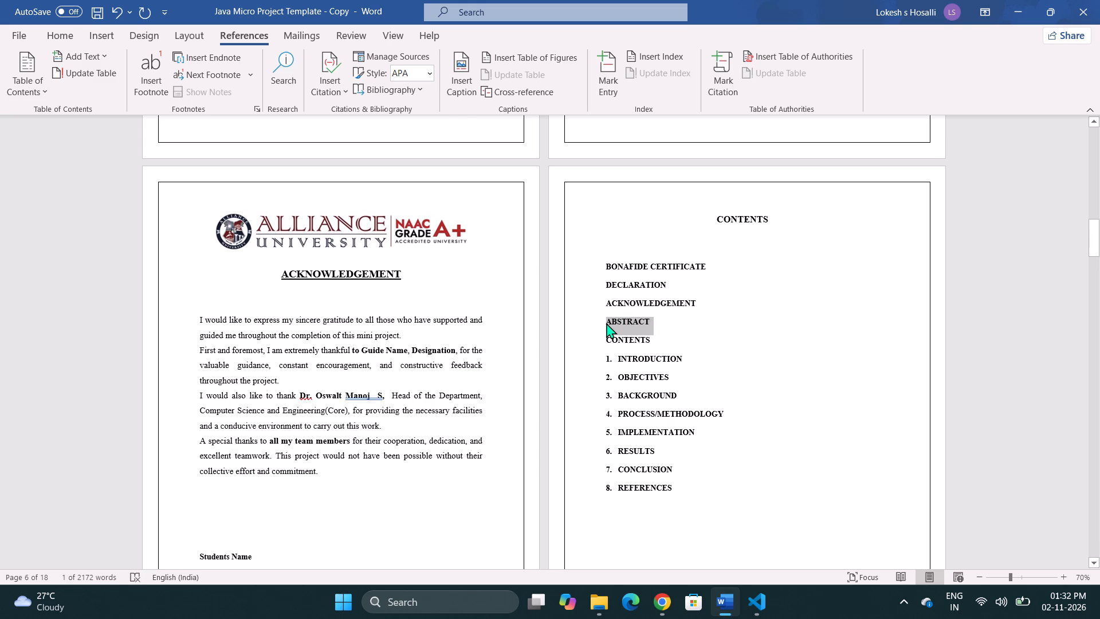
scroll(606, 323, up, 1)
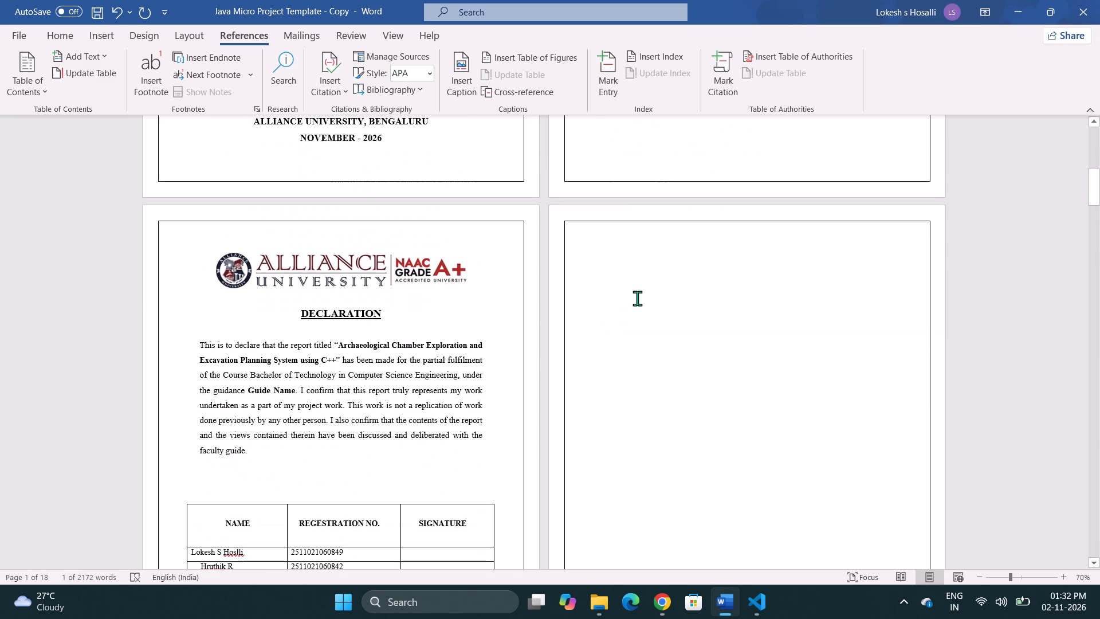
click(644, 244)
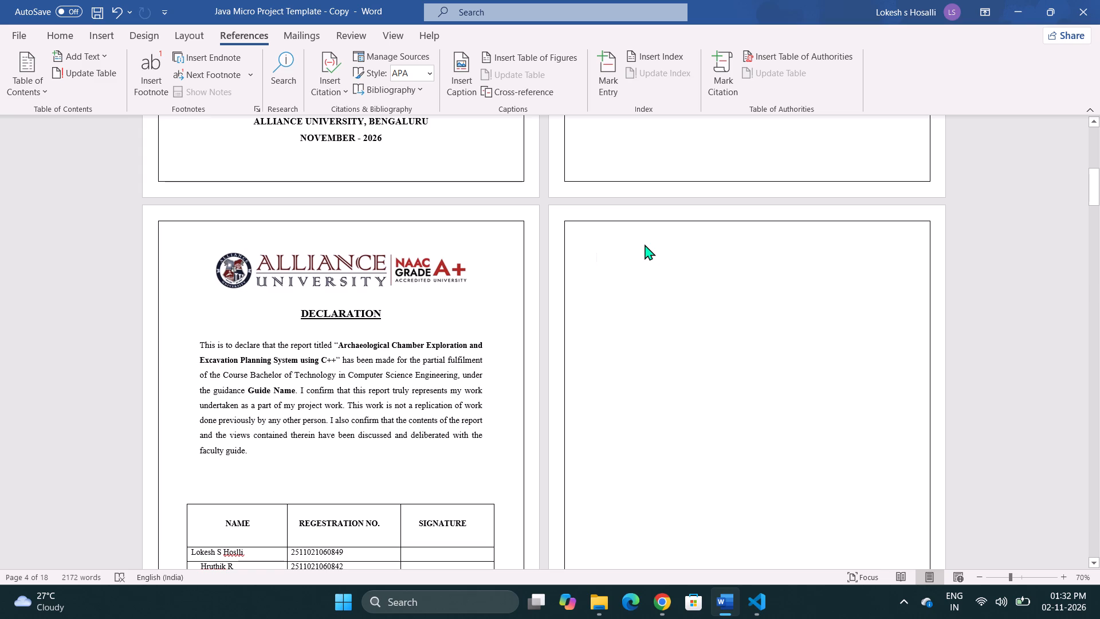
key(ctrl+v)
Insert the copied ChatGPT abstract text from the clipboard history after the "ABSTRACT" heading.
key(super+v)
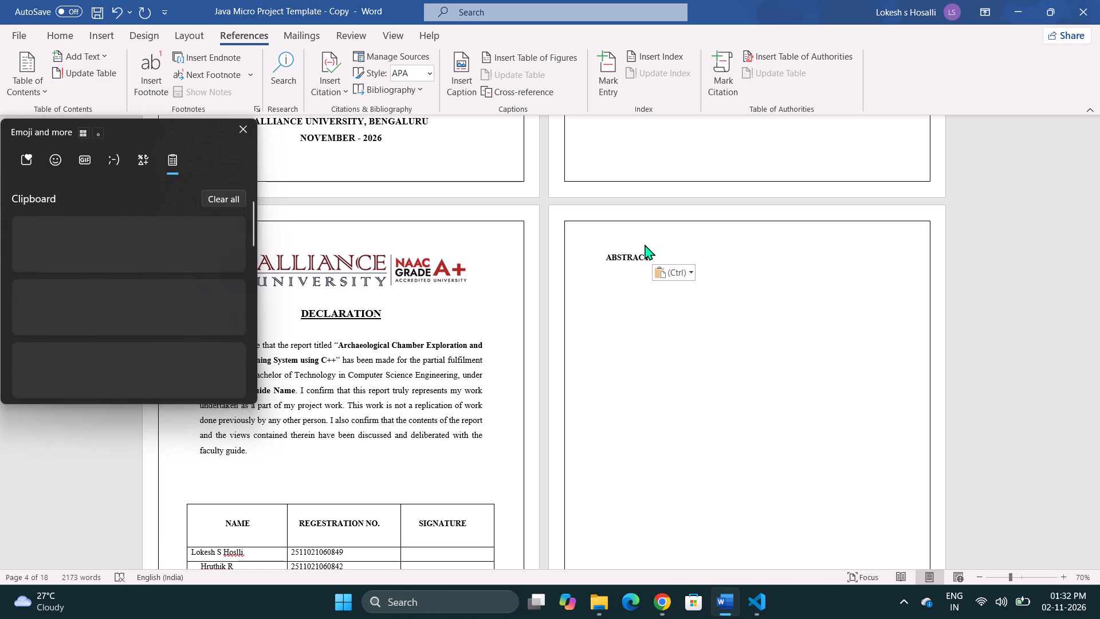
Paste the copied three-paragraph abstract from the clipboard history beneath the "ABSTRACT" heading on the page after the Declaration.
click(181, 304)
key(ctrl+v)
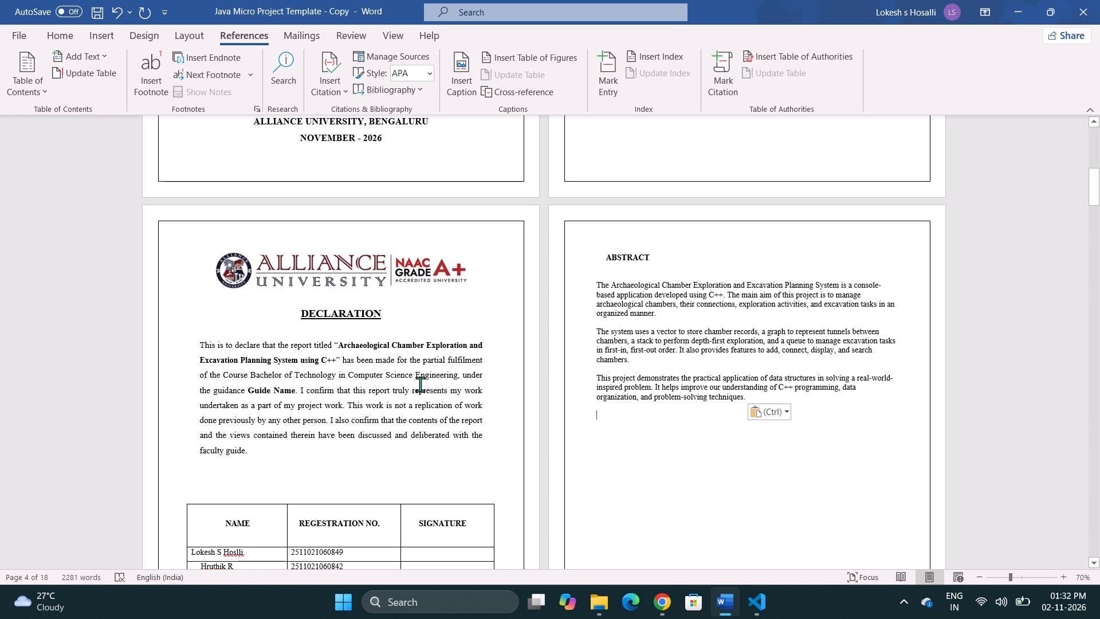
Look over the report pages following the abstract, from the Students Name page through the Acknowledgement and Contents pages.
scroll(622, 459, down, 1)
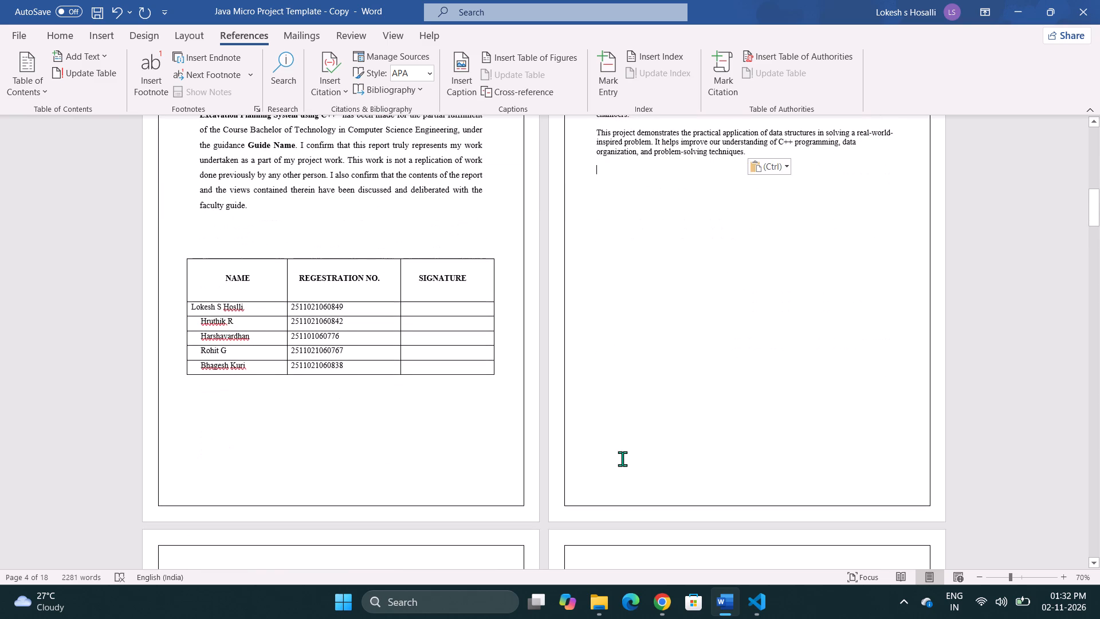
scroll(622, 459, down, 2)
scroll(622, 459, up, 1)
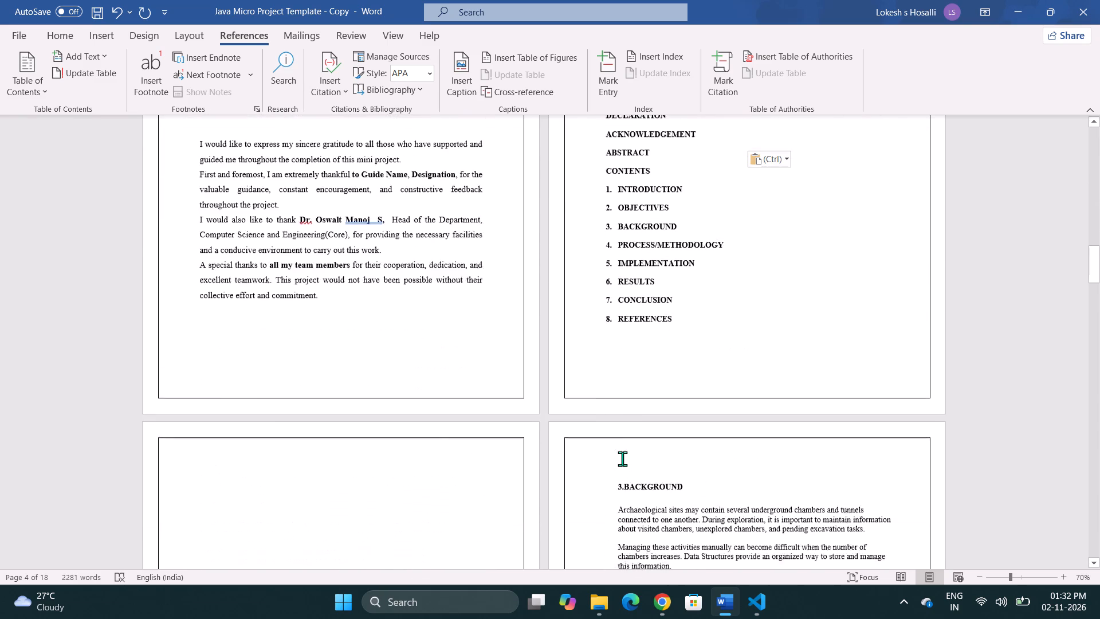
scroll(622, 459, up, 1)
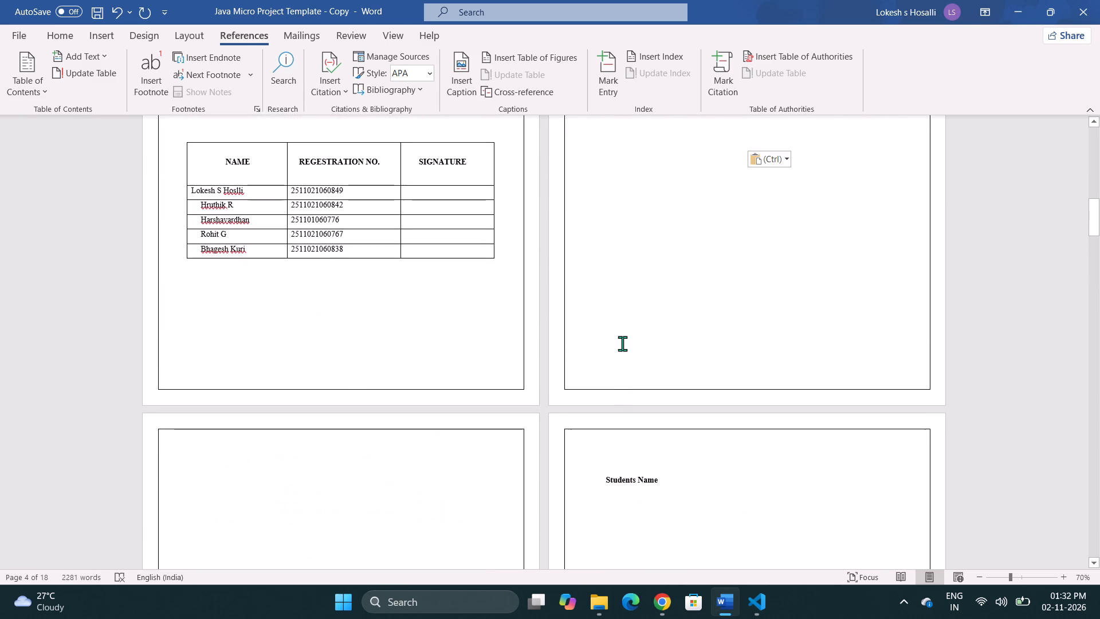
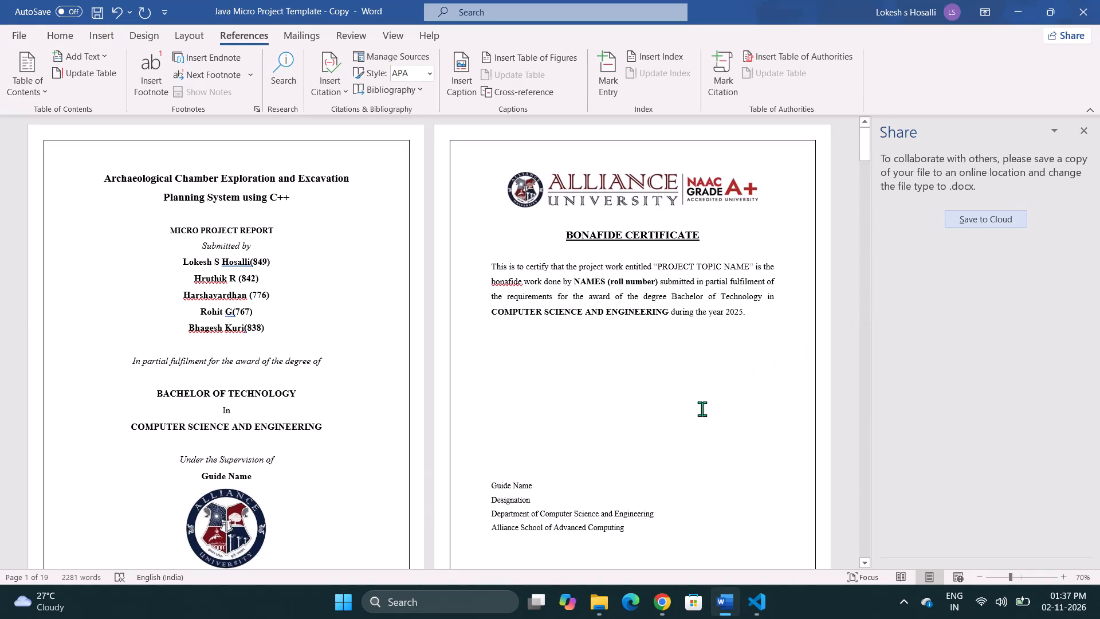
Add the guide's full name with the title "Mr." after "Guide Name :" at the foot of the Bonafide Certificate.
click(550, 487)
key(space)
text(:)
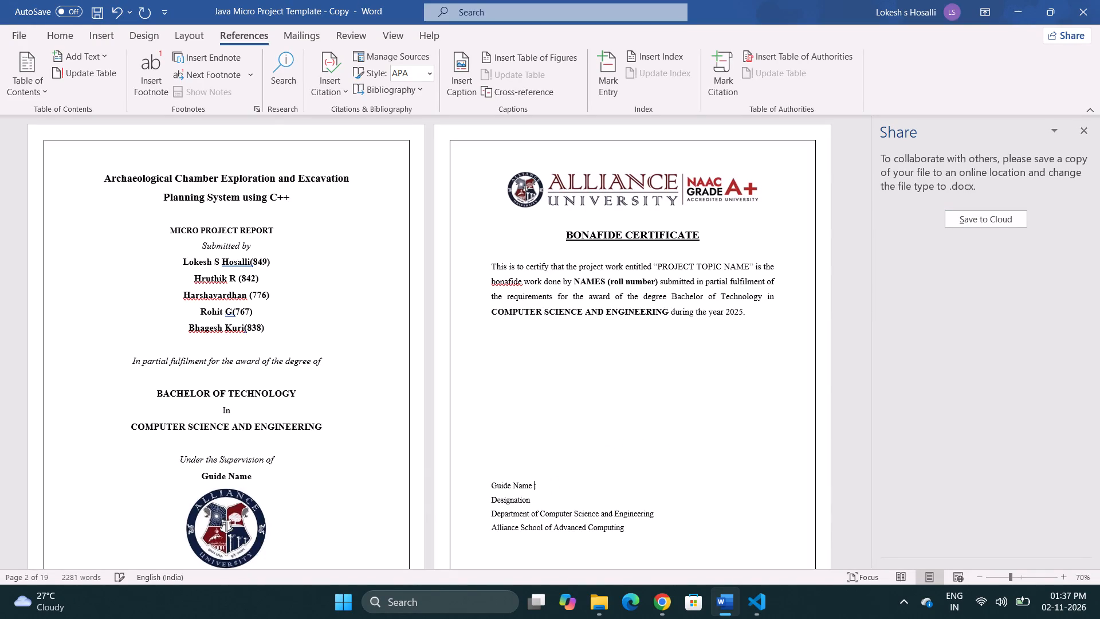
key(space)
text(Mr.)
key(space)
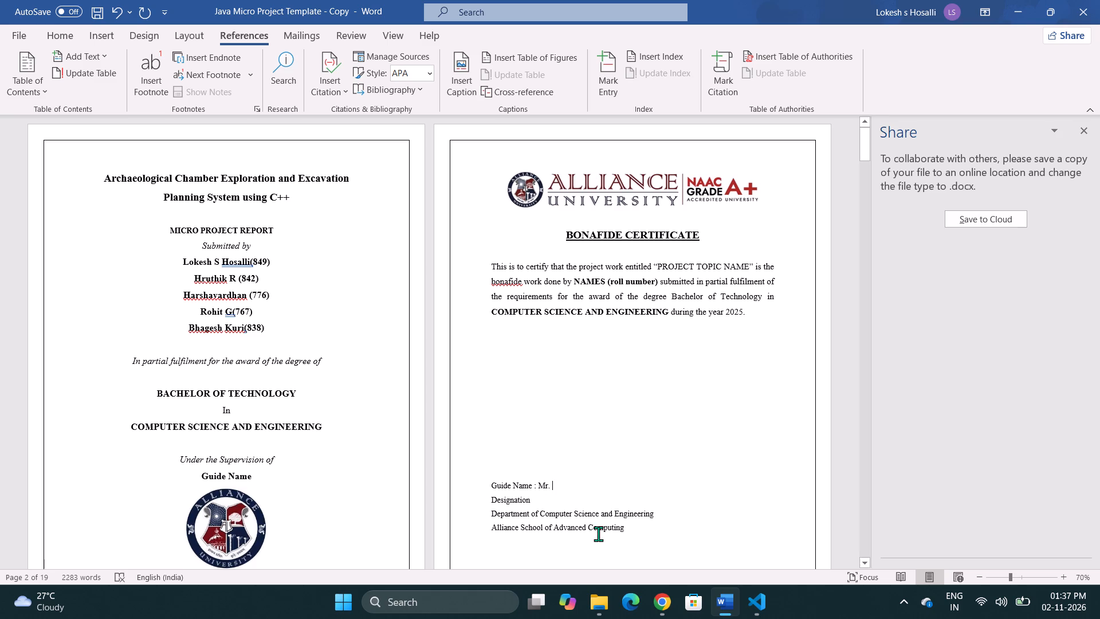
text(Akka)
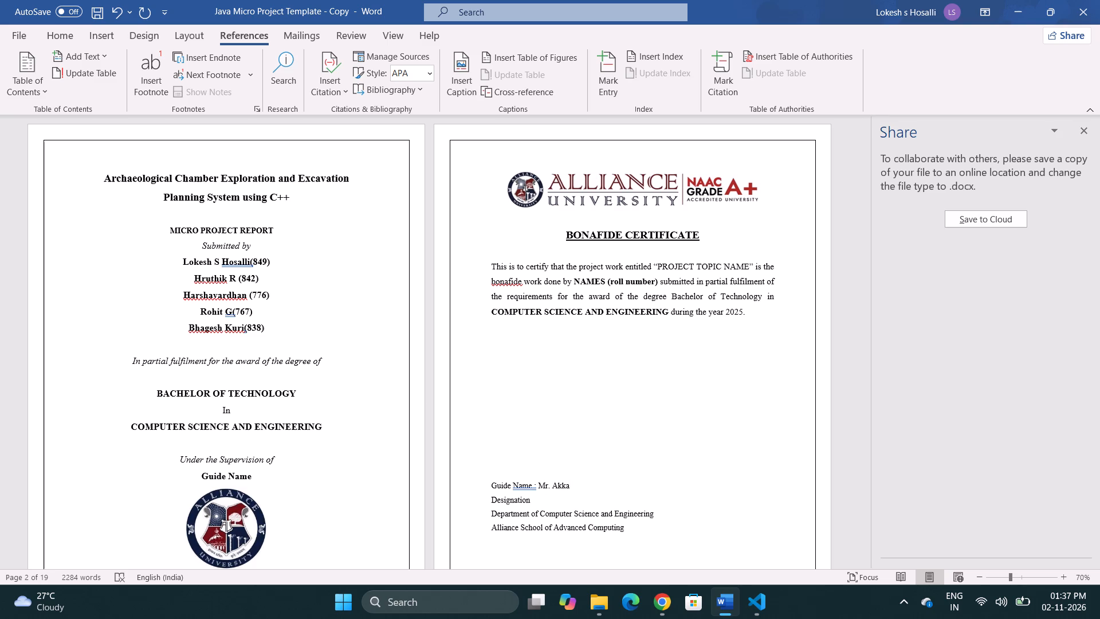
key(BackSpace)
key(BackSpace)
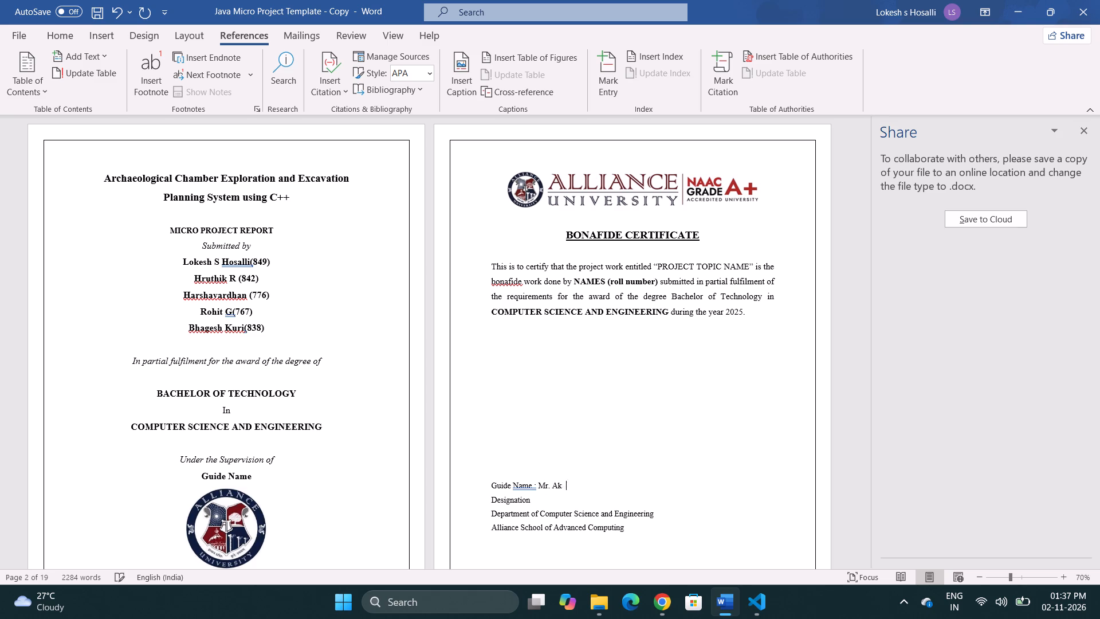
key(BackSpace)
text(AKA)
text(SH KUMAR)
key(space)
Complete the guide's name with the surname on the Bonafide Certificate page and delete the "Designation" line below it.
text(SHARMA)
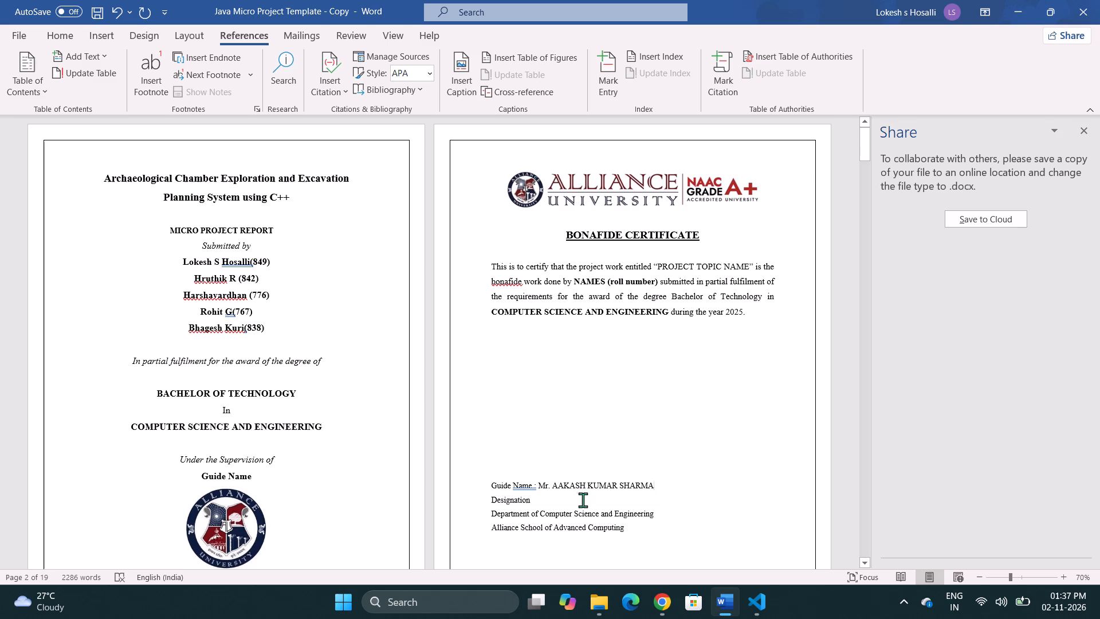
drag(489, 501, 516, 490)
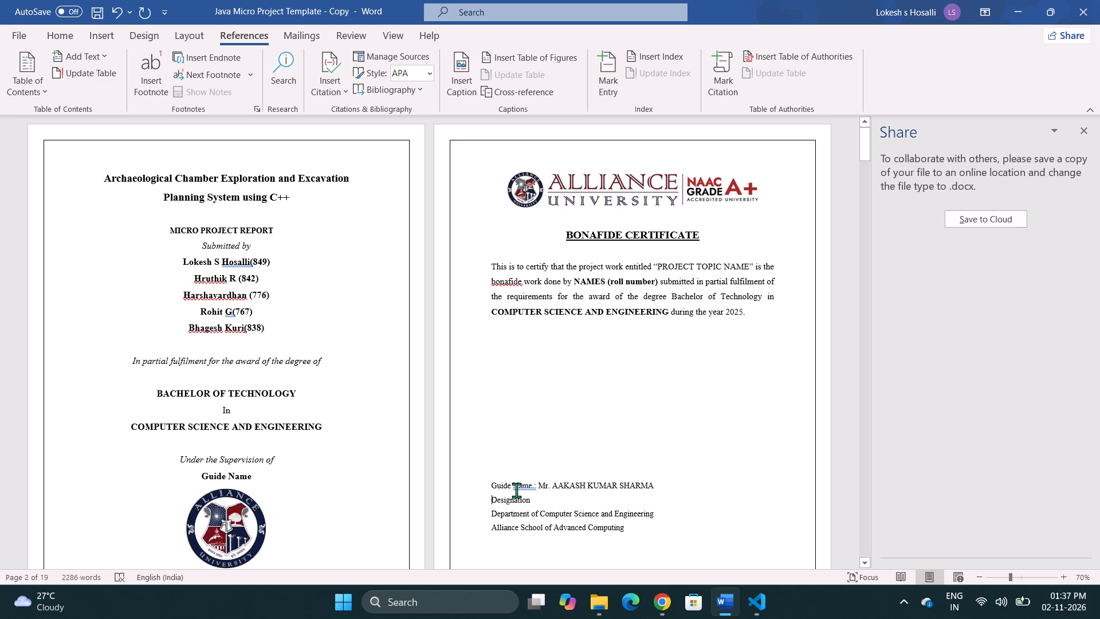
drag(516, 490, 533, 500)
key(BackSpace)
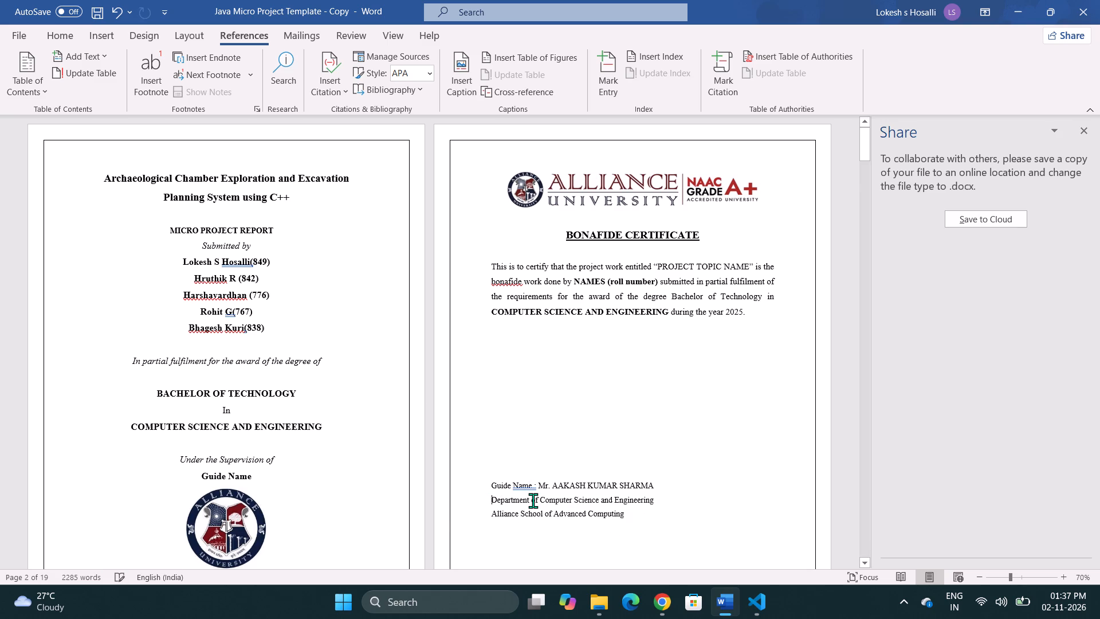
Insert three blank lines below the Declaration's signature table to push the "ABSTRACT" heading onto the page holding the abstract text.
scroll(533, 500, down, 1)
scroll(415, 488, down, 1)
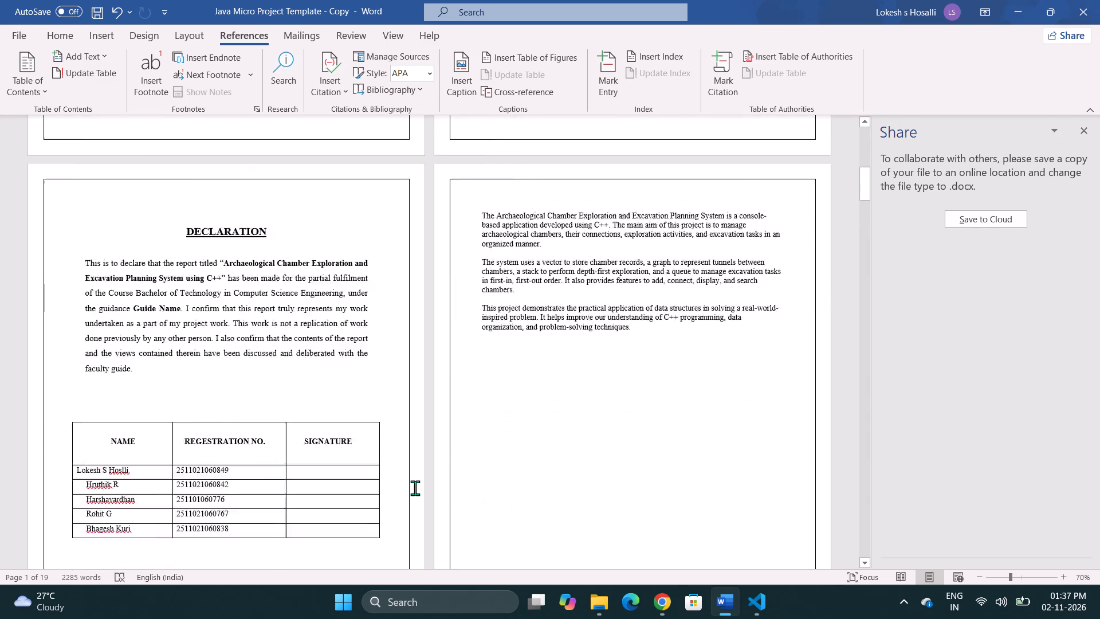
scroll(415, 488, down, 1)
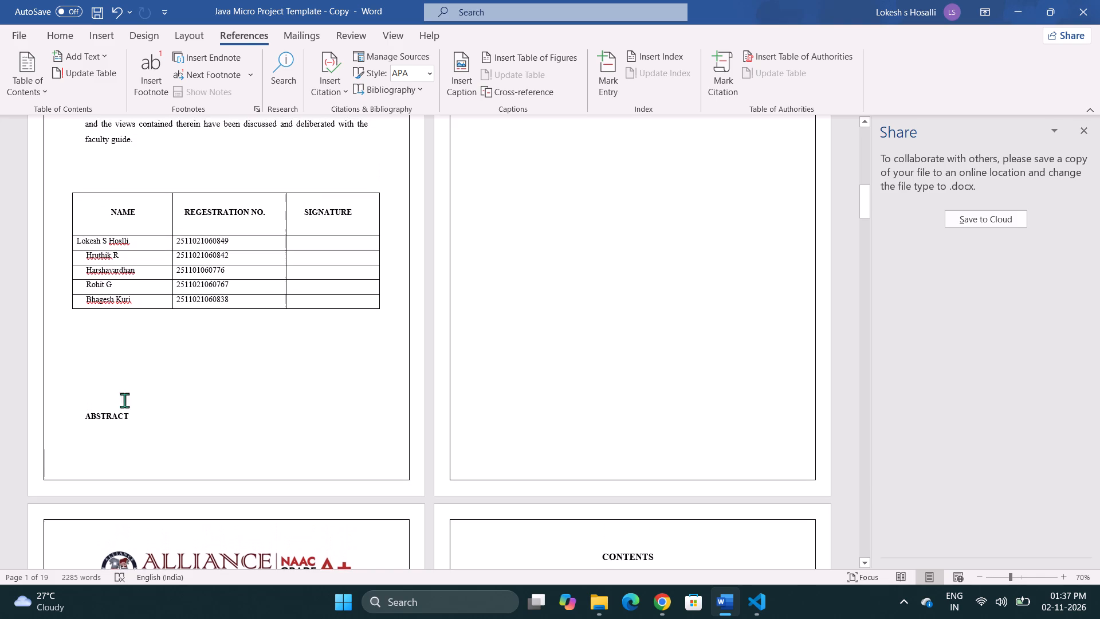
click(85, 389)
key(Return)
key(Return)
key(Return)
Insert a blank line below the guide details on the Bonafide Certificate page to push the university logo onto the Declaration page.
scroll(85, 389, up, 1)
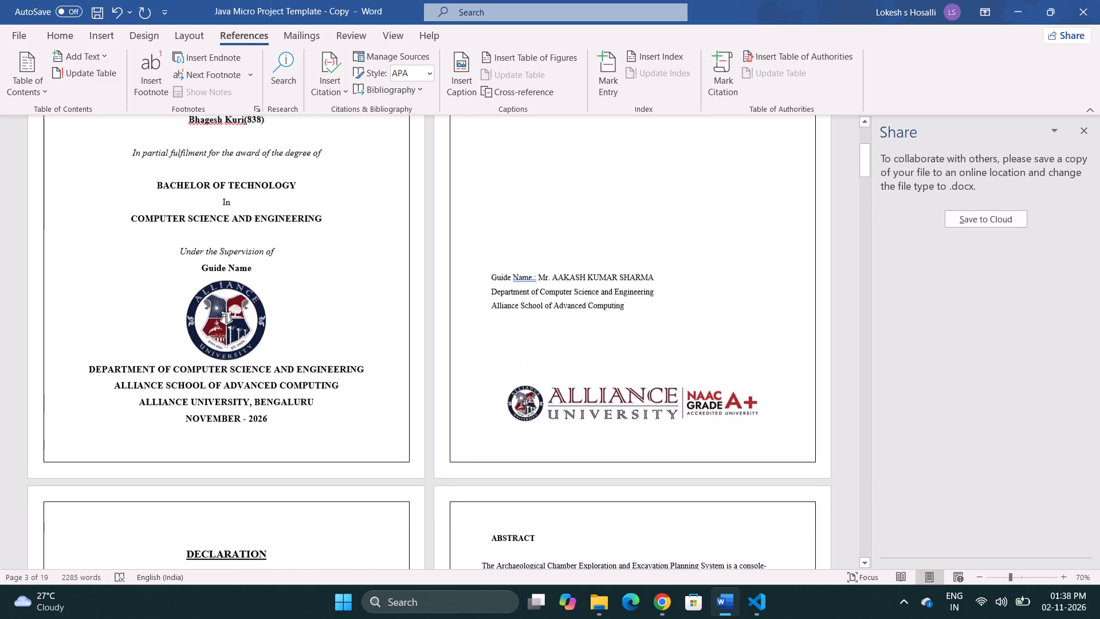
scroll(85, 389, up, 1)
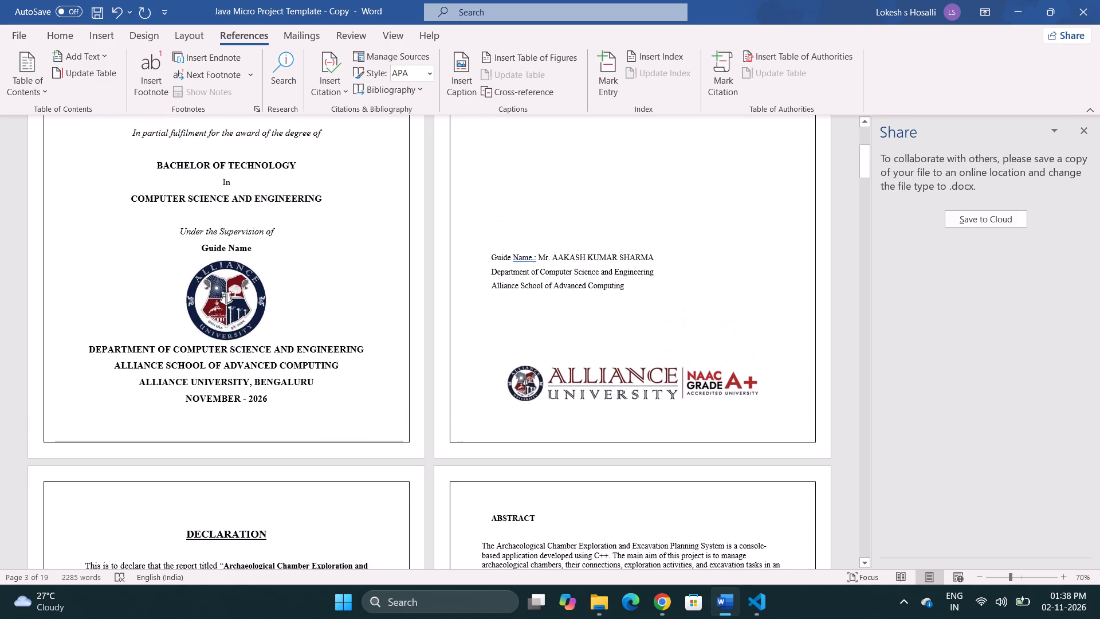
scroll(85, 389, up, 1)
click(516, 307)
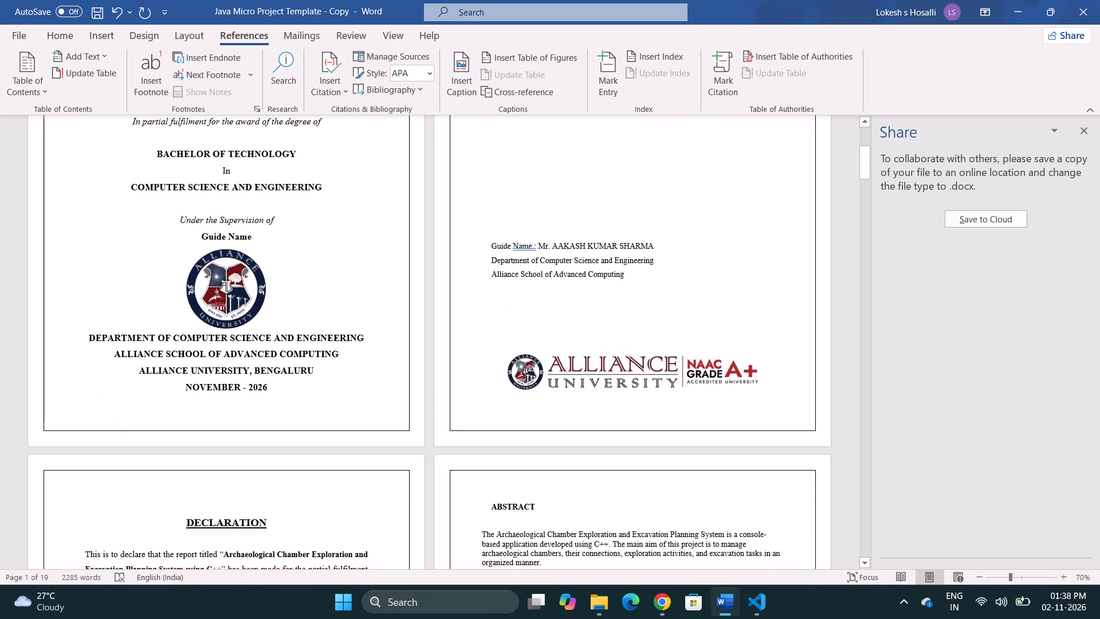
key(Return)
Review the page layout from the Bonafide Certificate through the Declaration, Abstract, Acknowledgement and Contents pages.
scroll(516, 307, down, 1)
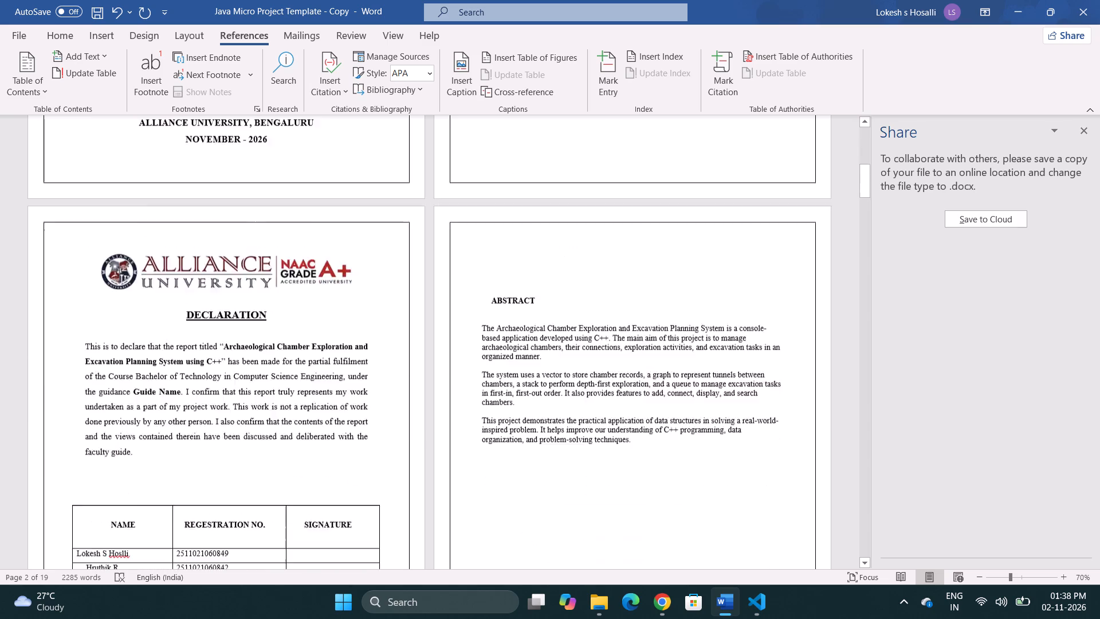
scroll(516, 307, down, 1)
scroll(516, 307, up, 6)
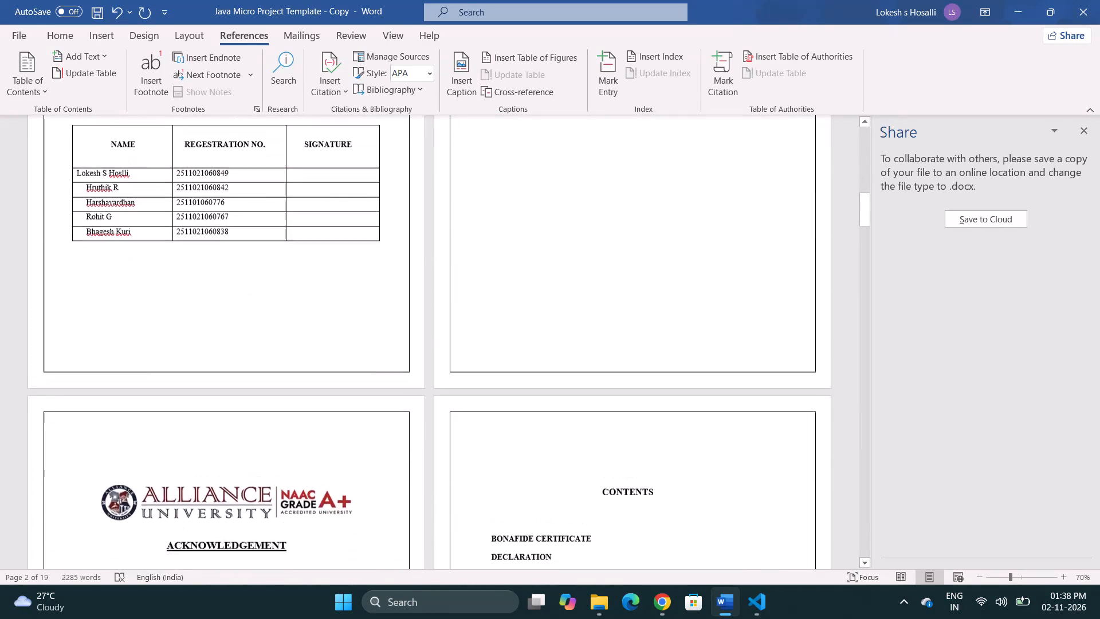
scroll(516, 307, up, 1)
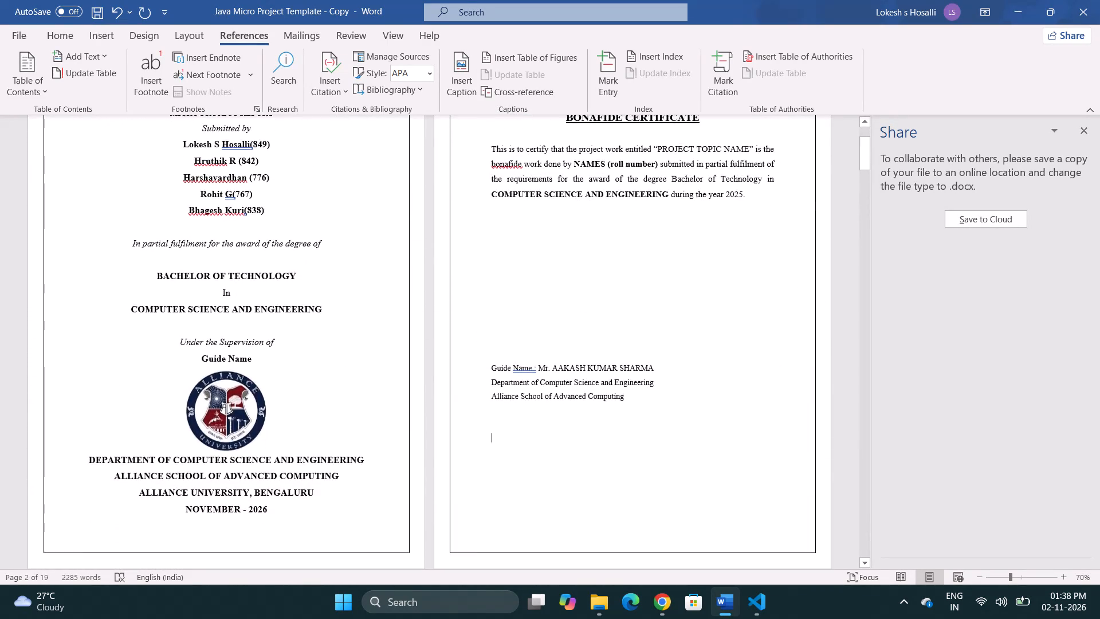
scroll(516, 307, up, 1)
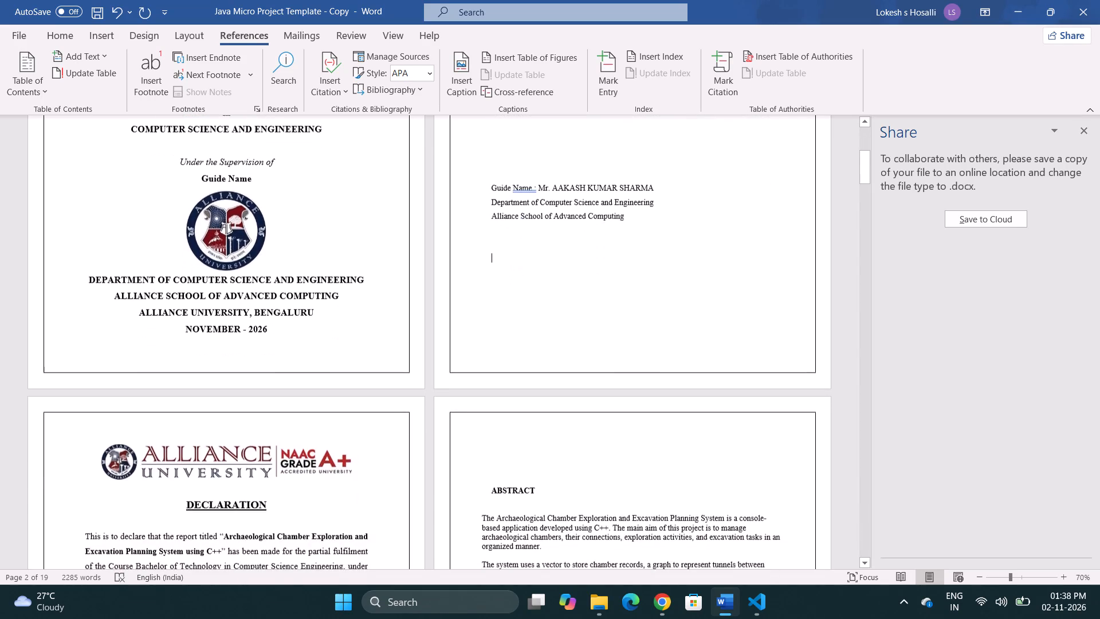
scroll(516, 307, up, 2)
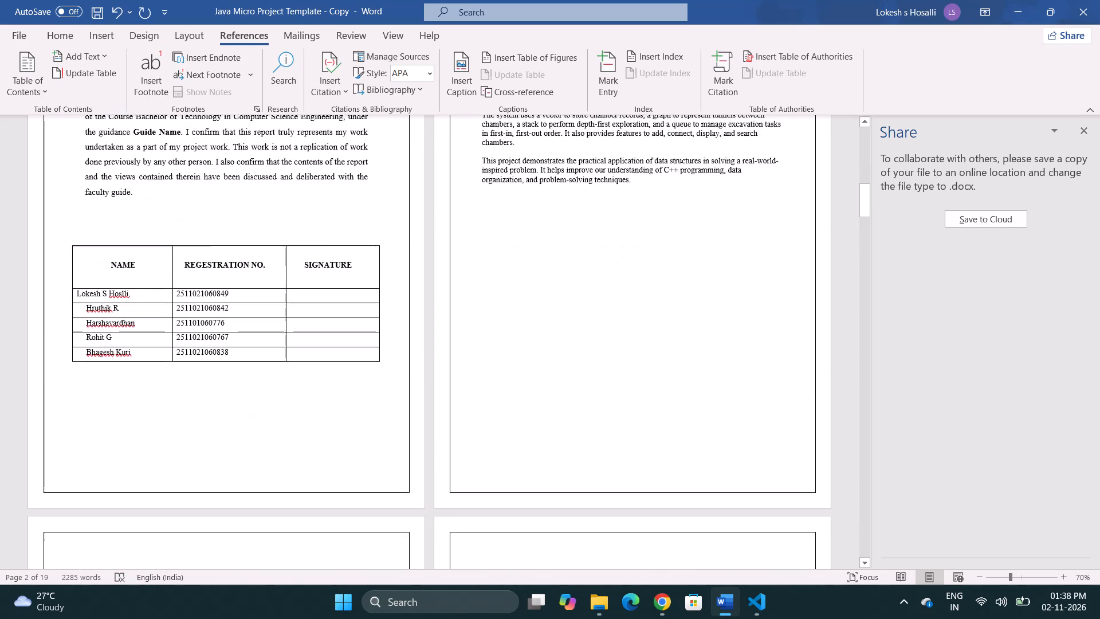
scroll(516, 307, up, 1)
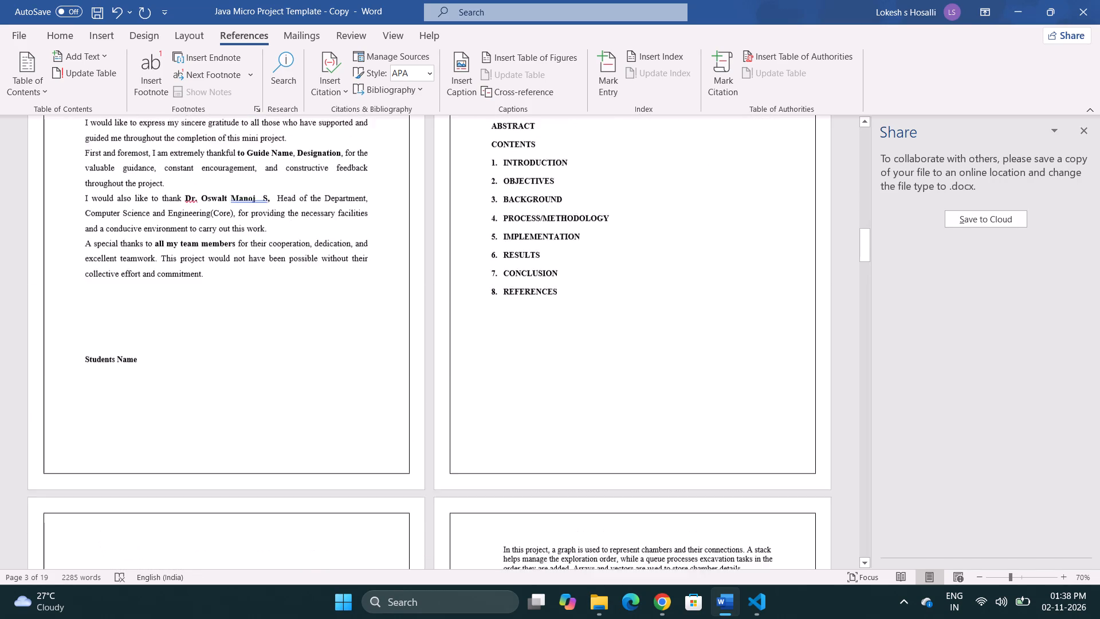
Add the first student's name on a new line under "Students Name" on the Acknowledgement page and remove its bold formatting.
click(156, 410)
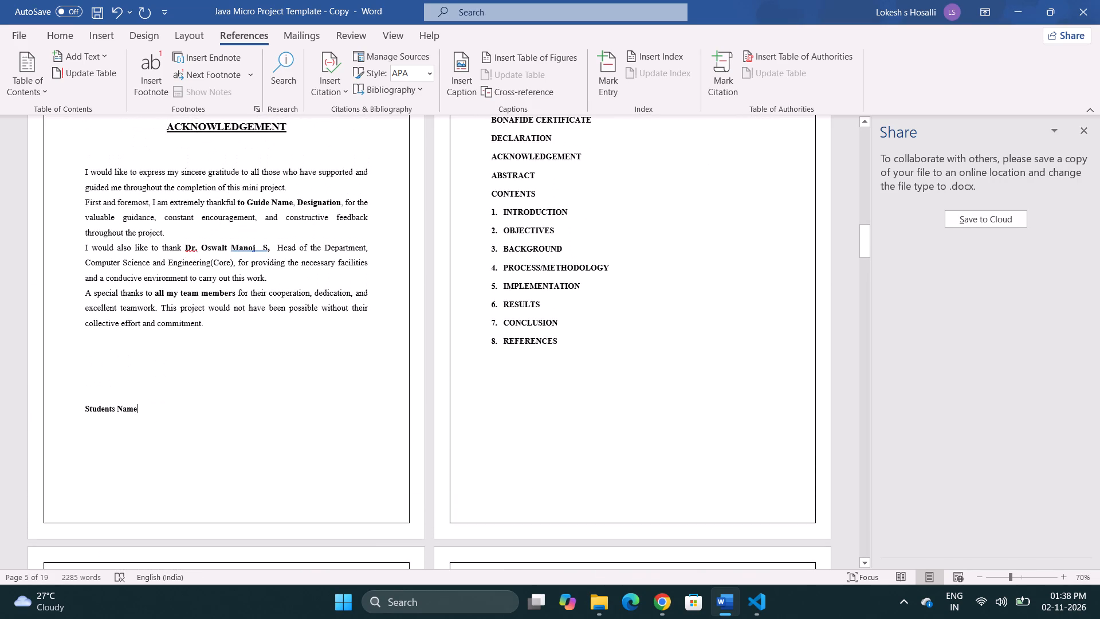
key(Return)
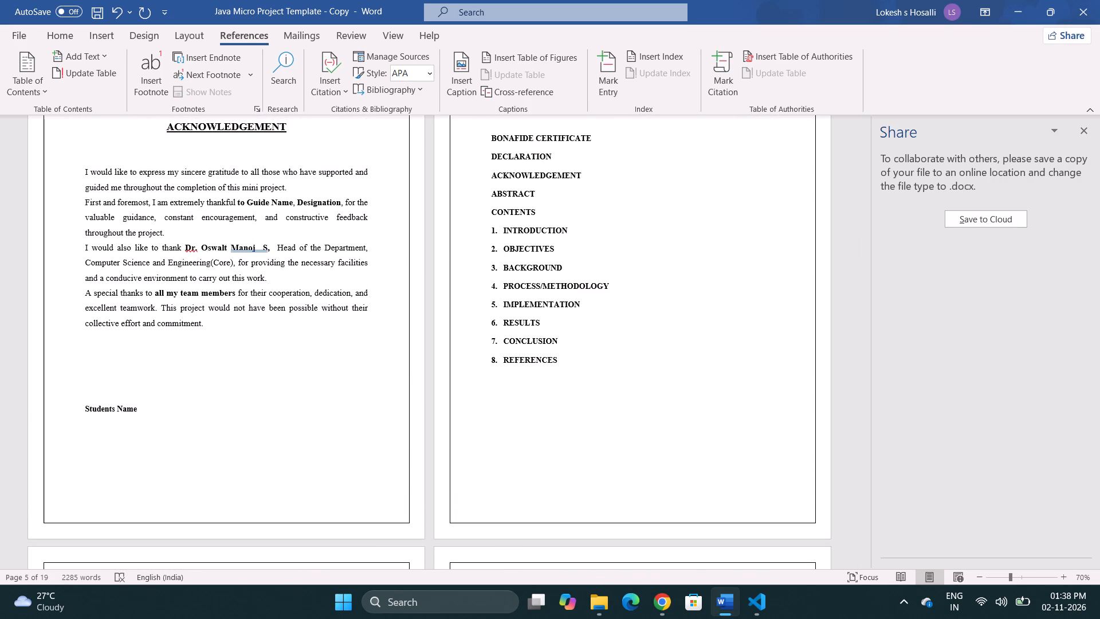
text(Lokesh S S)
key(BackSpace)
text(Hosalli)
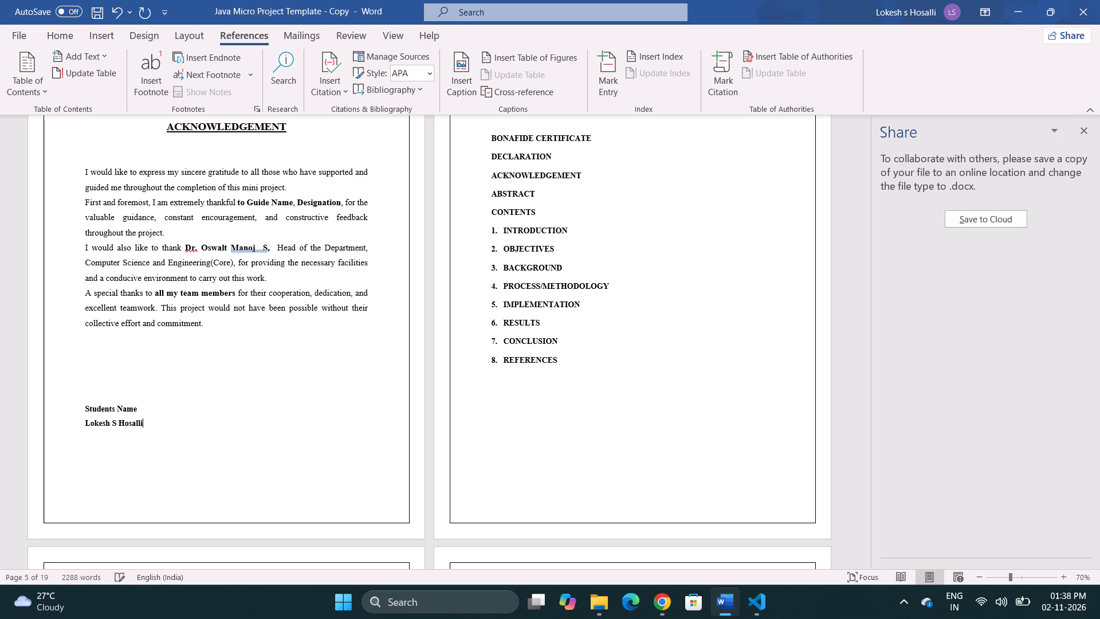
drag(163, 412, 68, 431)
click(77, 413)
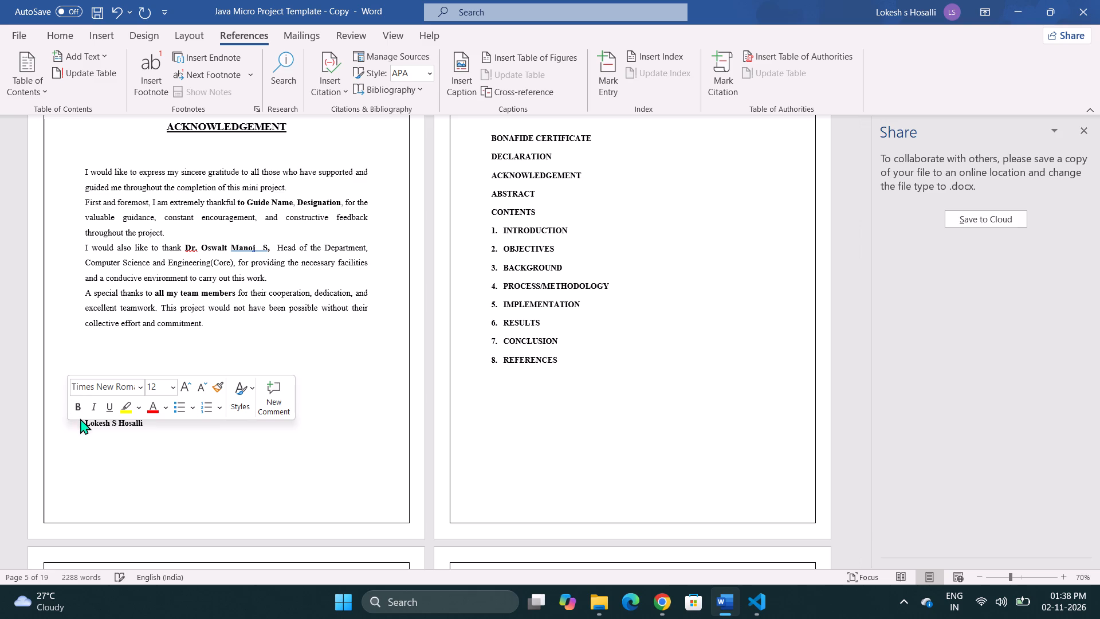
drag(80, 422, 148, 422)
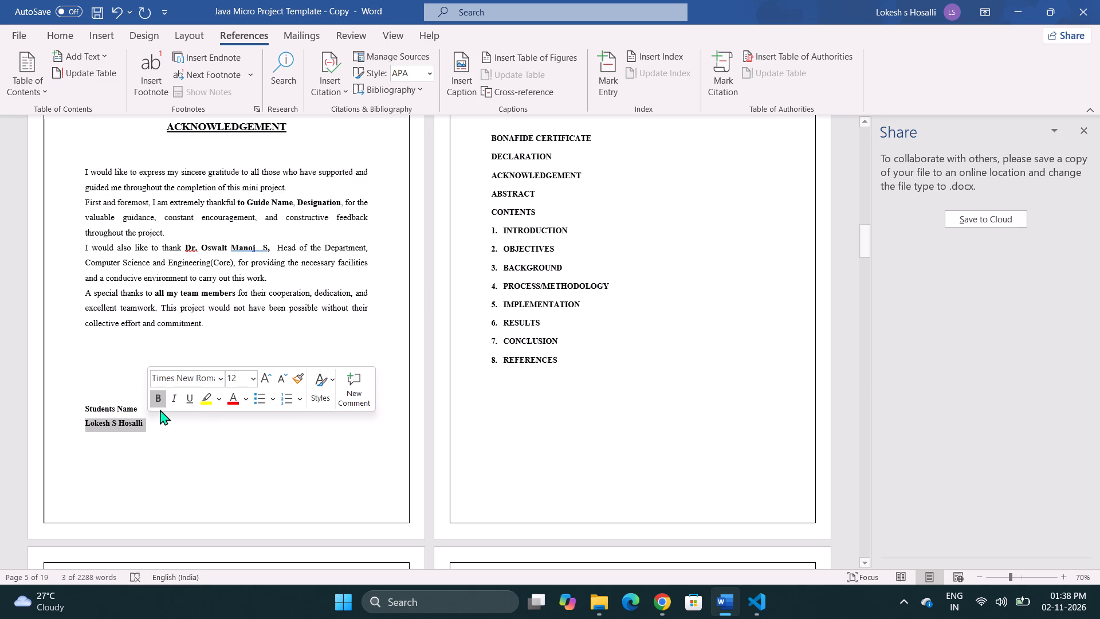
click(161, 401)
Replace that name with a comma-separated, non-bold list of all five team members' names under "Students Name".
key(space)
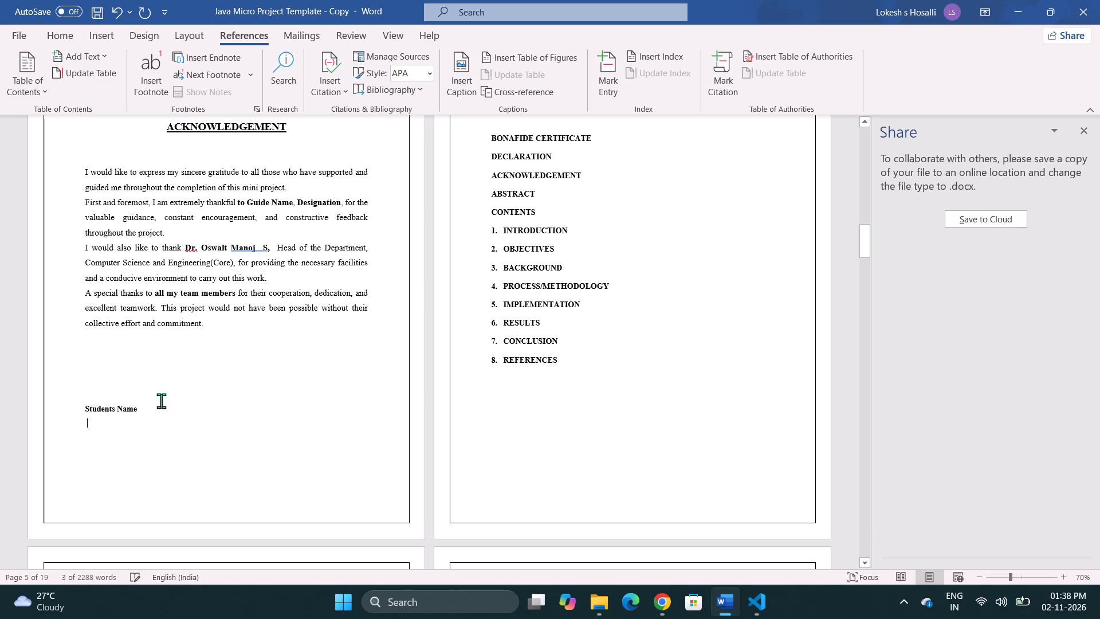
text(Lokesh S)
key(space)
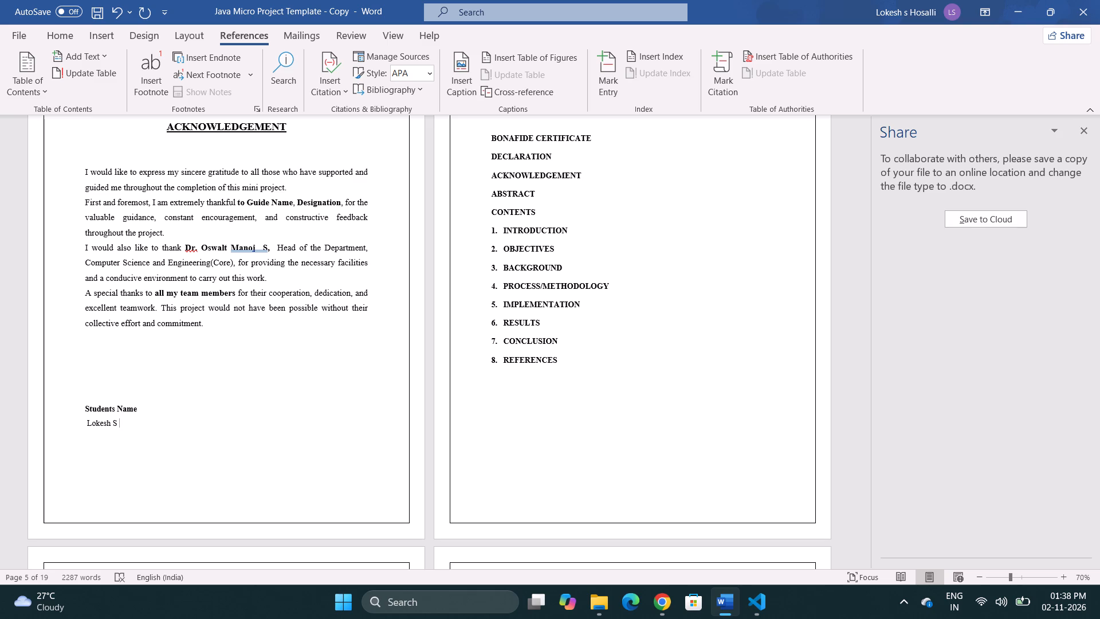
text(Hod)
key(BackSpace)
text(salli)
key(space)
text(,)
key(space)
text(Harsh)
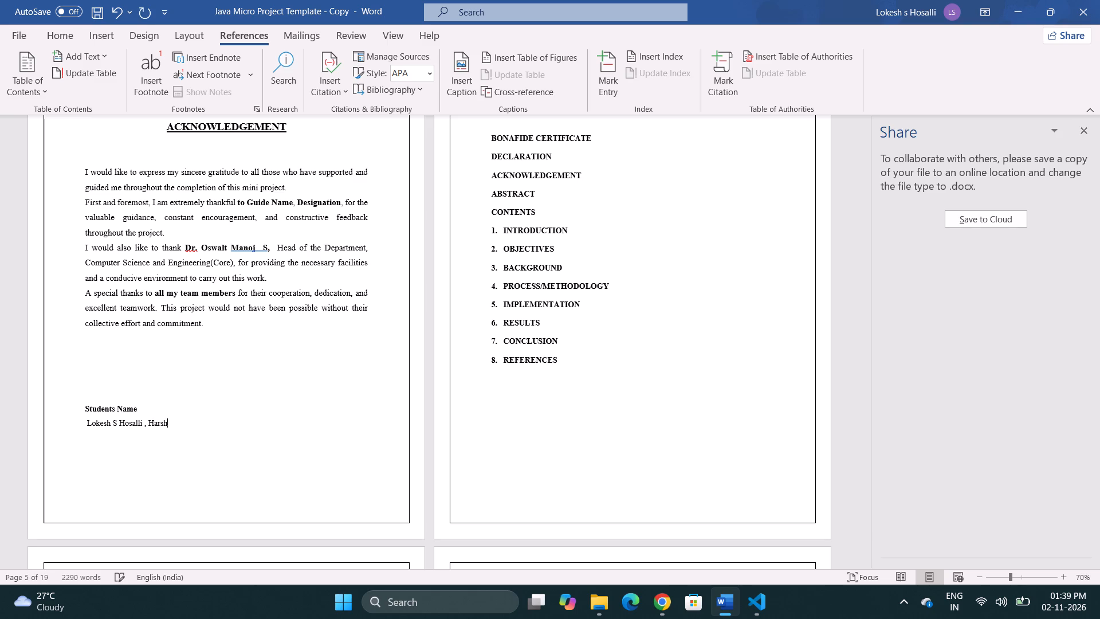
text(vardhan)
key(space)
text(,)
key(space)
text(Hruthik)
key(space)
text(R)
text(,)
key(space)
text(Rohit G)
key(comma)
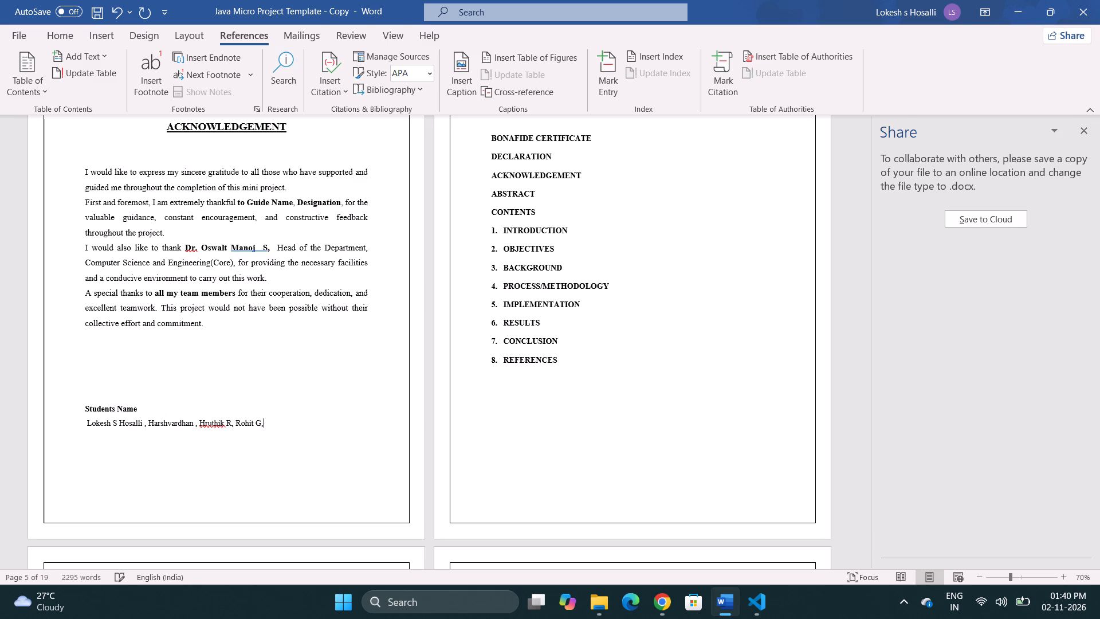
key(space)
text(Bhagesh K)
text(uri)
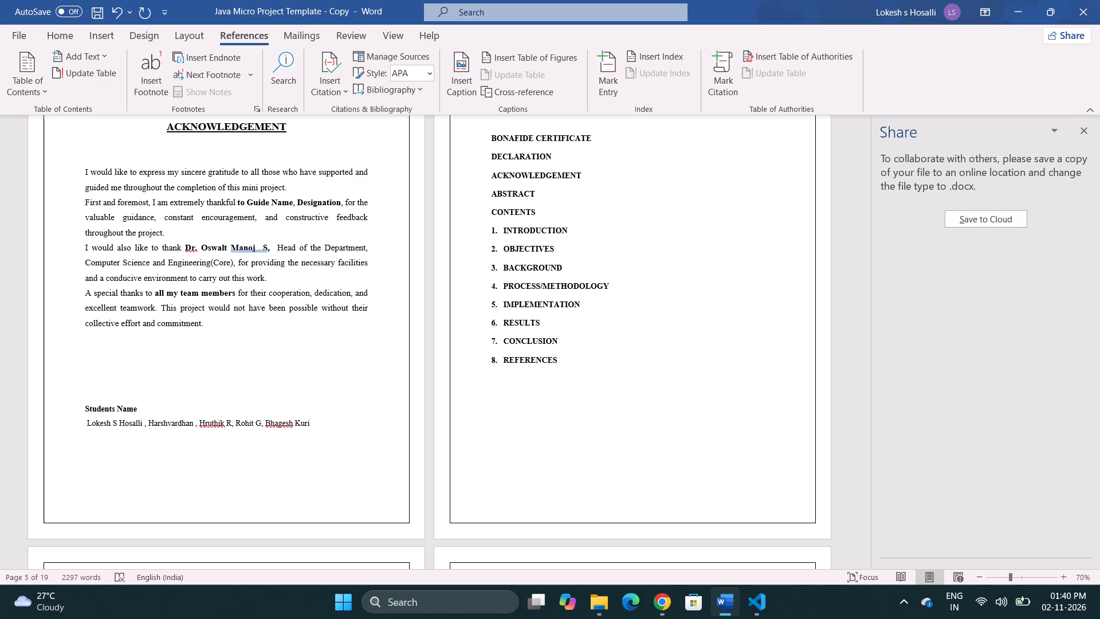
Export the report as a PDF named "DS final report" in the Downloads folder.
scroll(163, 406, up, 1)
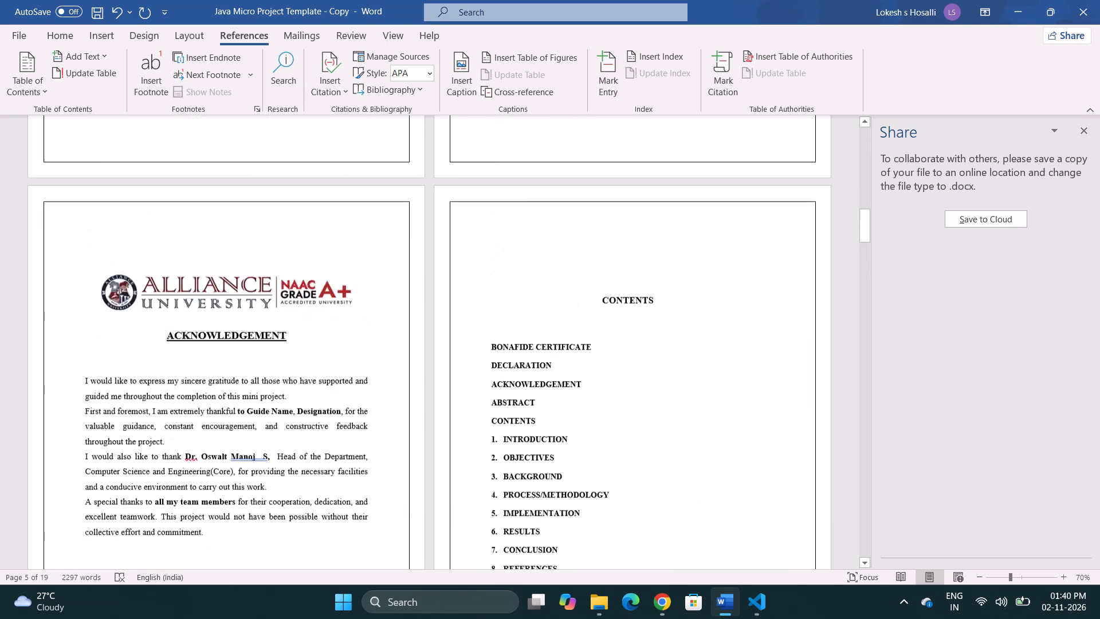
scroll(163, 406, up, 2)
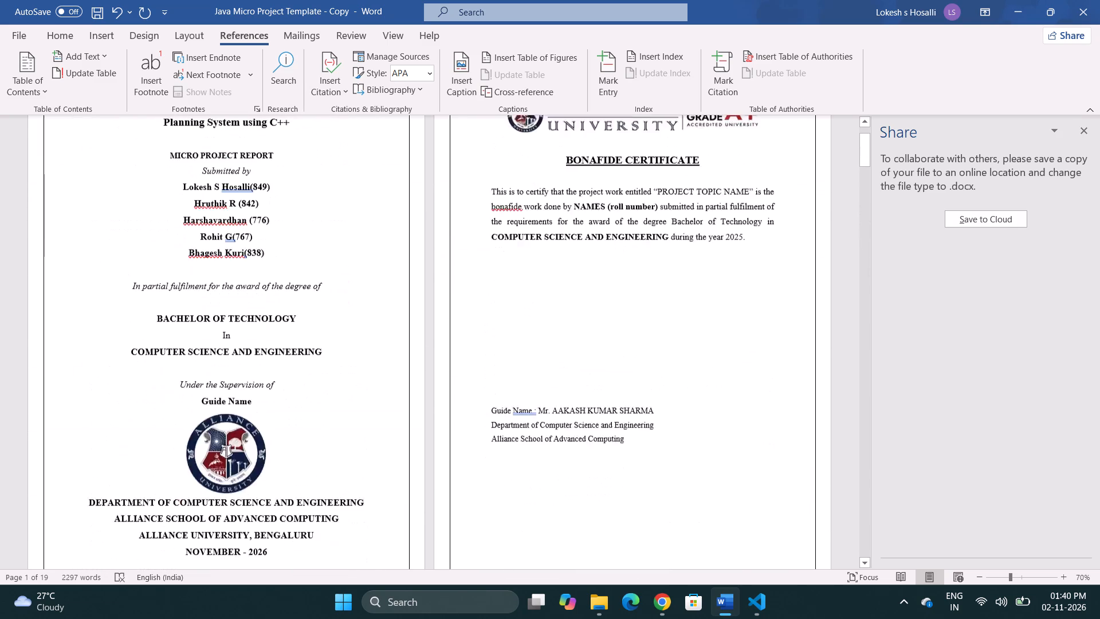
scroll(163, 406, up, 1)
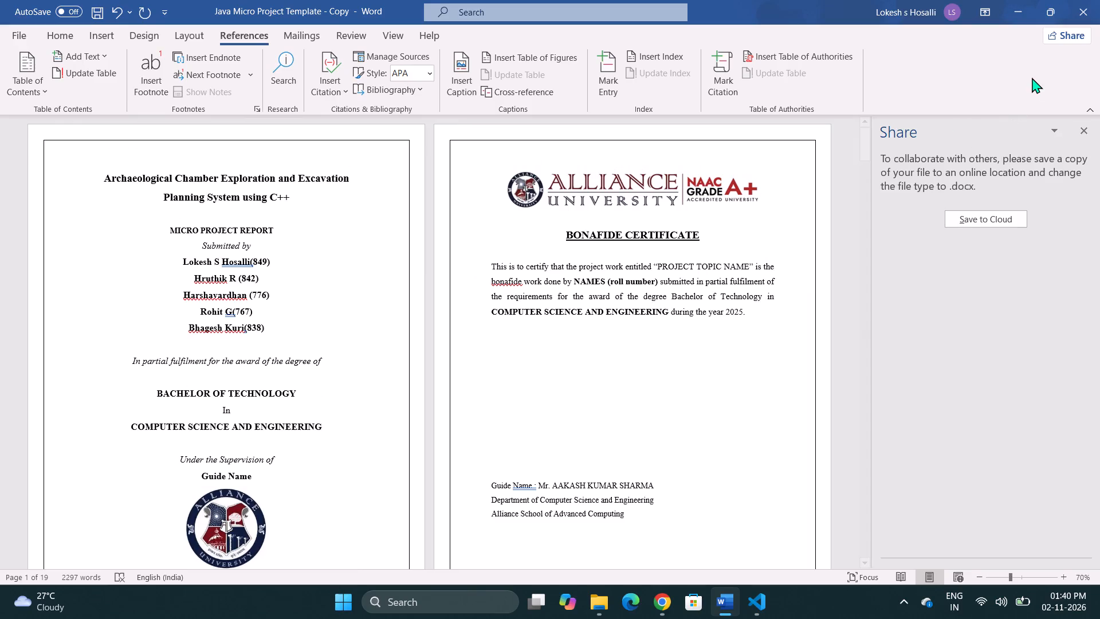
click(1001, 215)
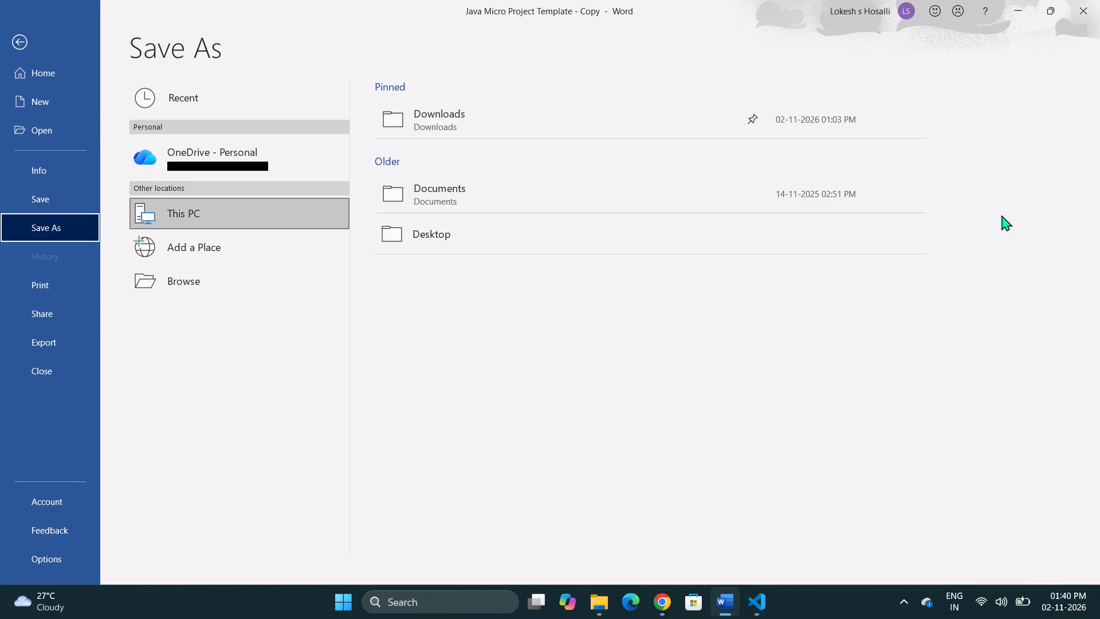
click(725, 135)
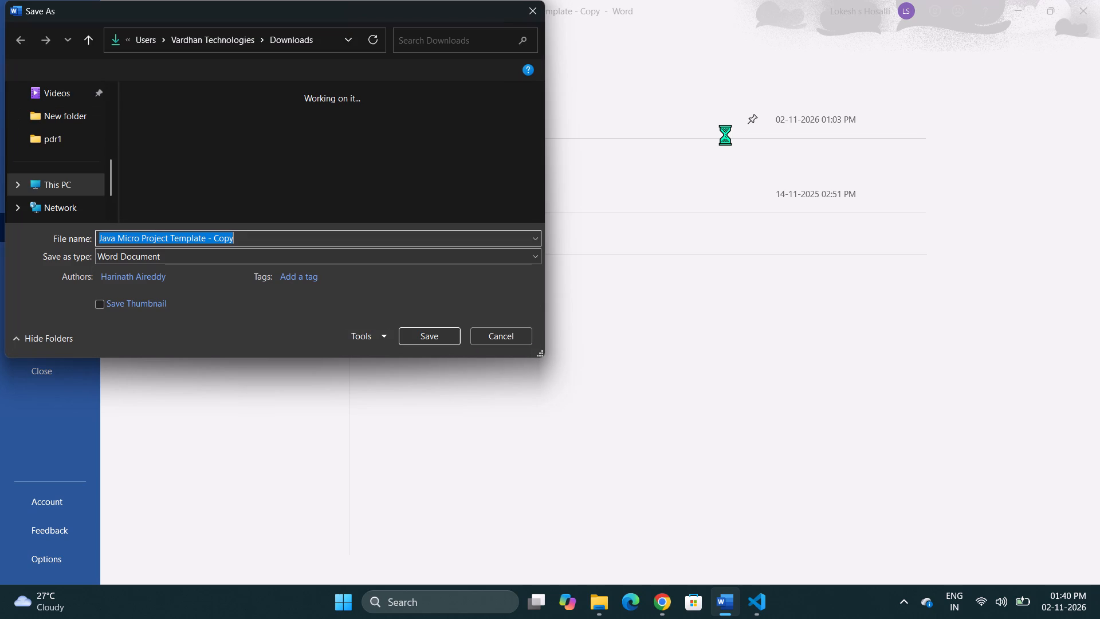
key(BackSpace)
key(BackSpace)
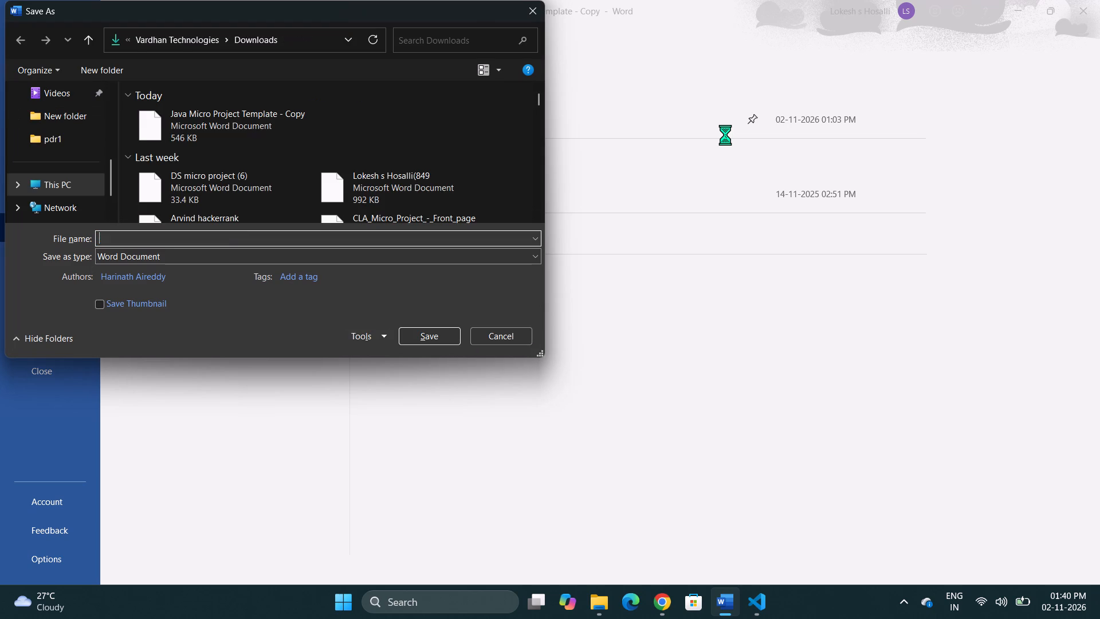
click(498, 254)
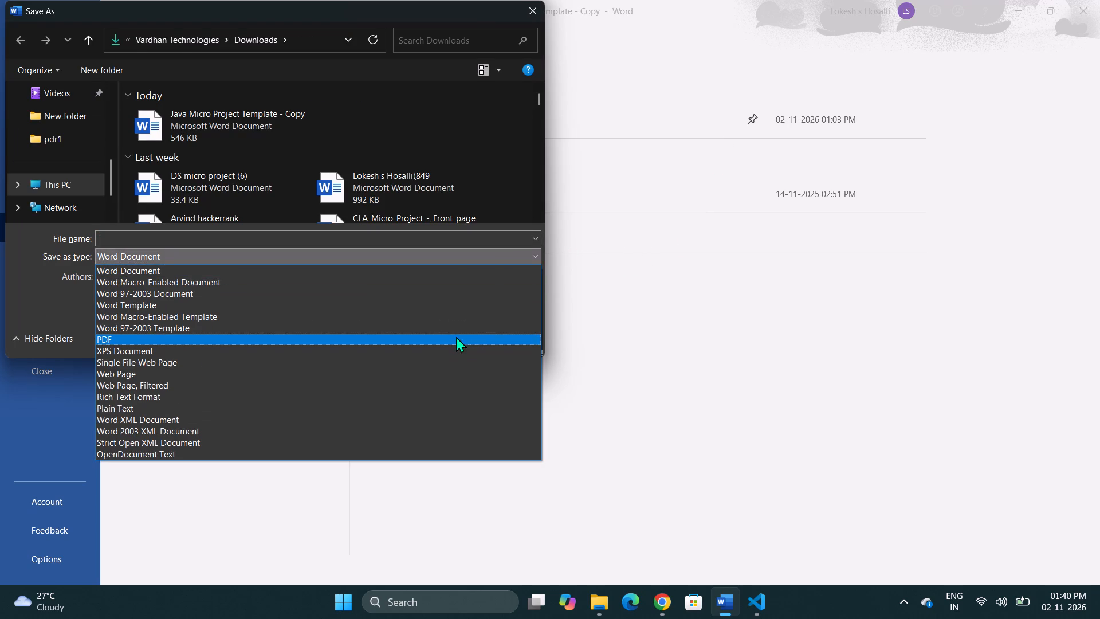
click(455, 338)
click(470, 236)
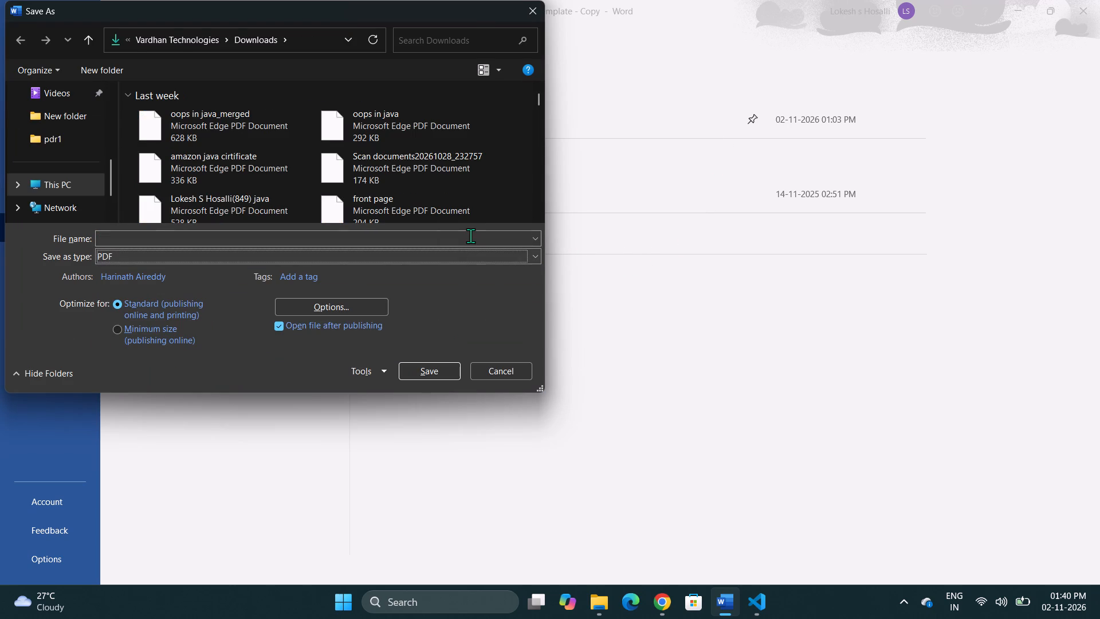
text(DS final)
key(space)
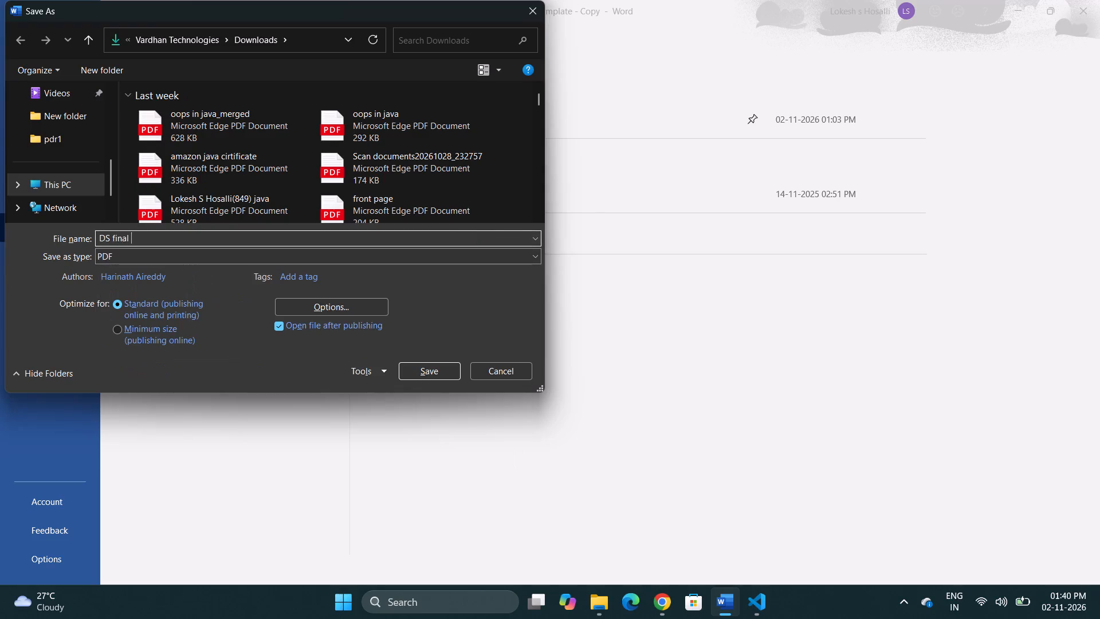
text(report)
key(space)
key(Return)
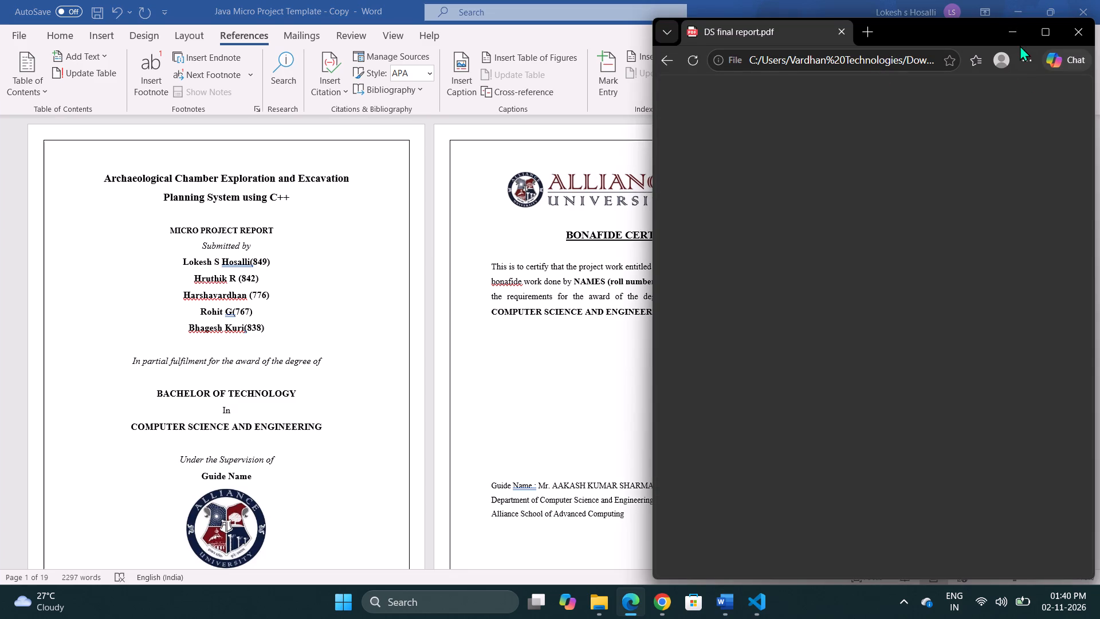
Review the exported PDF in Edge from the title page through the Conclusion, checking the content and page layout.
scroll(1001, 220, down, 1)
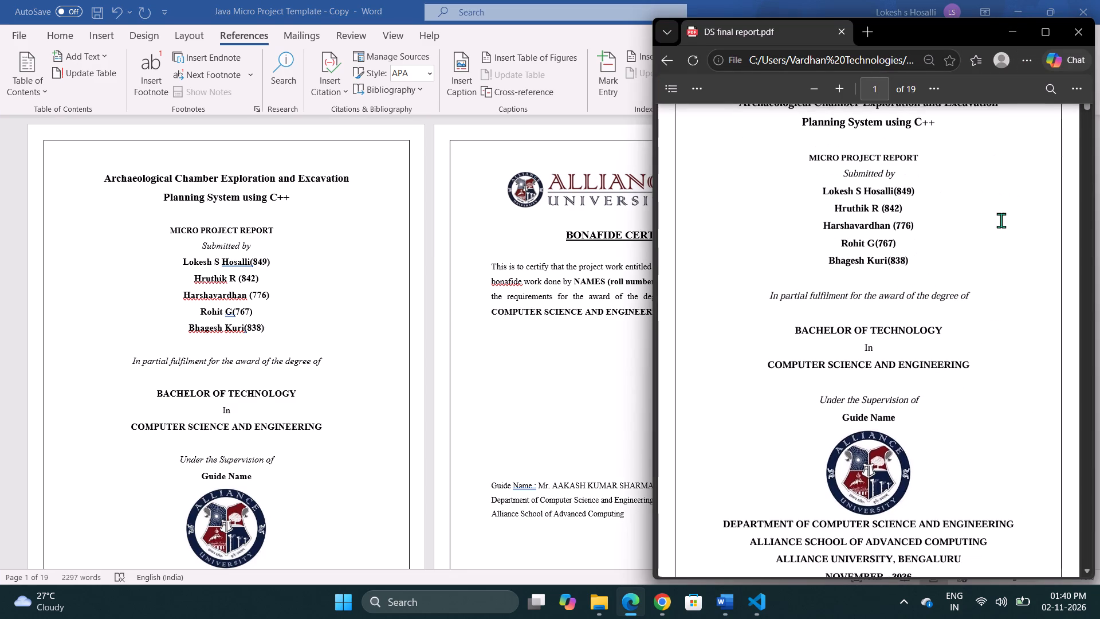
scroll(1001, 220, down, 4)
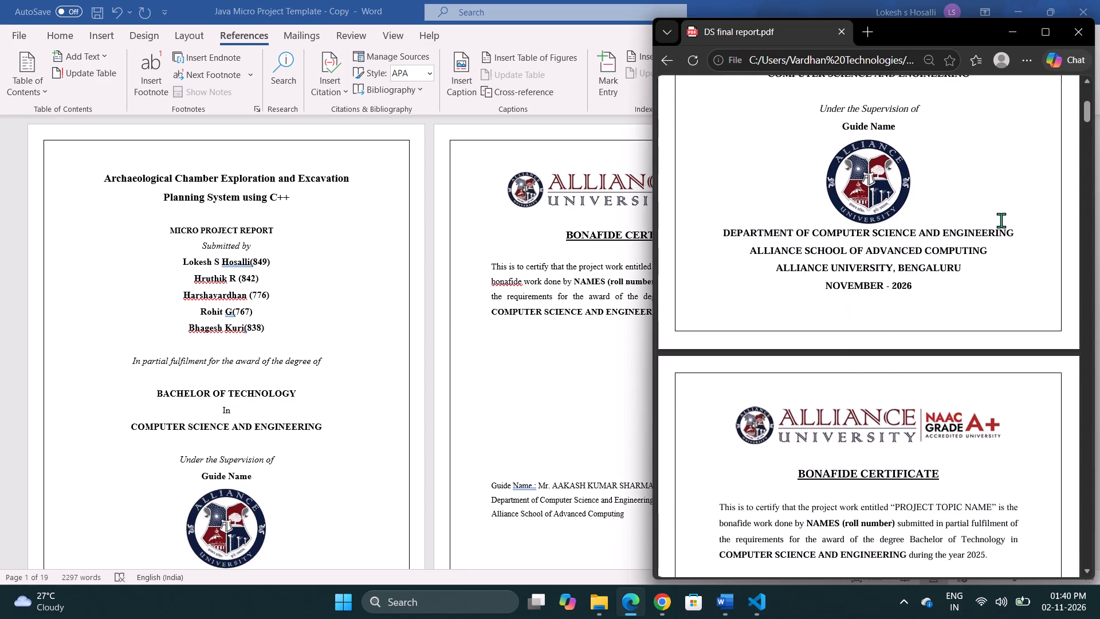
scroll(1001, 220, down, 7)
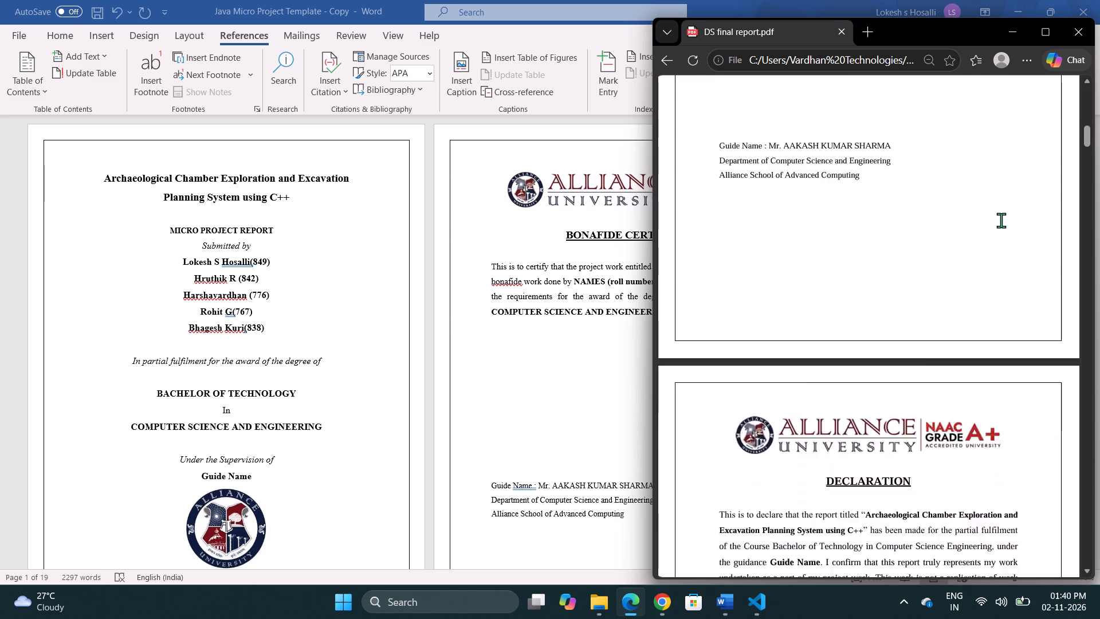
scroll(1001, 220, down, 7)
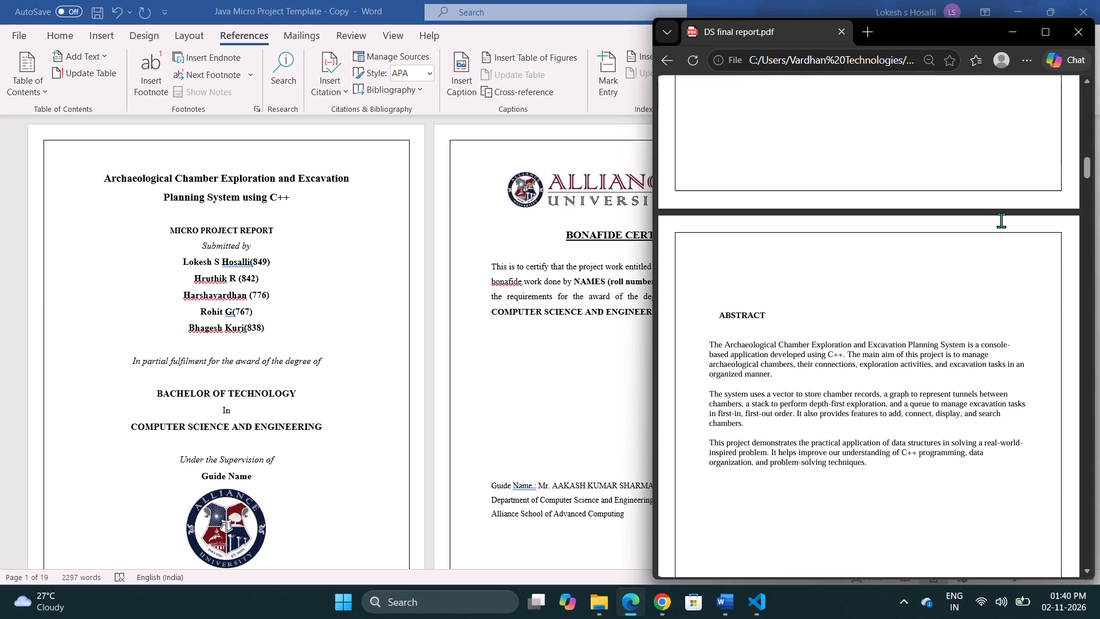
scroll(1001, 220, down, 6)
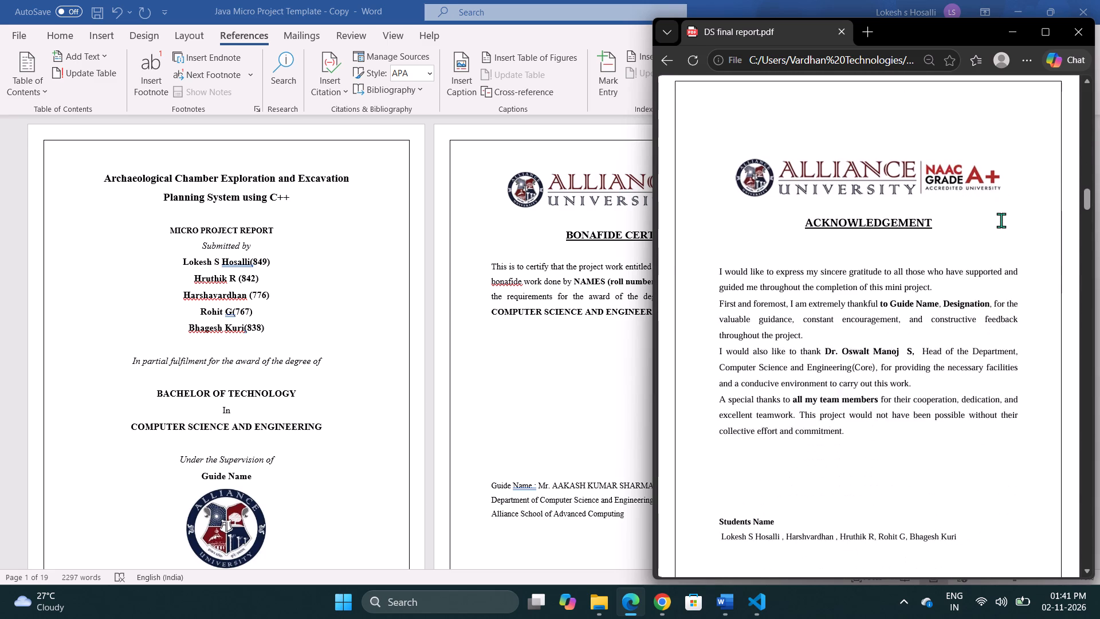
scroll(1001, 220, down, 6)
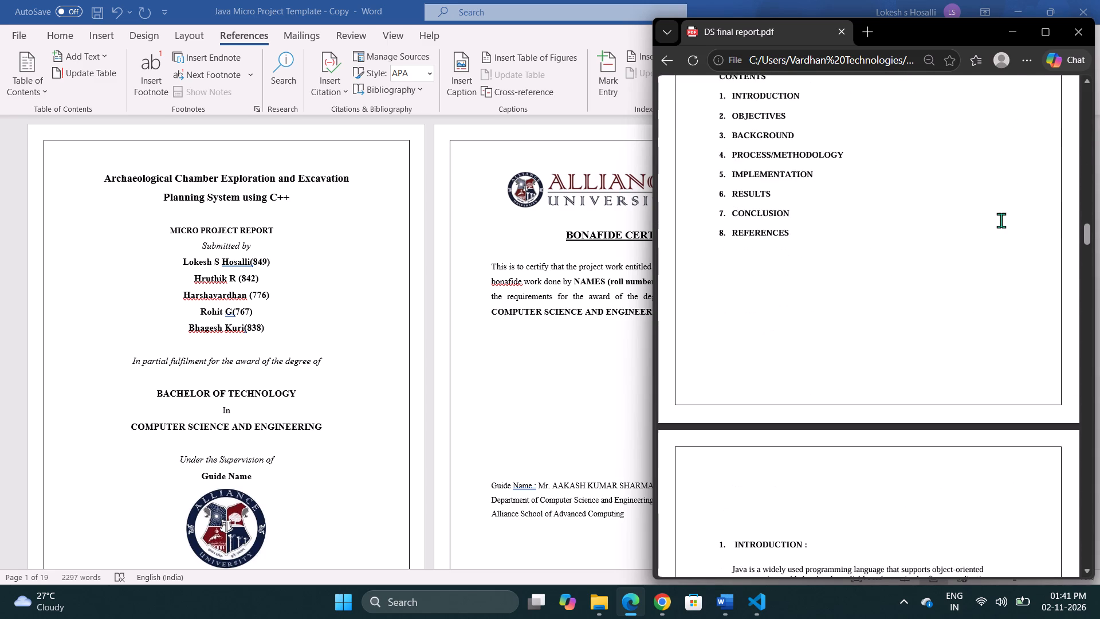
scroll(1001, 220, down, 6)
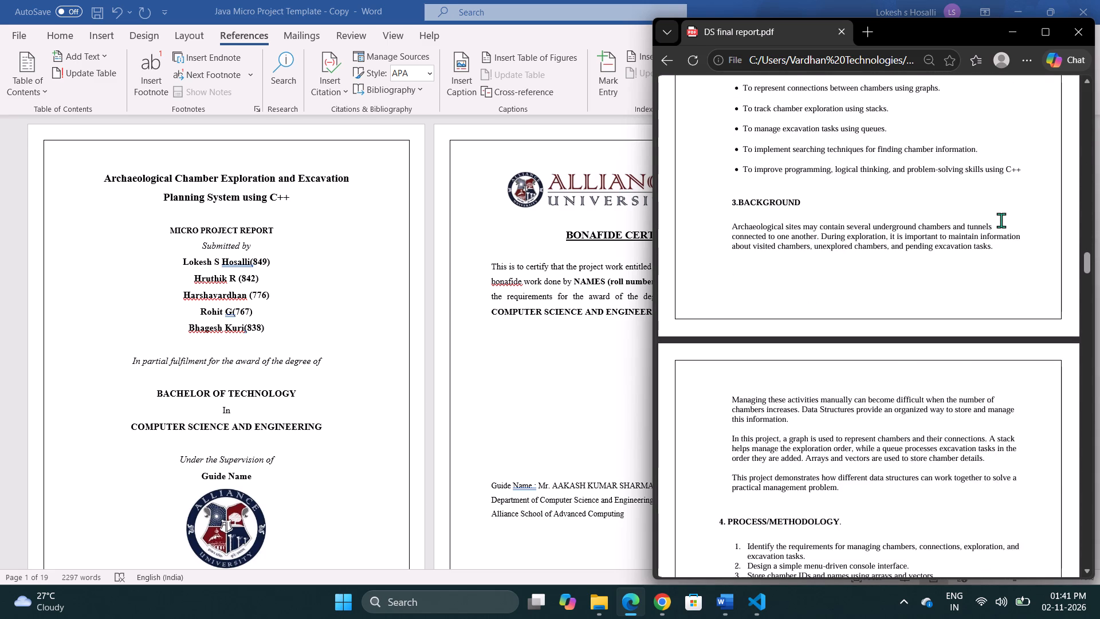
scroll(1001, 220, down, 7)
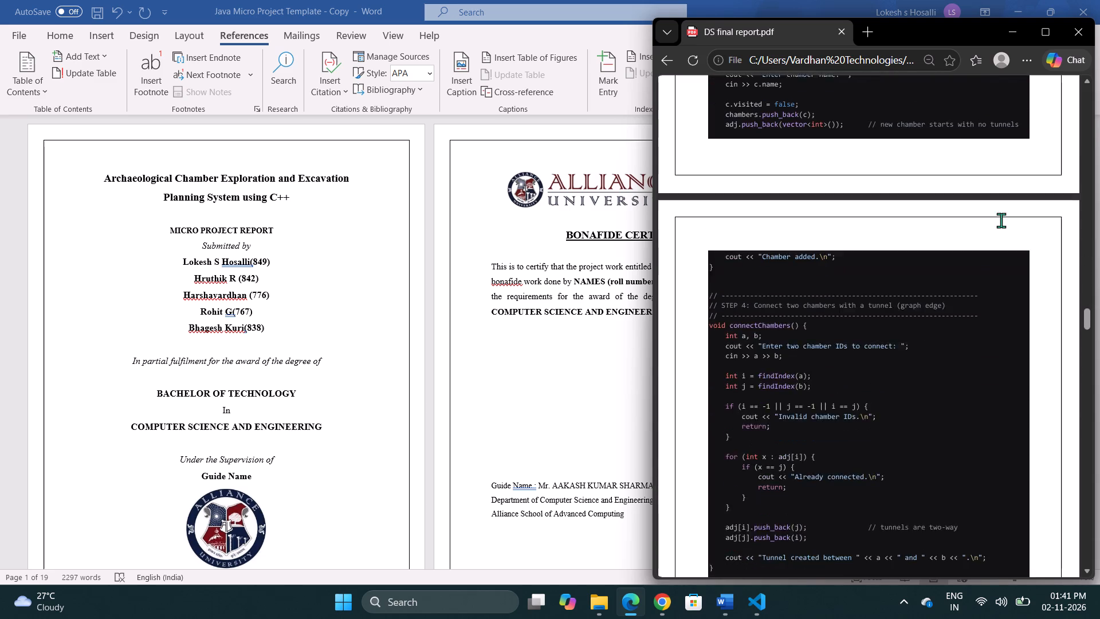
scroll(1001, 220, down, 11)
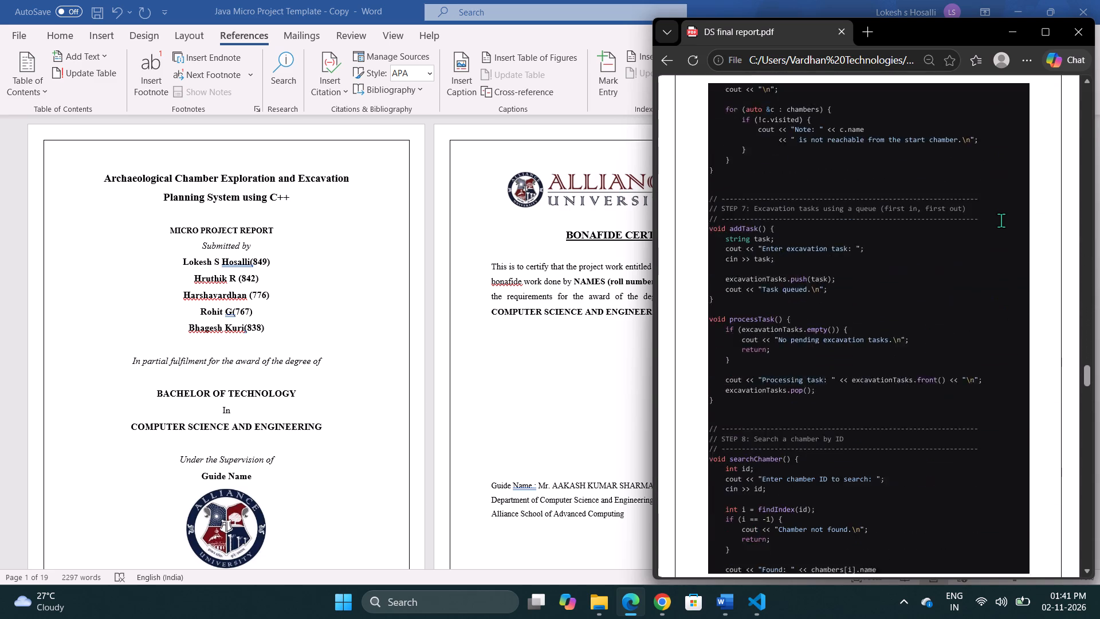
scroll(1001, 220, down, 6)
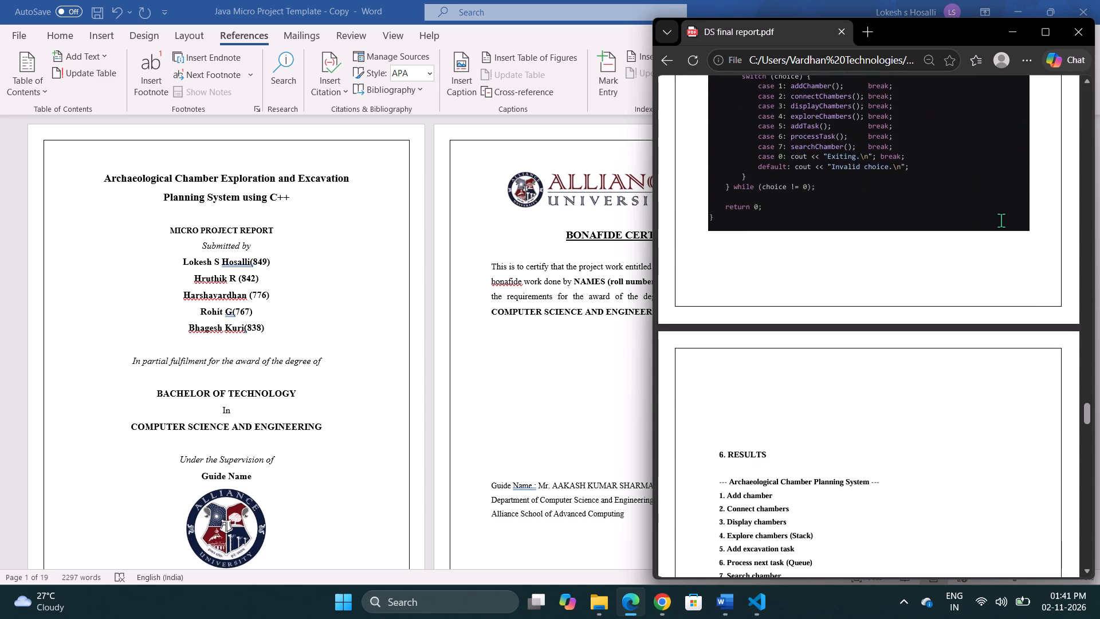
scroll(1001, 220, down, 8)
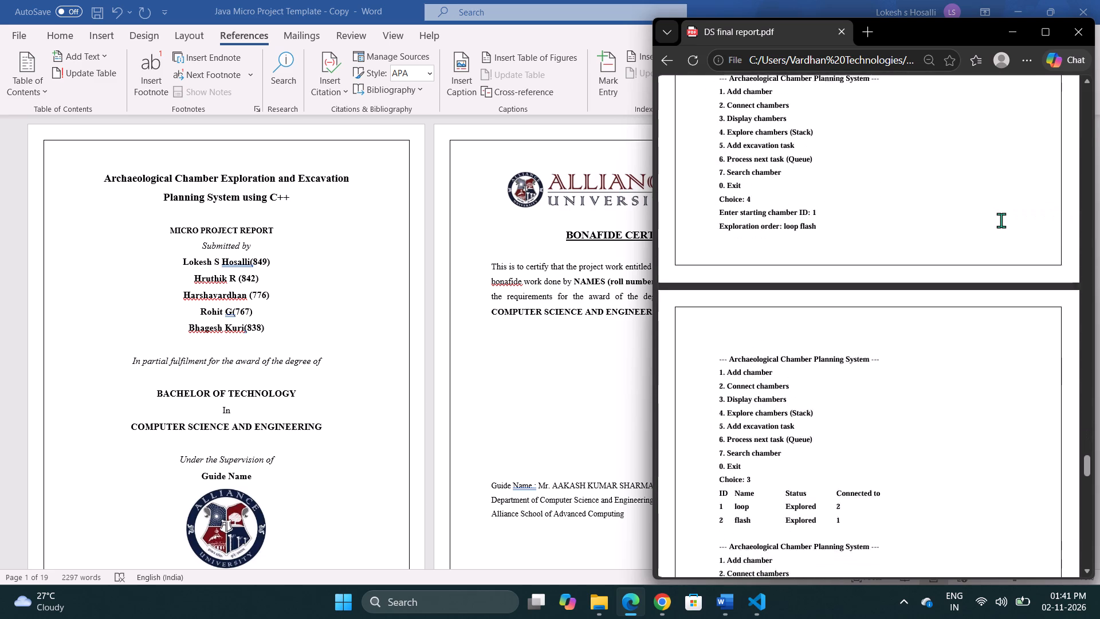
scroll(1001, 220, down, 8)
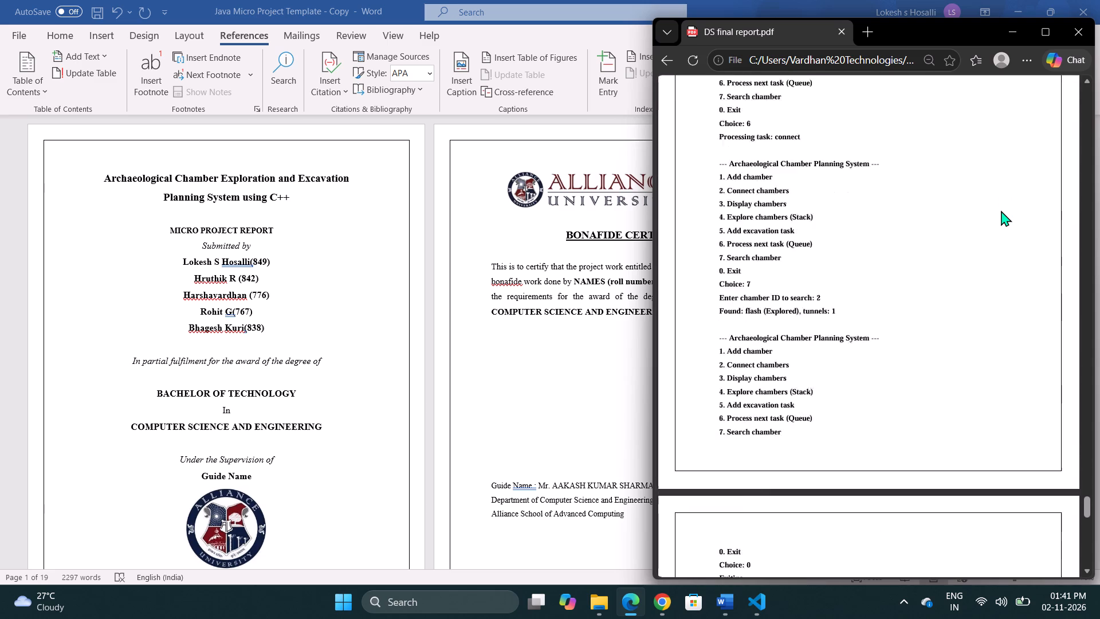
scroll(1001, 210, down, 3)
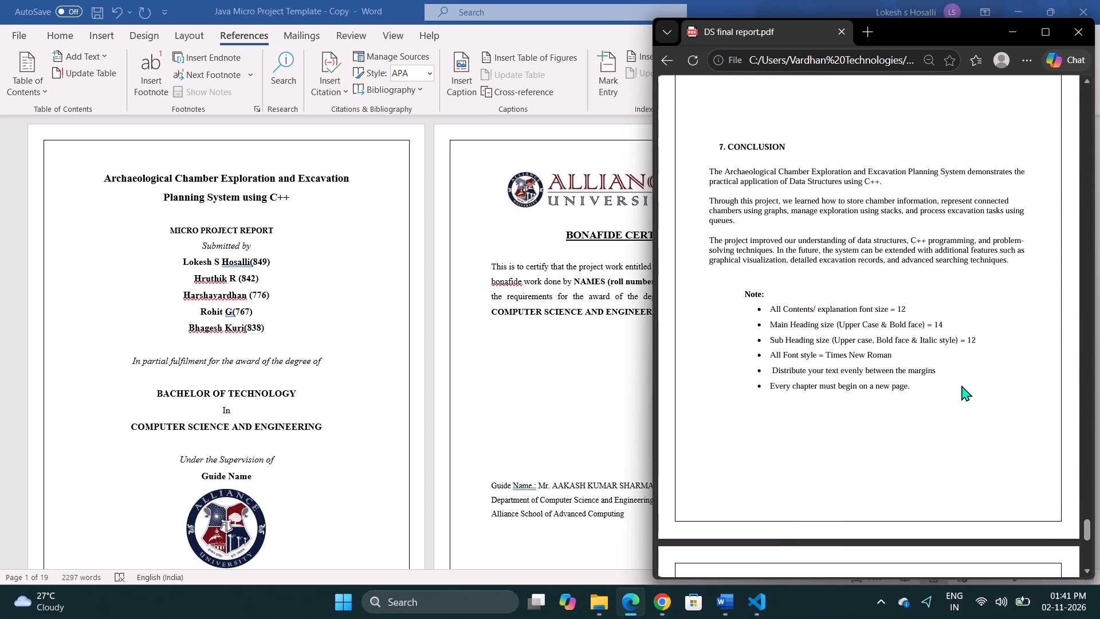
scroll(940, 396, down, 5)
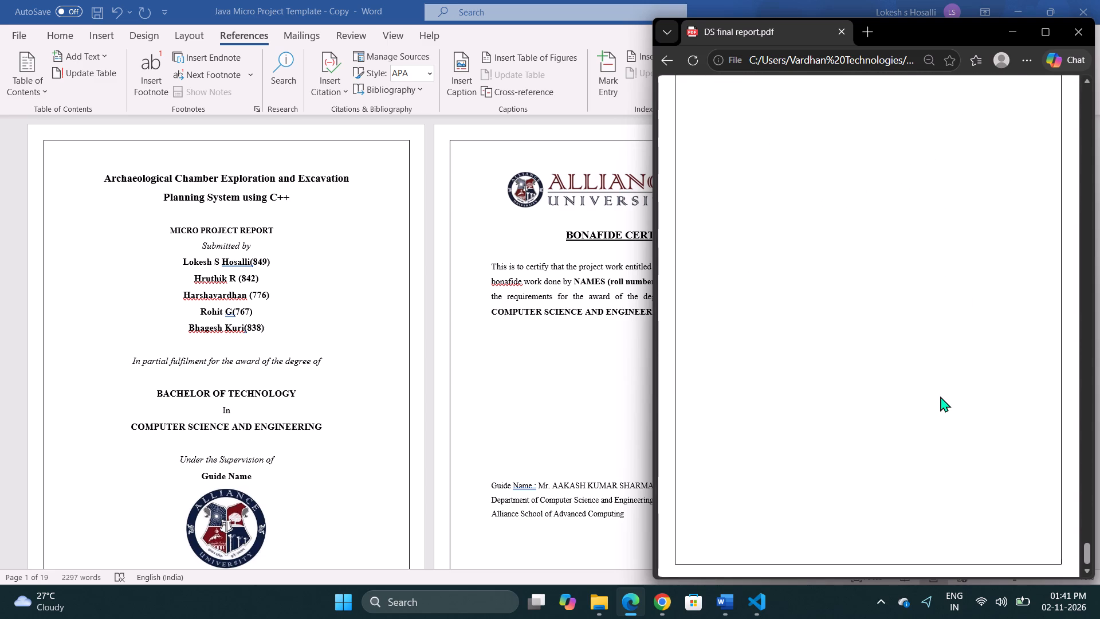
click(1011, 37)
In the Word report, delete the "Note:" heading and its formatting-guideline bullets below the Conclusion text.
scroll(760, 336, down, 20)
scroll(760, 336, down, 20)
scroll(760, 336, down, 7)
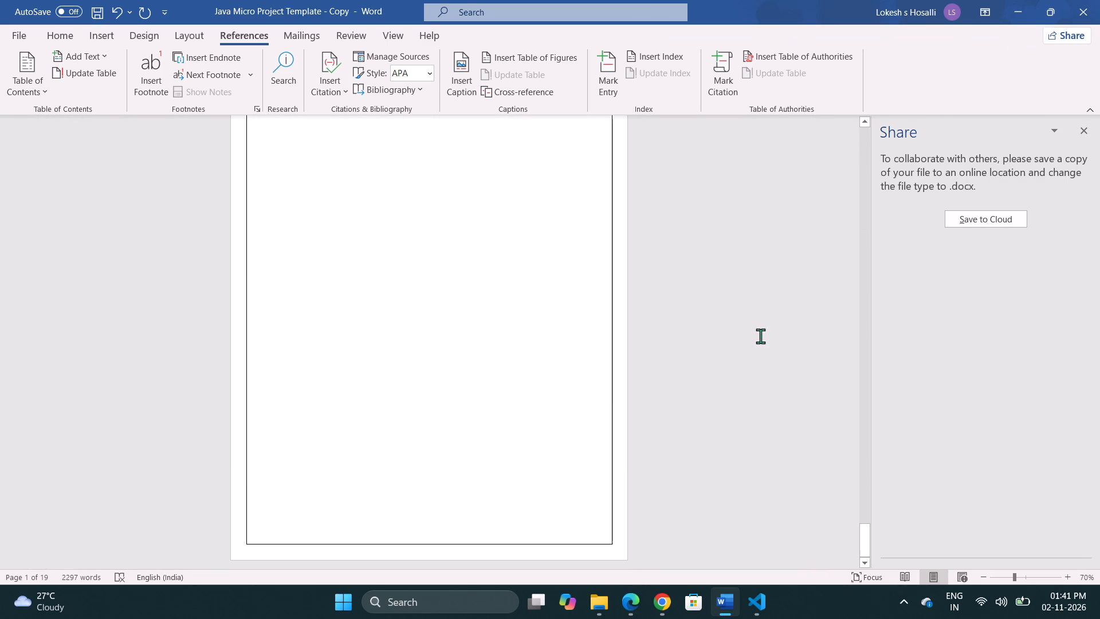
scroll(394, 298, right, 1)
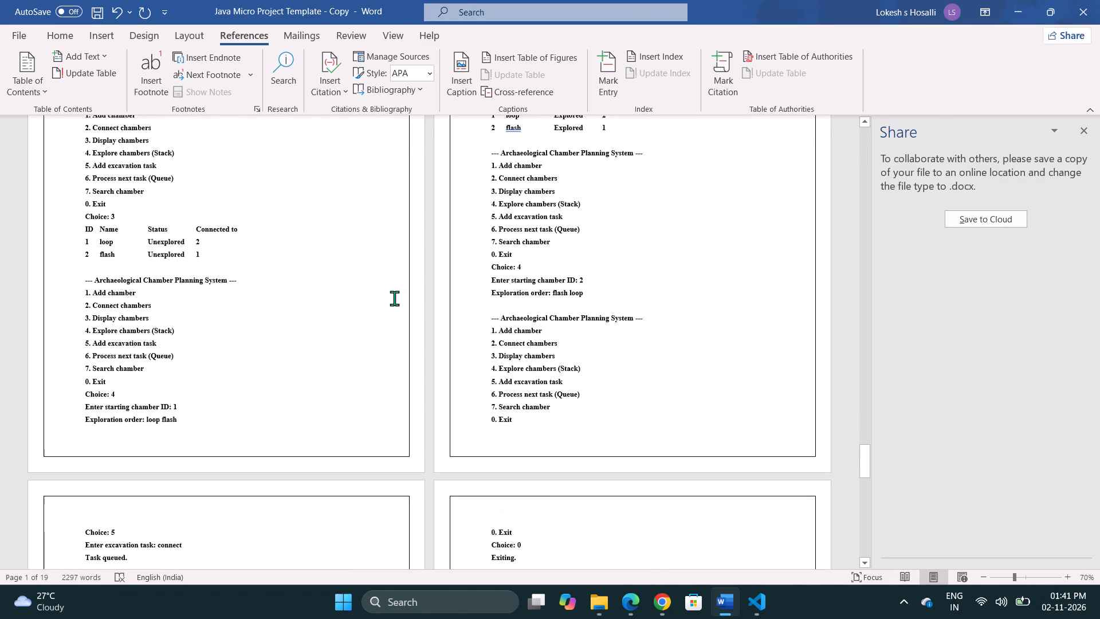
scroll(394, 298, right, 1)
scroll(394, 298, down, 1)
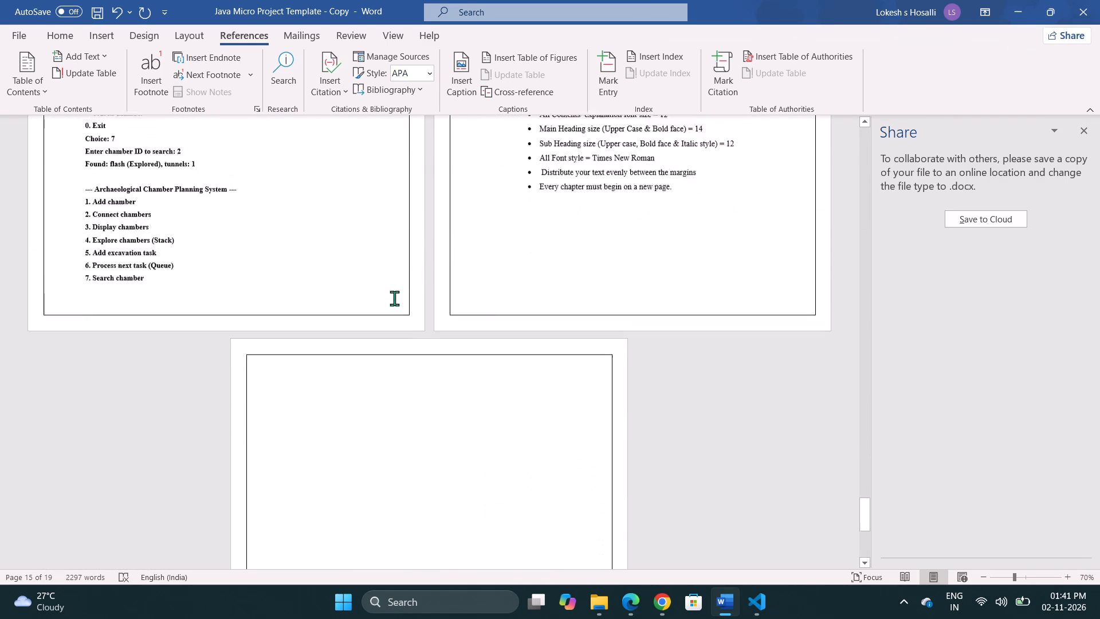
scroll(394, 298, down, 1)
drag(517, 182, 596, 259)
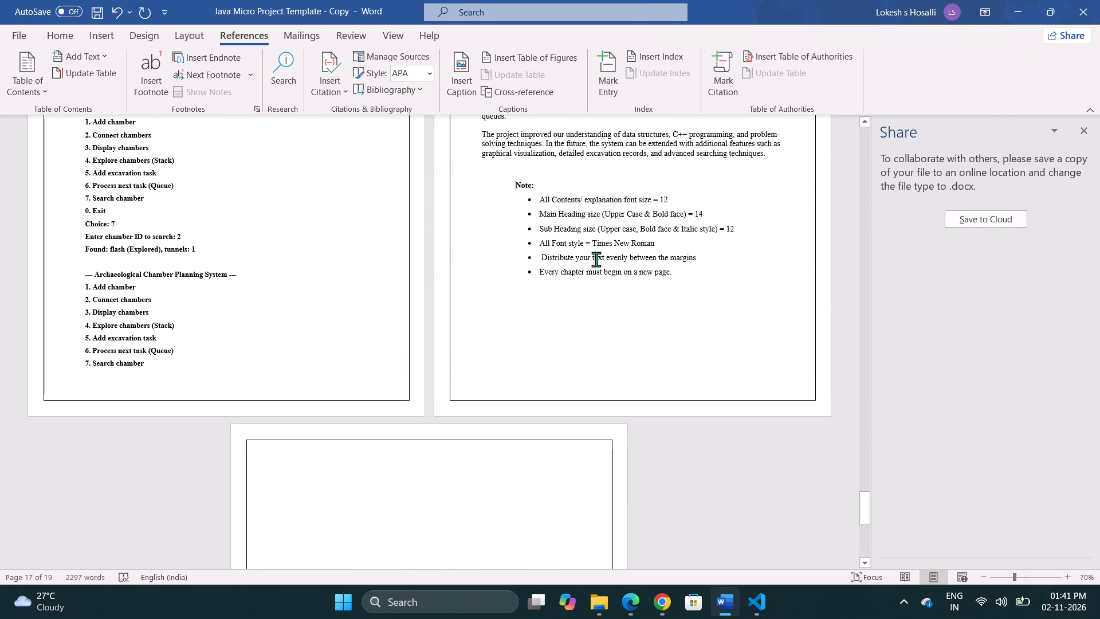
drag(596, 259, 626, 288)
key(BackSpace)
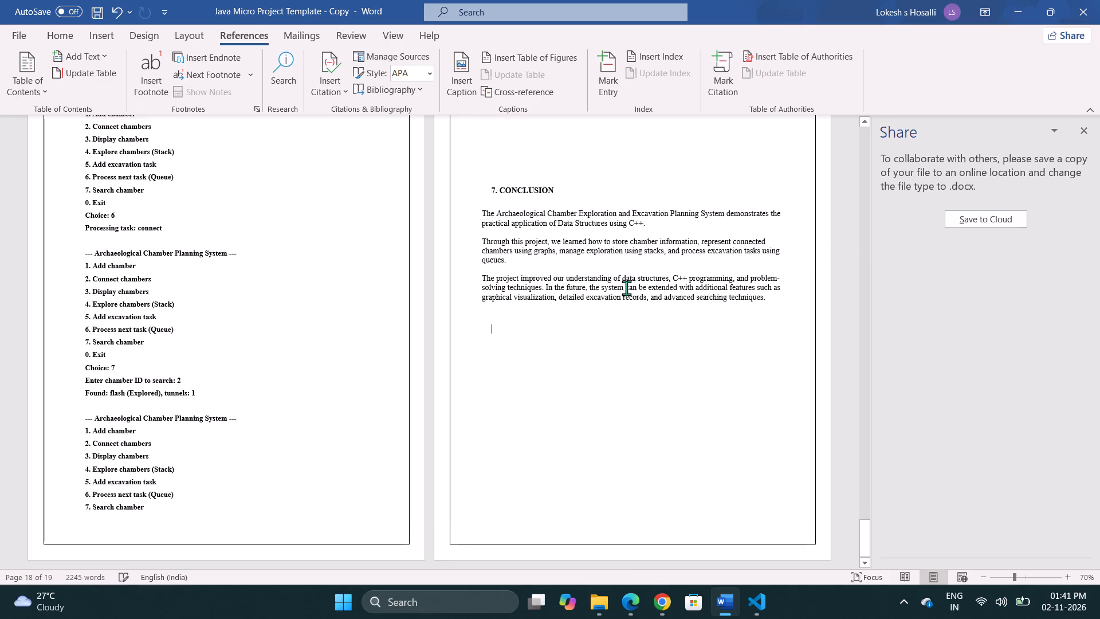
Save the edited report as a PDF named "final ds report edited" in the Downloads folder.
click(1056, 33)
click(1072, 37)
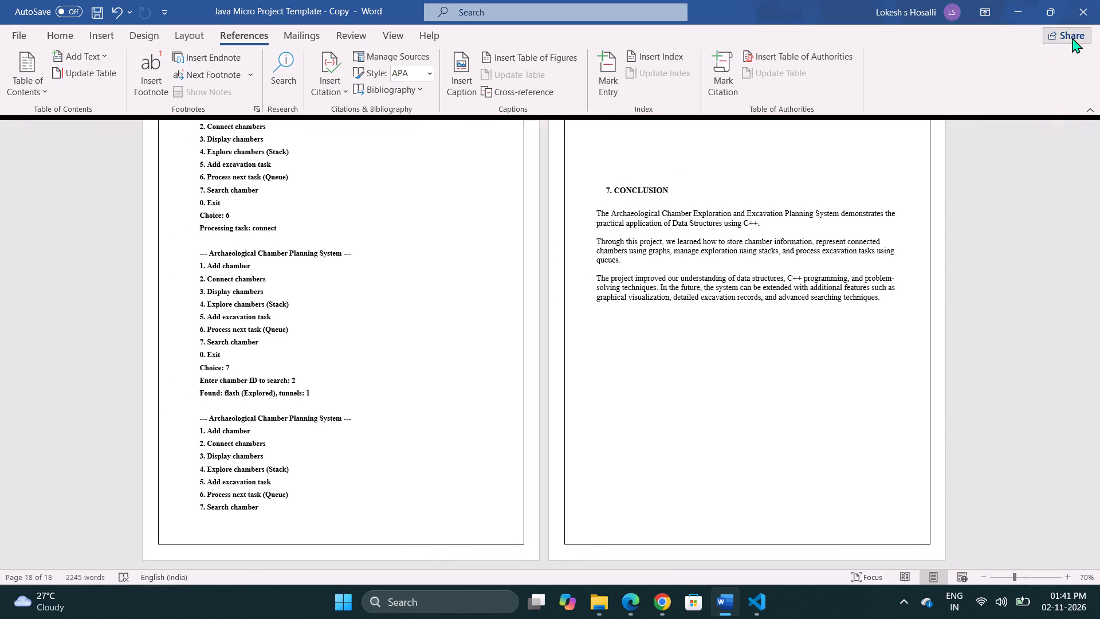
click(986, 216)
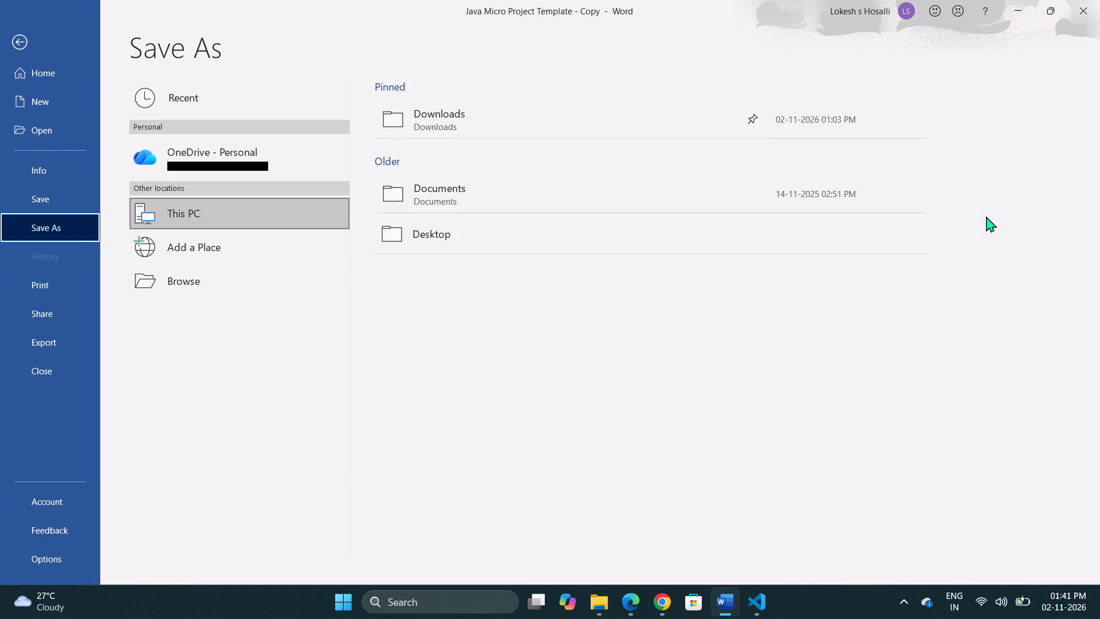
click(669, 123)
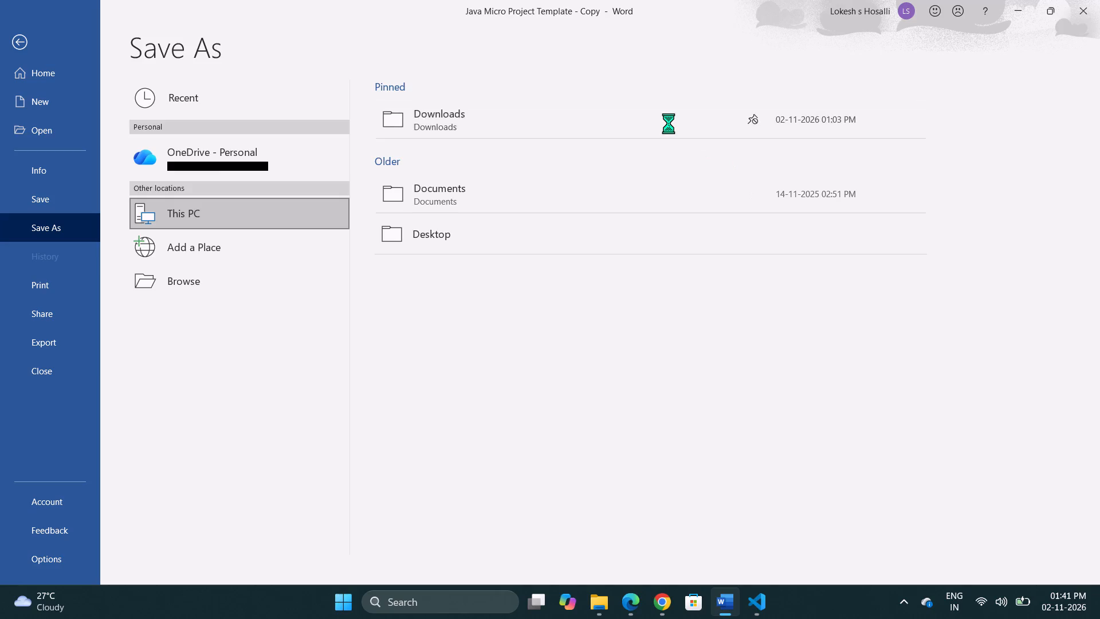
key(BackSpace)
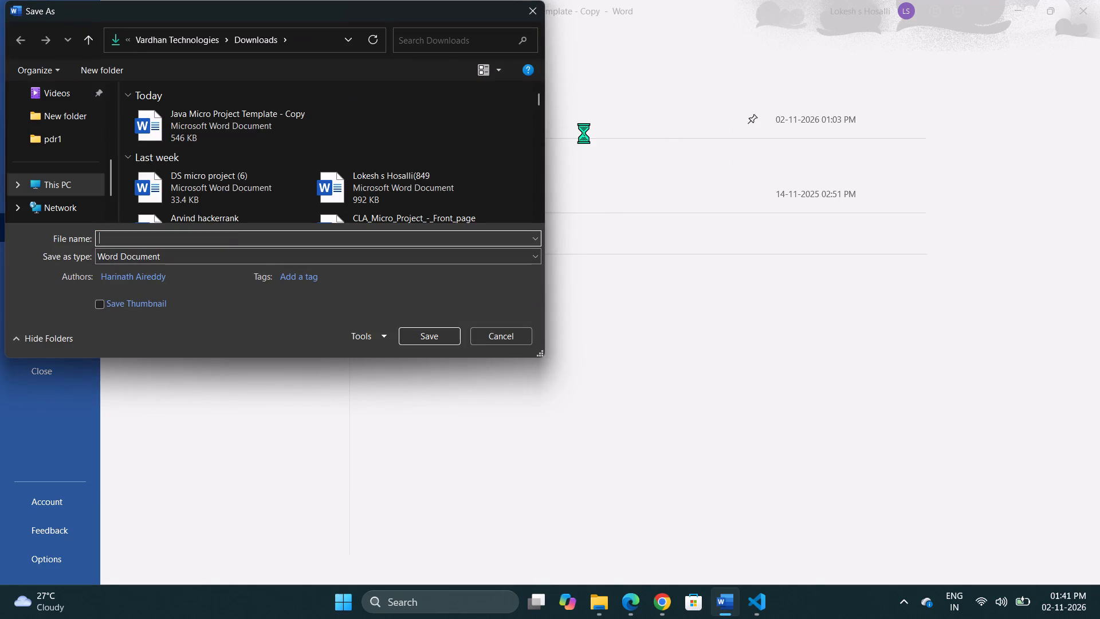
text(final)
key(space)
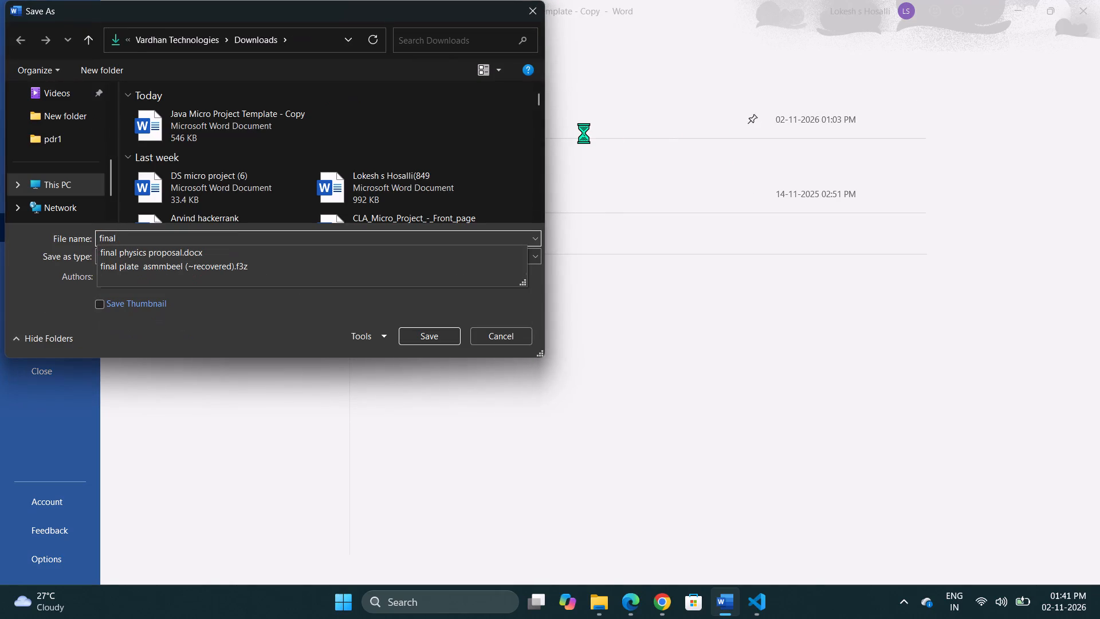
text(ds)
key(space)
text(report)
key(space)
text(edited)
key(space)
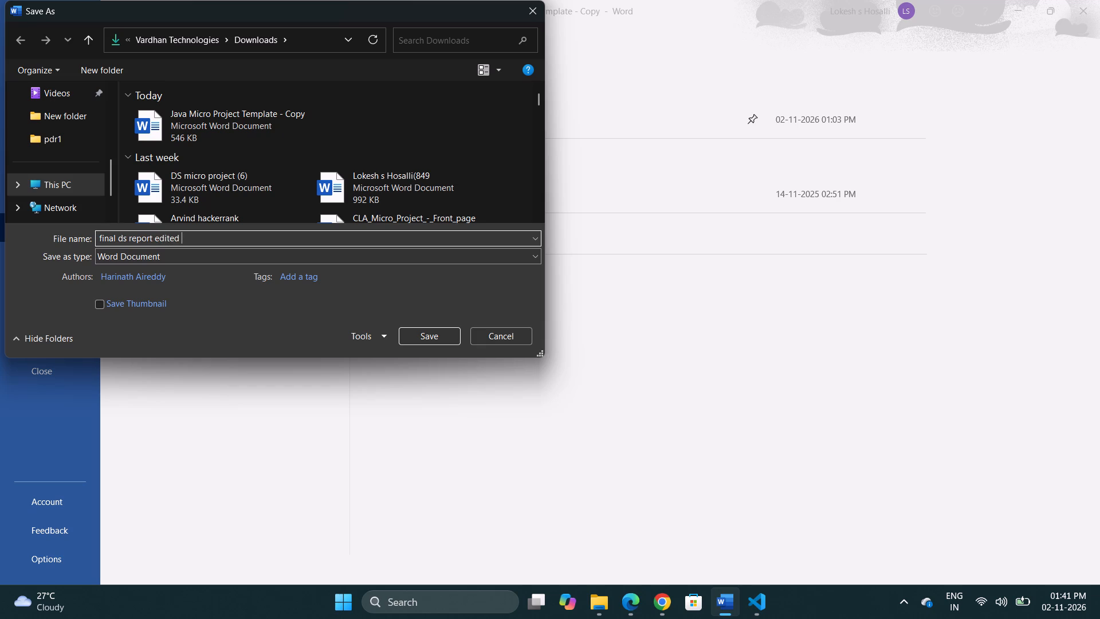
click(481, 251)
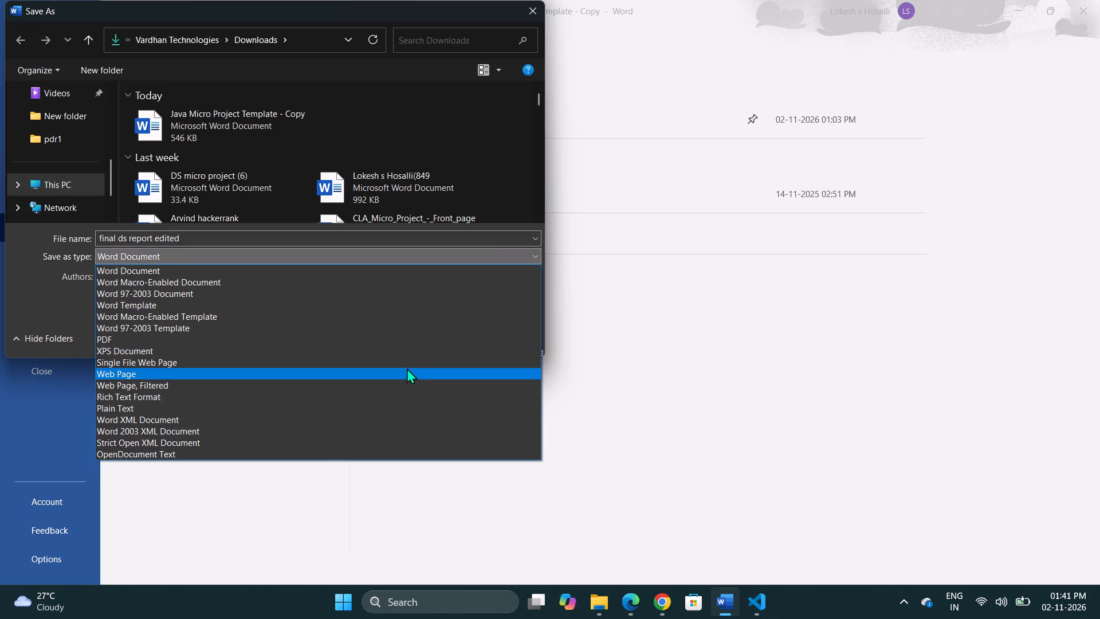
click(409, 342)
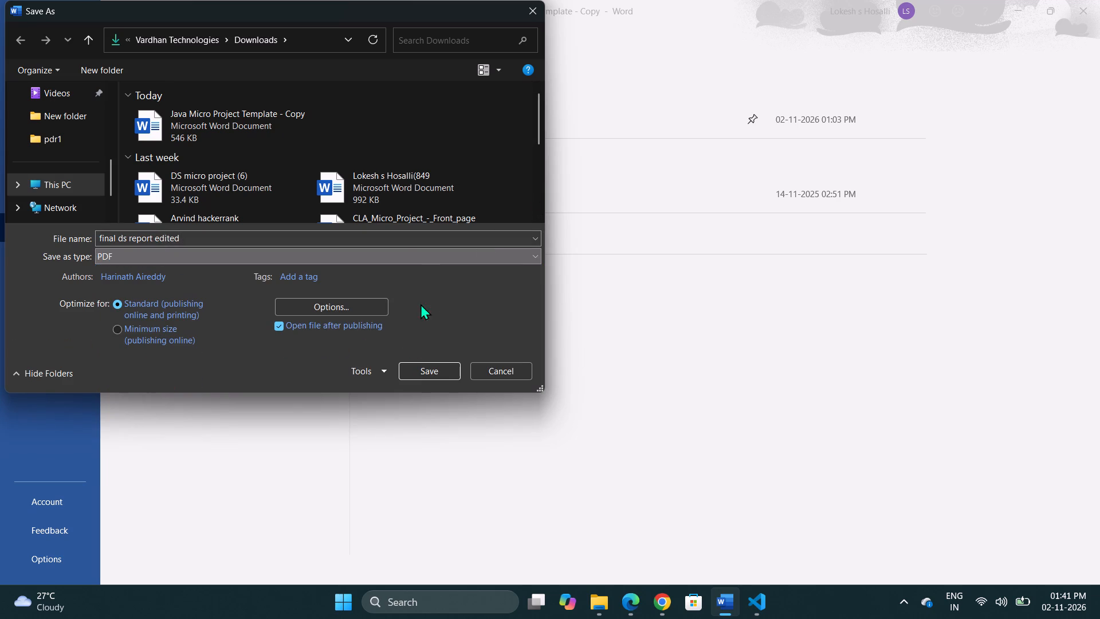
click(439, 366)
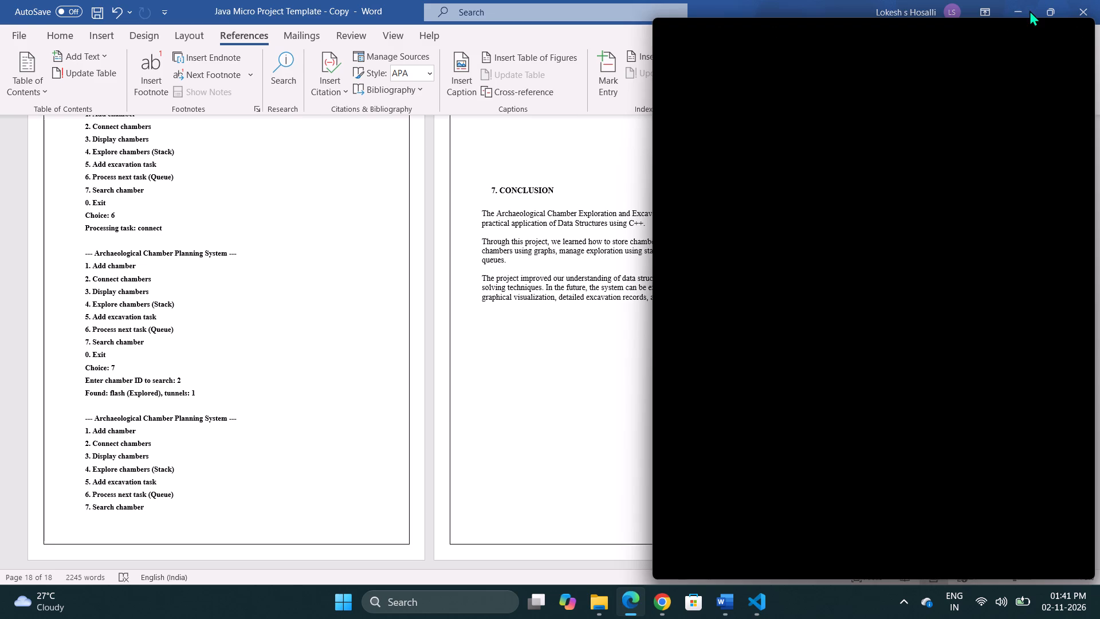
Review the newly exported PDF in Edge through to the Conclusion page, checking its content and layout, and close the viewer.
scroll(883, 339, down, 19)
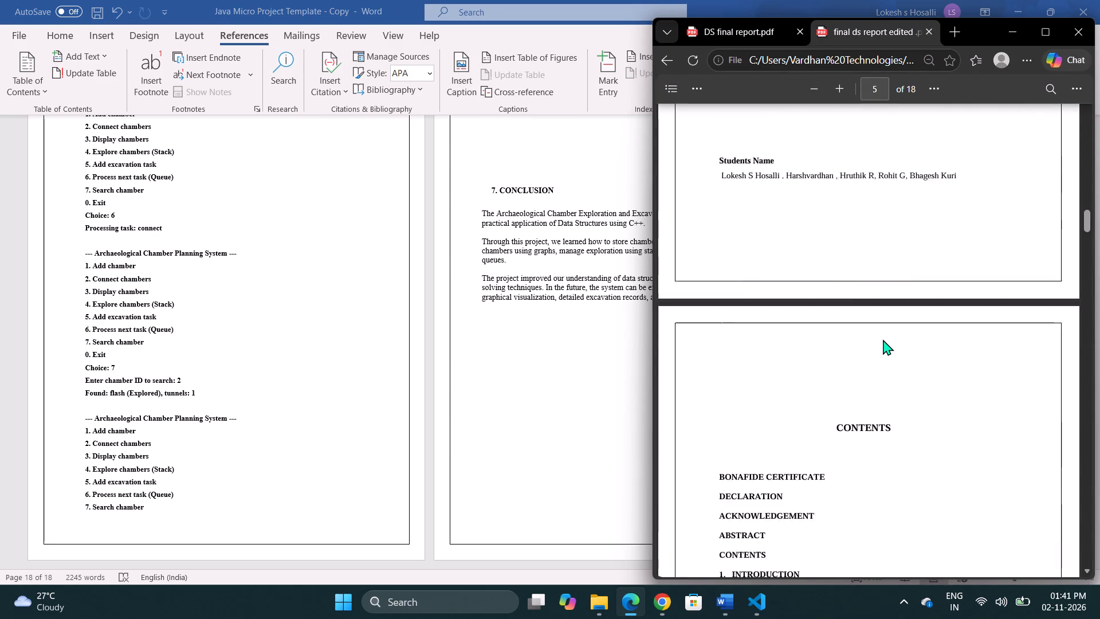
scroll(883, 339, down, 15)
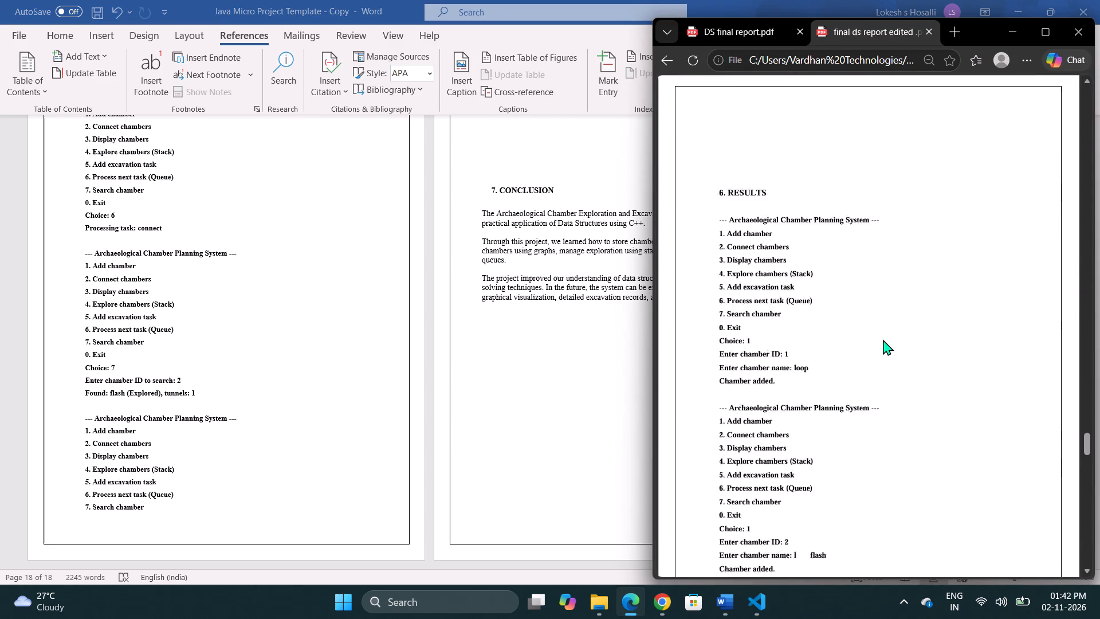
scroll(883, 339, down, 12)
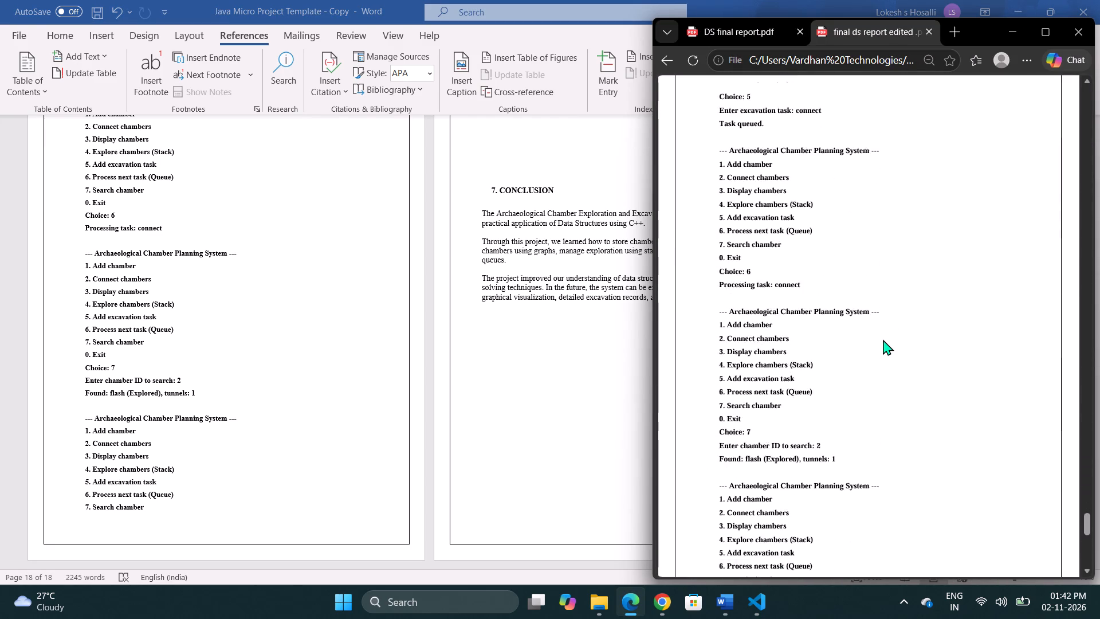
scroll(883, 339, up, 1)
scroll(883, 339, down, 1)
scroll(883, 339, up, 2)
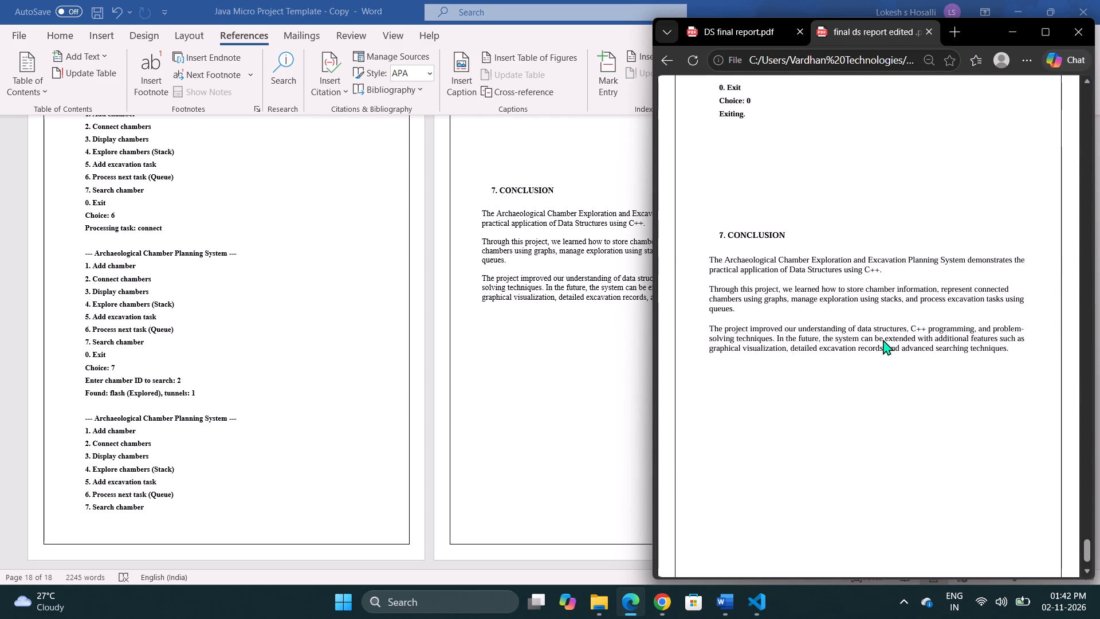
scroll(883, 339, up, 2)
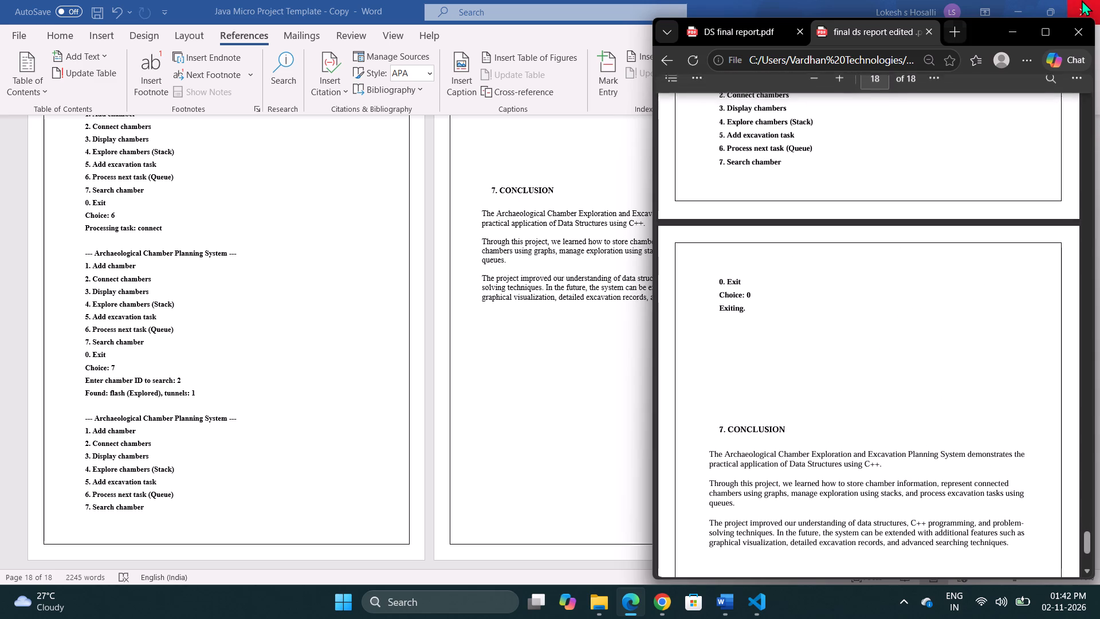
click(1077, 41)
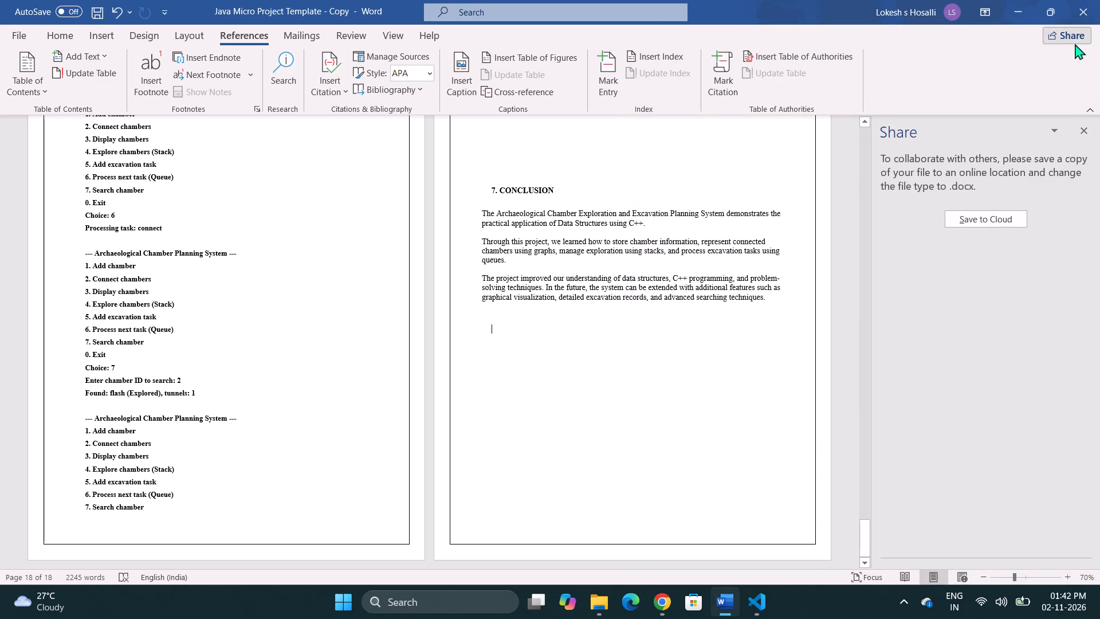
scroll(732, 430, down, 1)
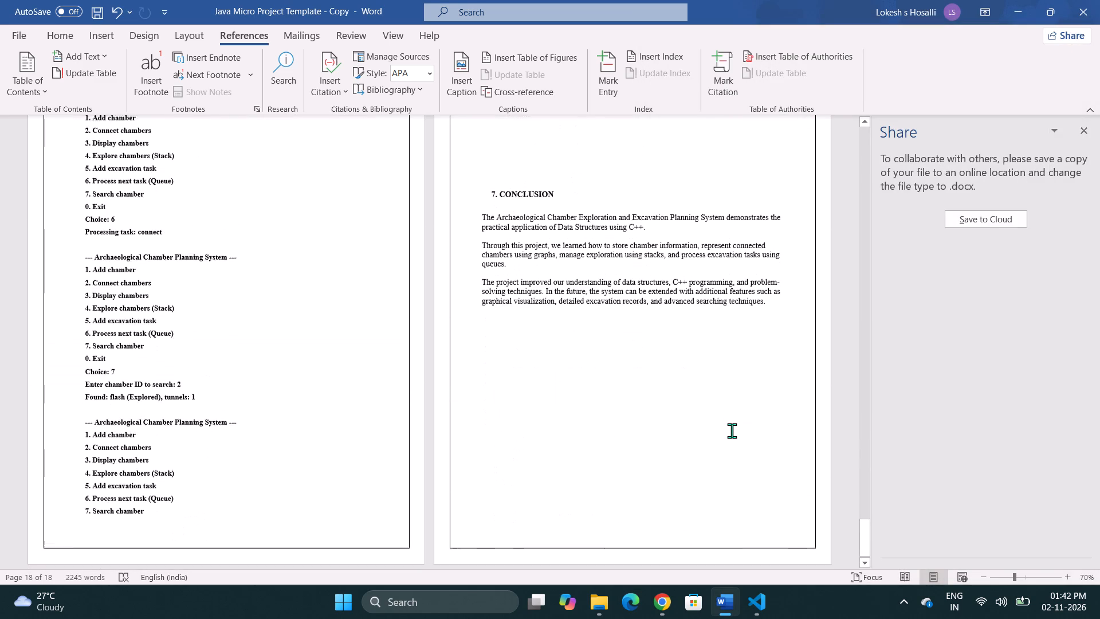
scroll(732, 430, down, 1)
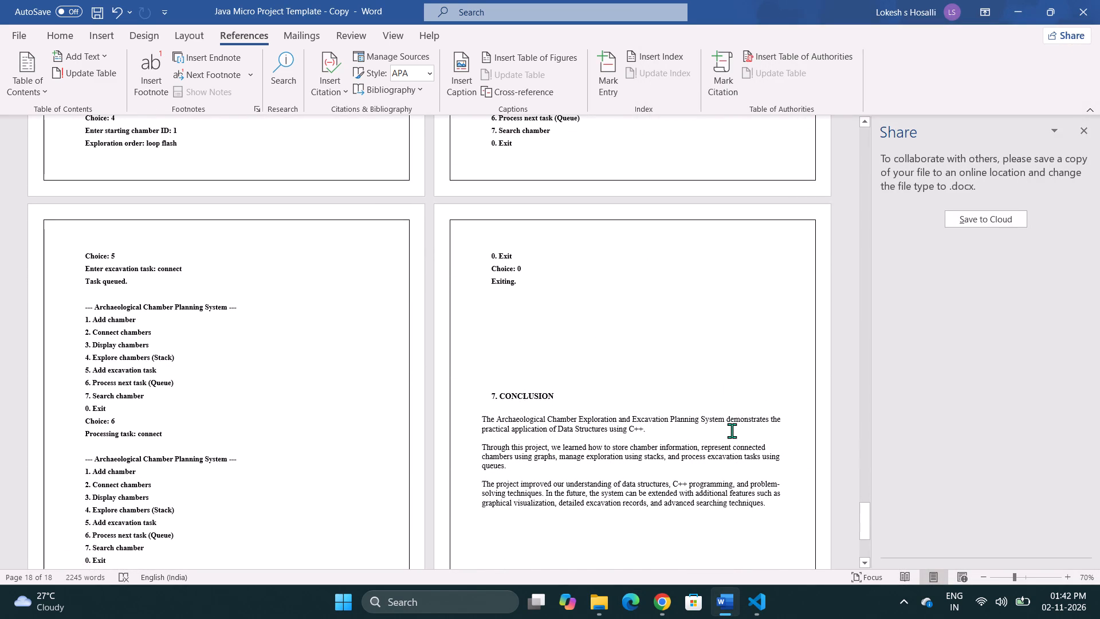
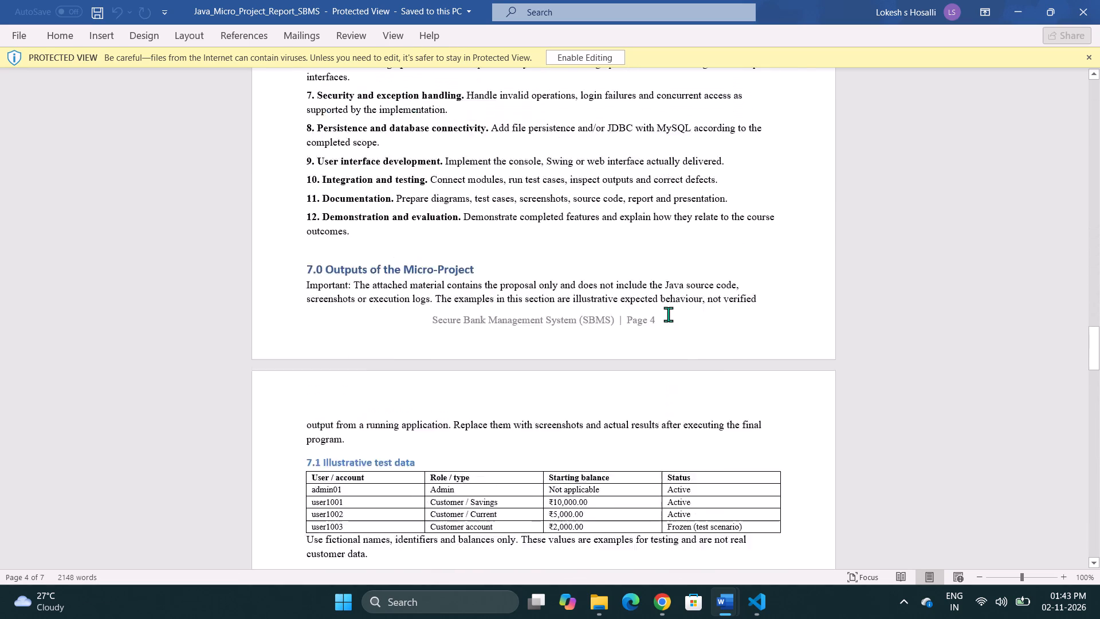
Look back through the Java micro-project report on the Secure Bank Management System to its cover page.
scroll(668, 314, up, 4)
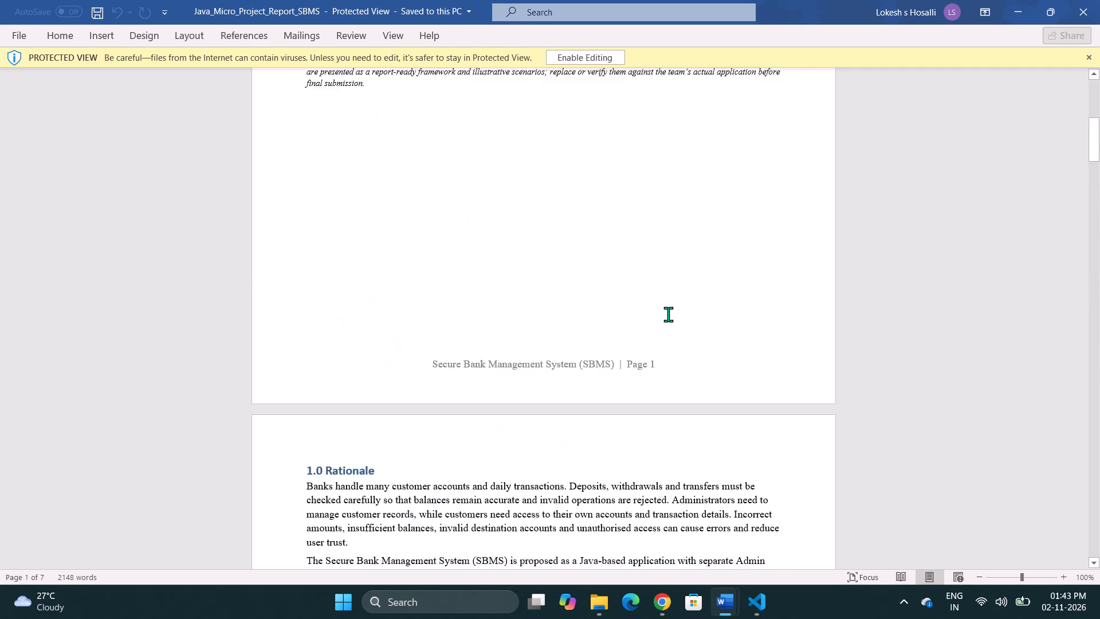
scroll(668, 314, up, 1)
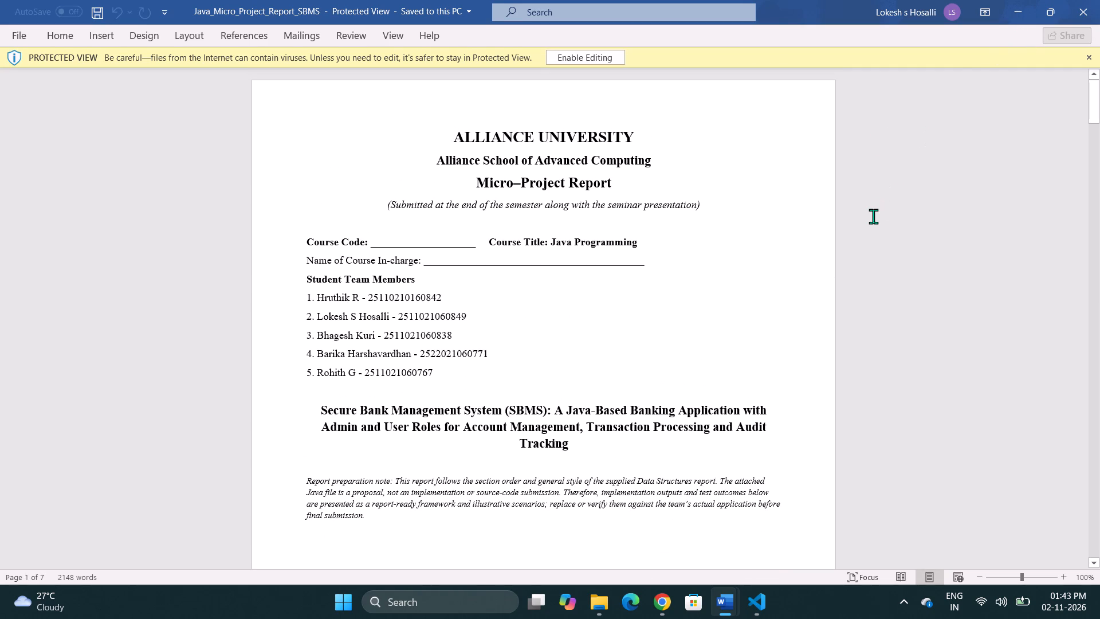
Minimize the Java Secure Bank Management System report and close the "Java Micro Project Template - Copy" document.
click(1015, 20)
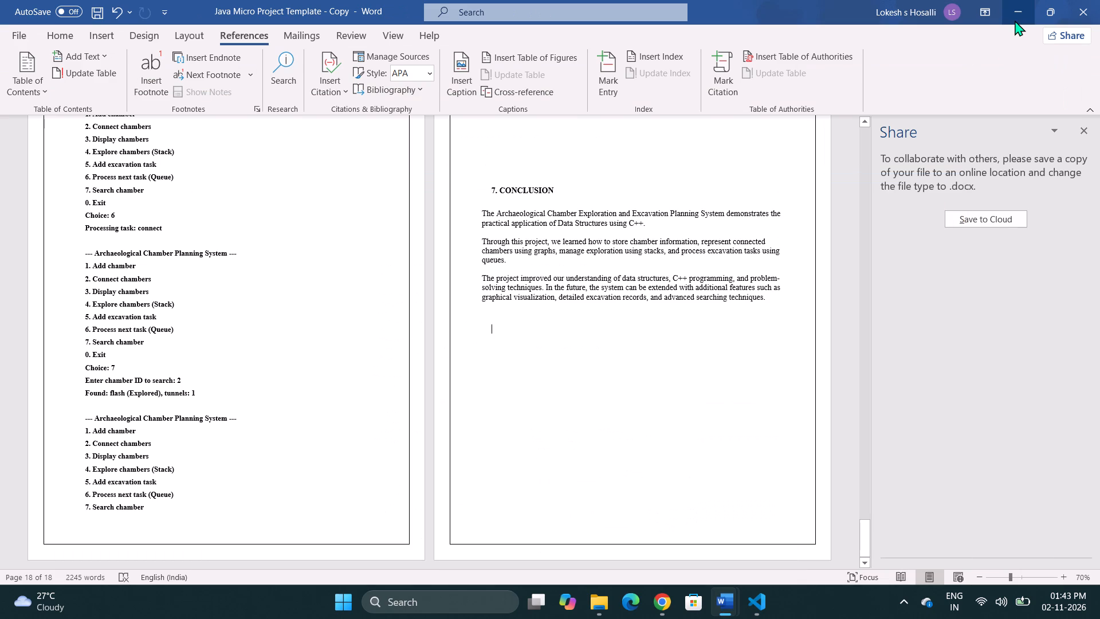
click(1070, 0)
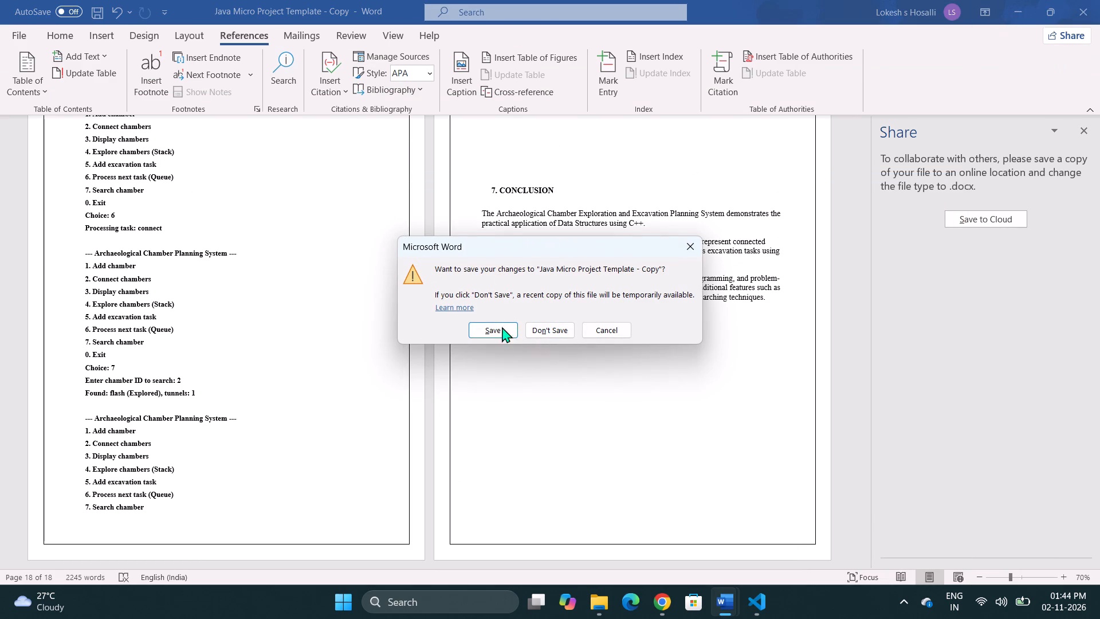
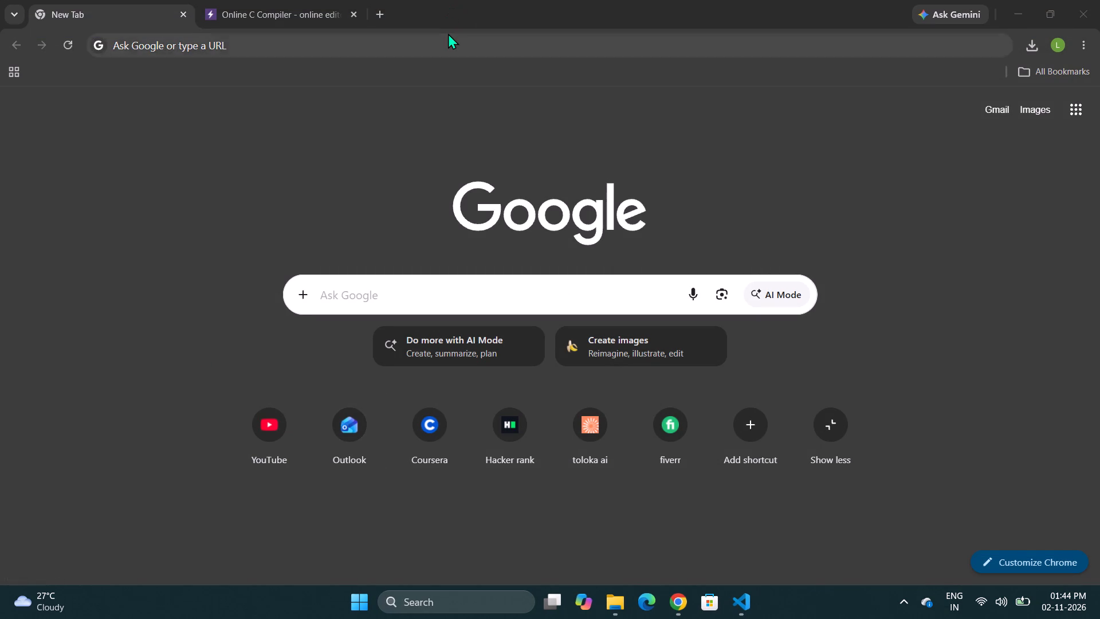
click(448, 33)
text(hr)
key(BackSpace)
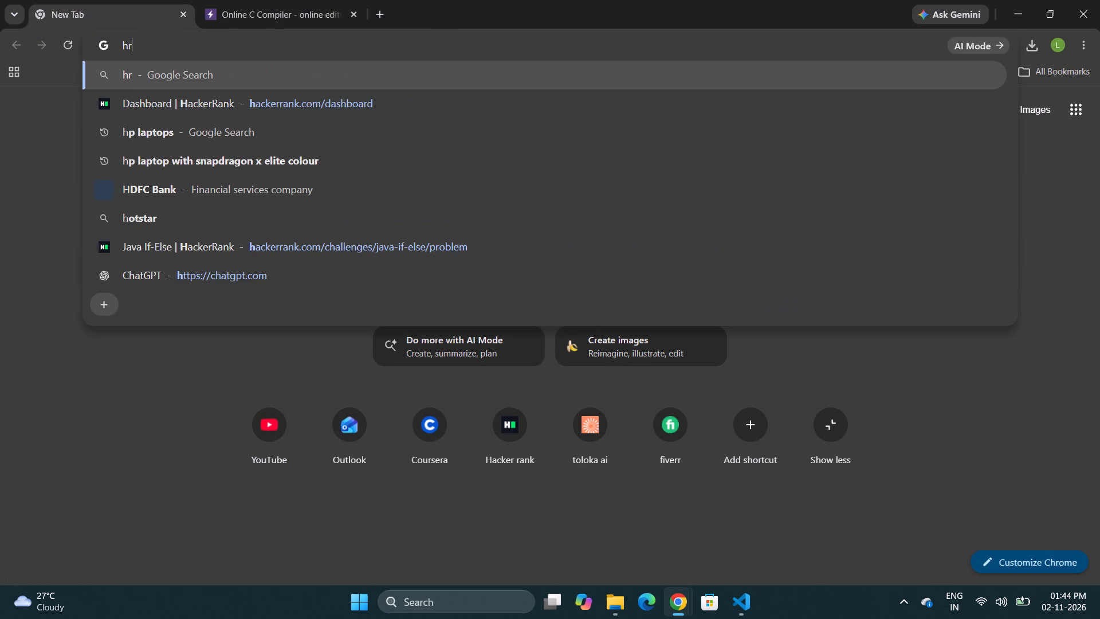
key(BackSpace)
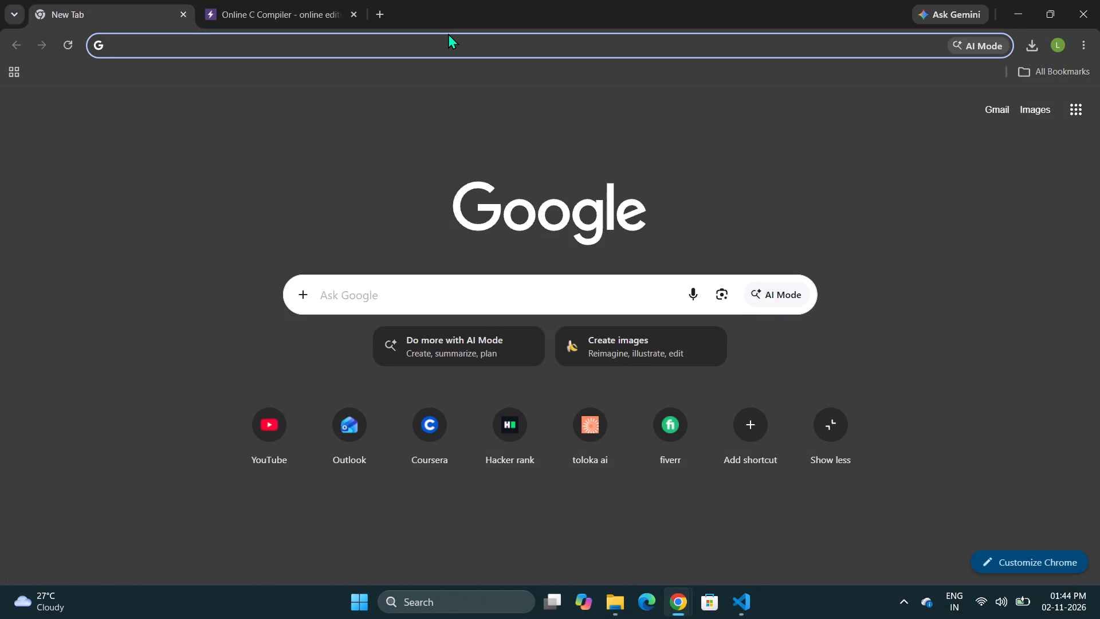
Close the Online C Compiler tab and the browser window showing the New Tab page.
click(353, 13)
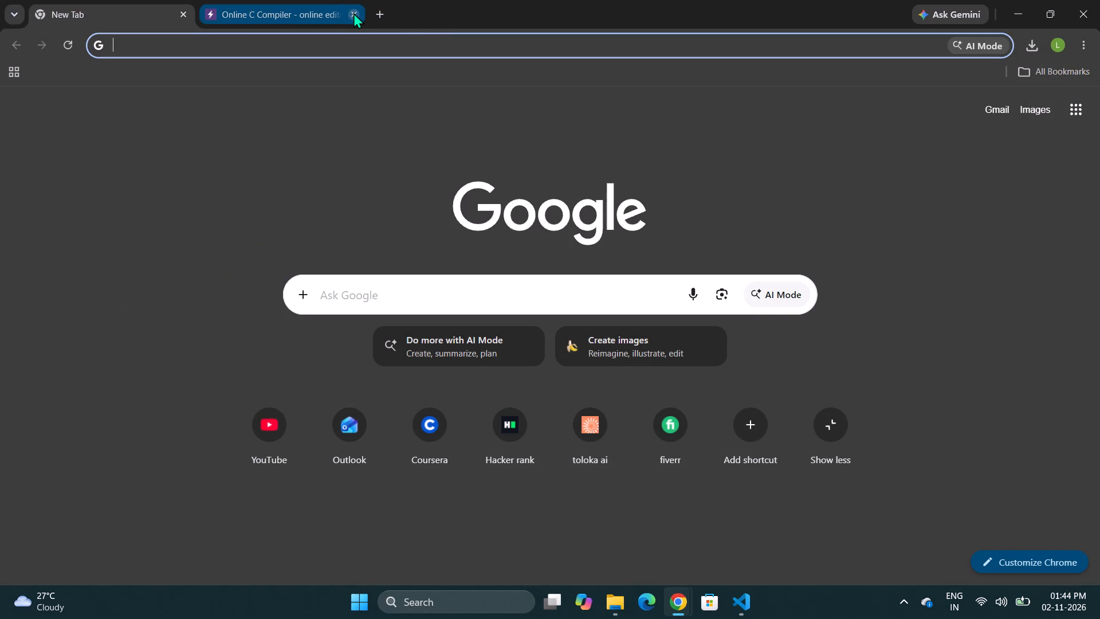
click(1085, 5)
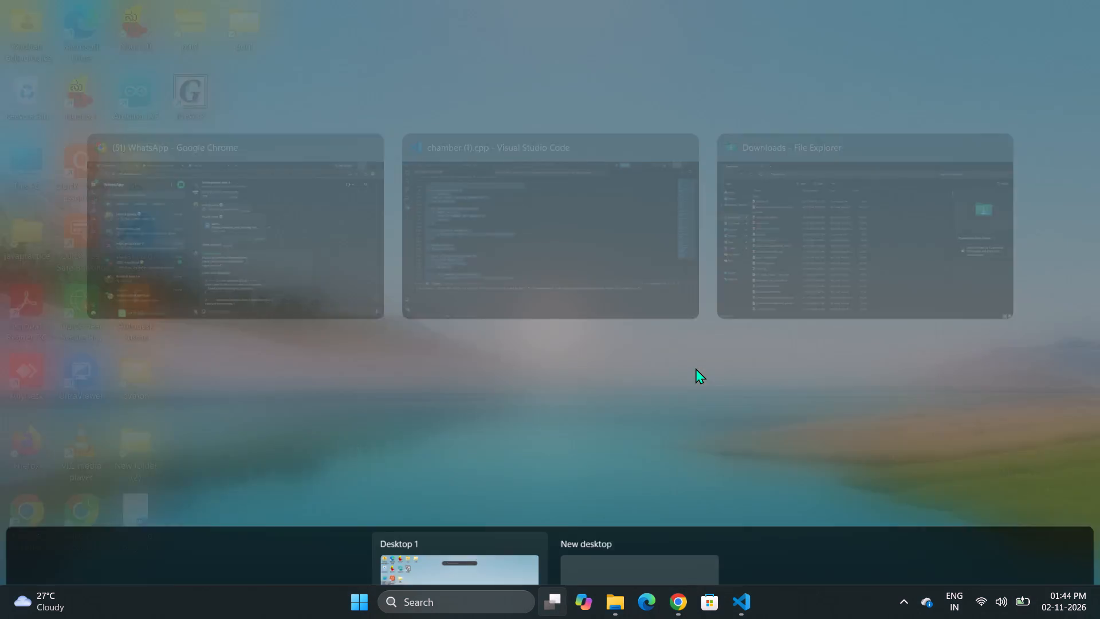
Switch to the open windows overview and close the Visual Studio Code window with chamber (1).cpp.
click(581, 267)
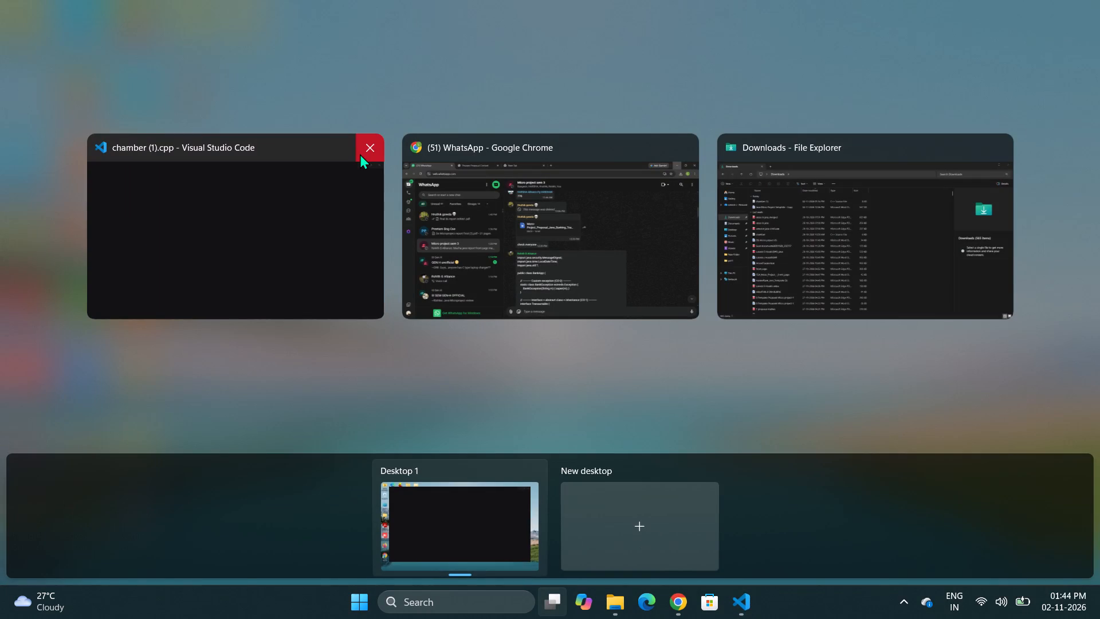
click(360, 154)
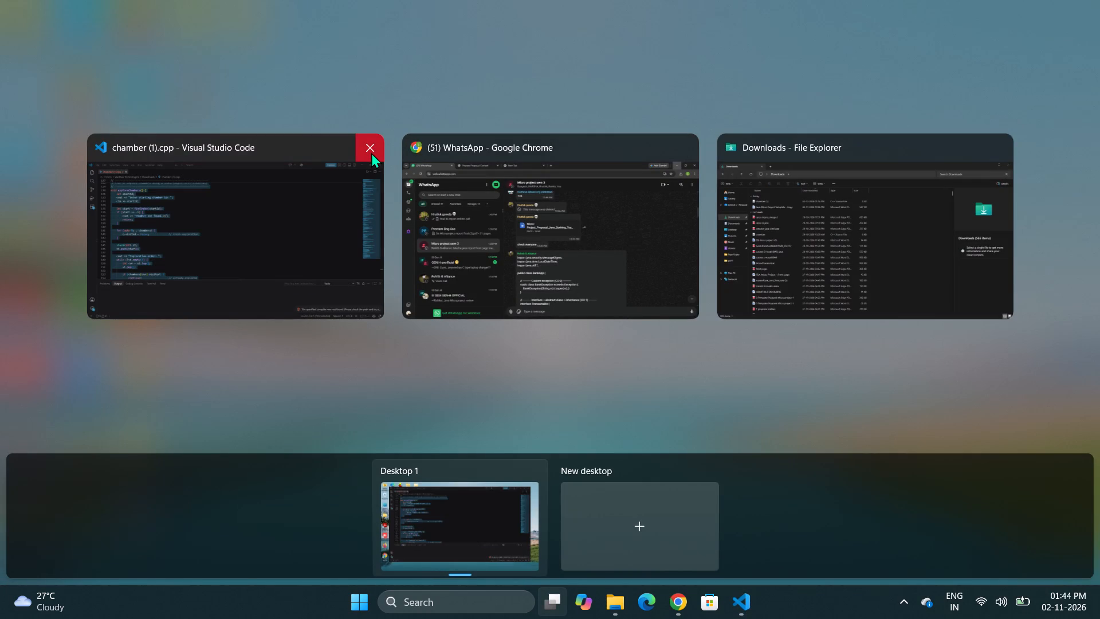
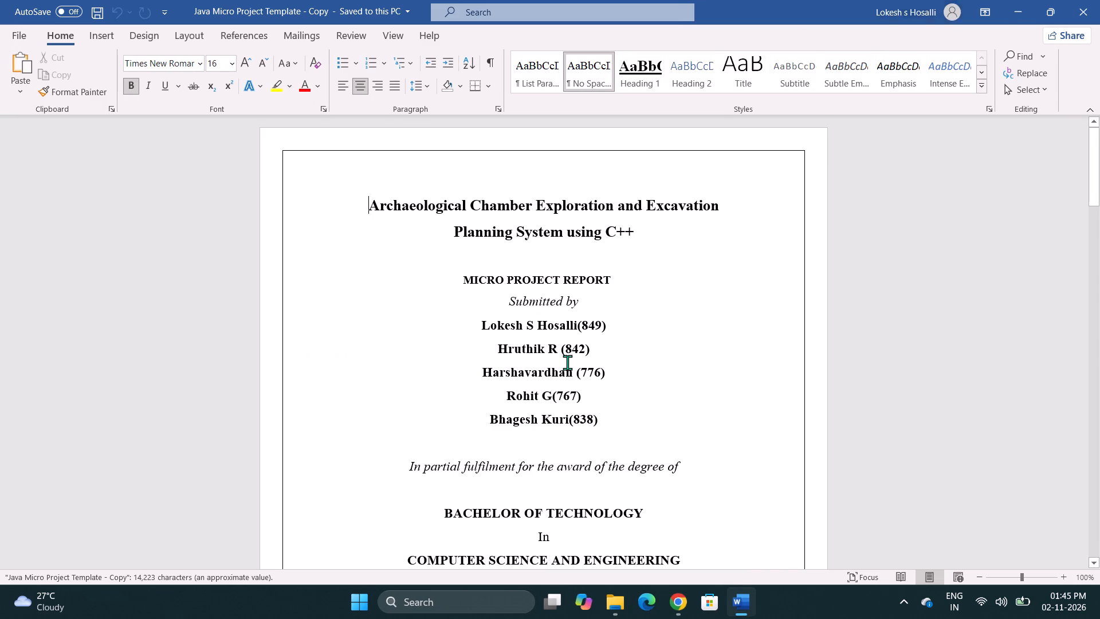
Look through the opening pages of the Archaeological Chamber Exploration micro-project report and return to its cover page.
scroll(567, 362, down, 14)
scroll(567, 362, up, 1)
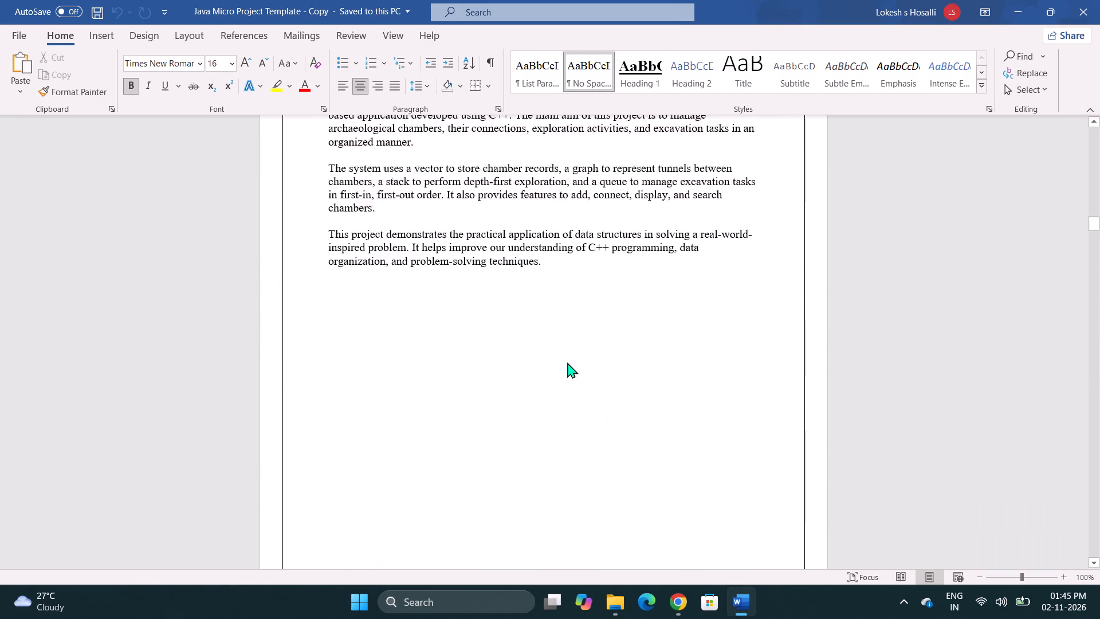
scroll(567, 362, up, 4)
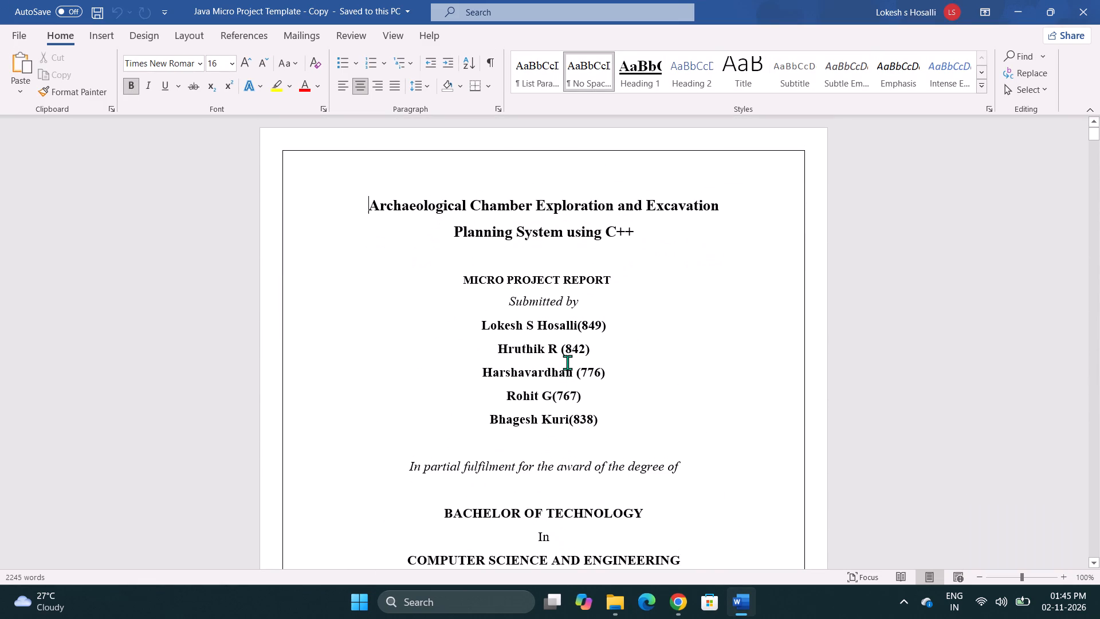
scroll(567, 362, up, 3)
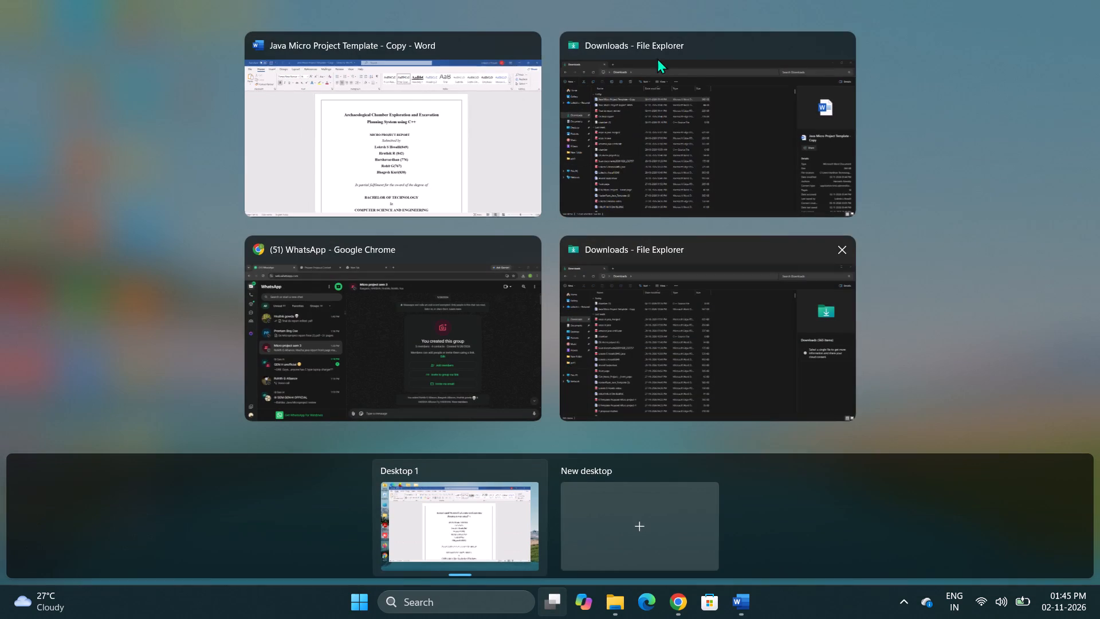
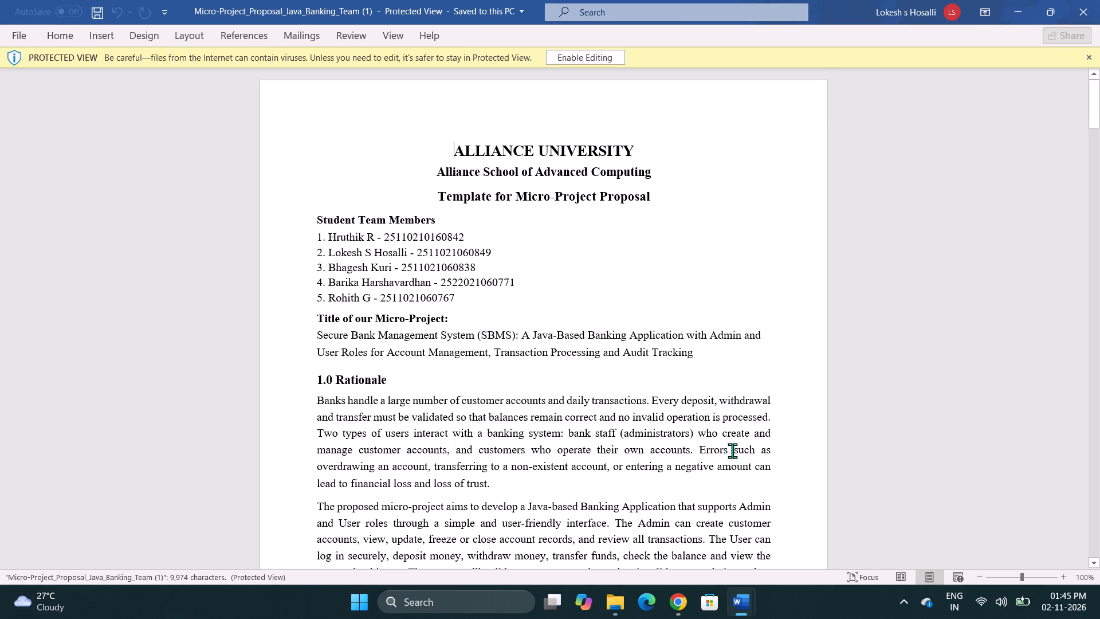
Look through the Secure Bank Management System micro-project proposal, covering its Information Gathering and Proposed Methodology sections.
scroll(732, 450, down, 1)
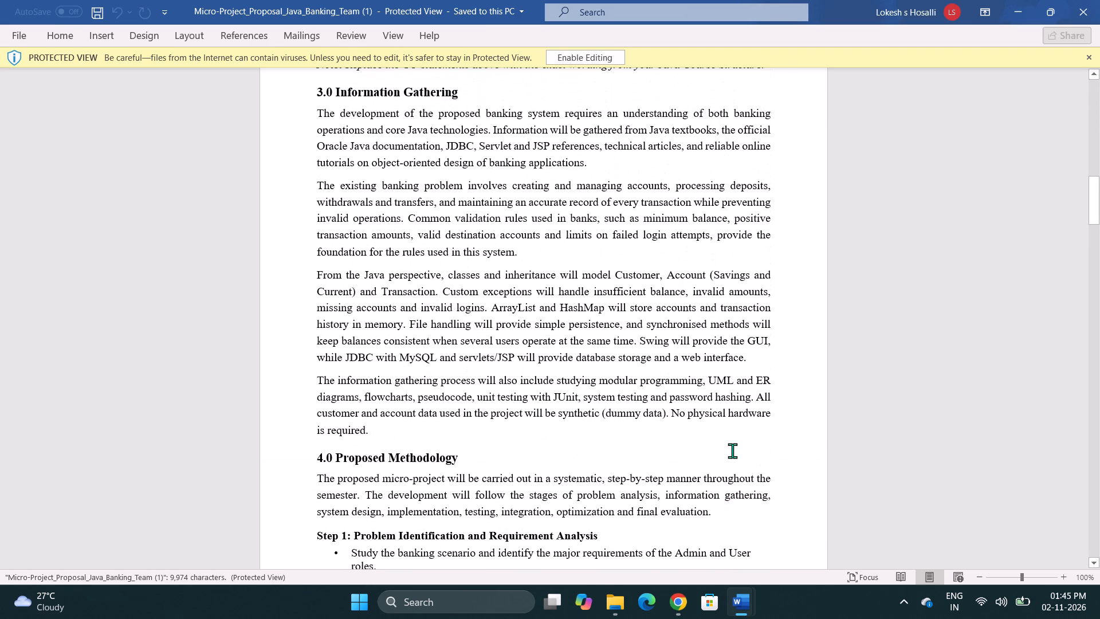